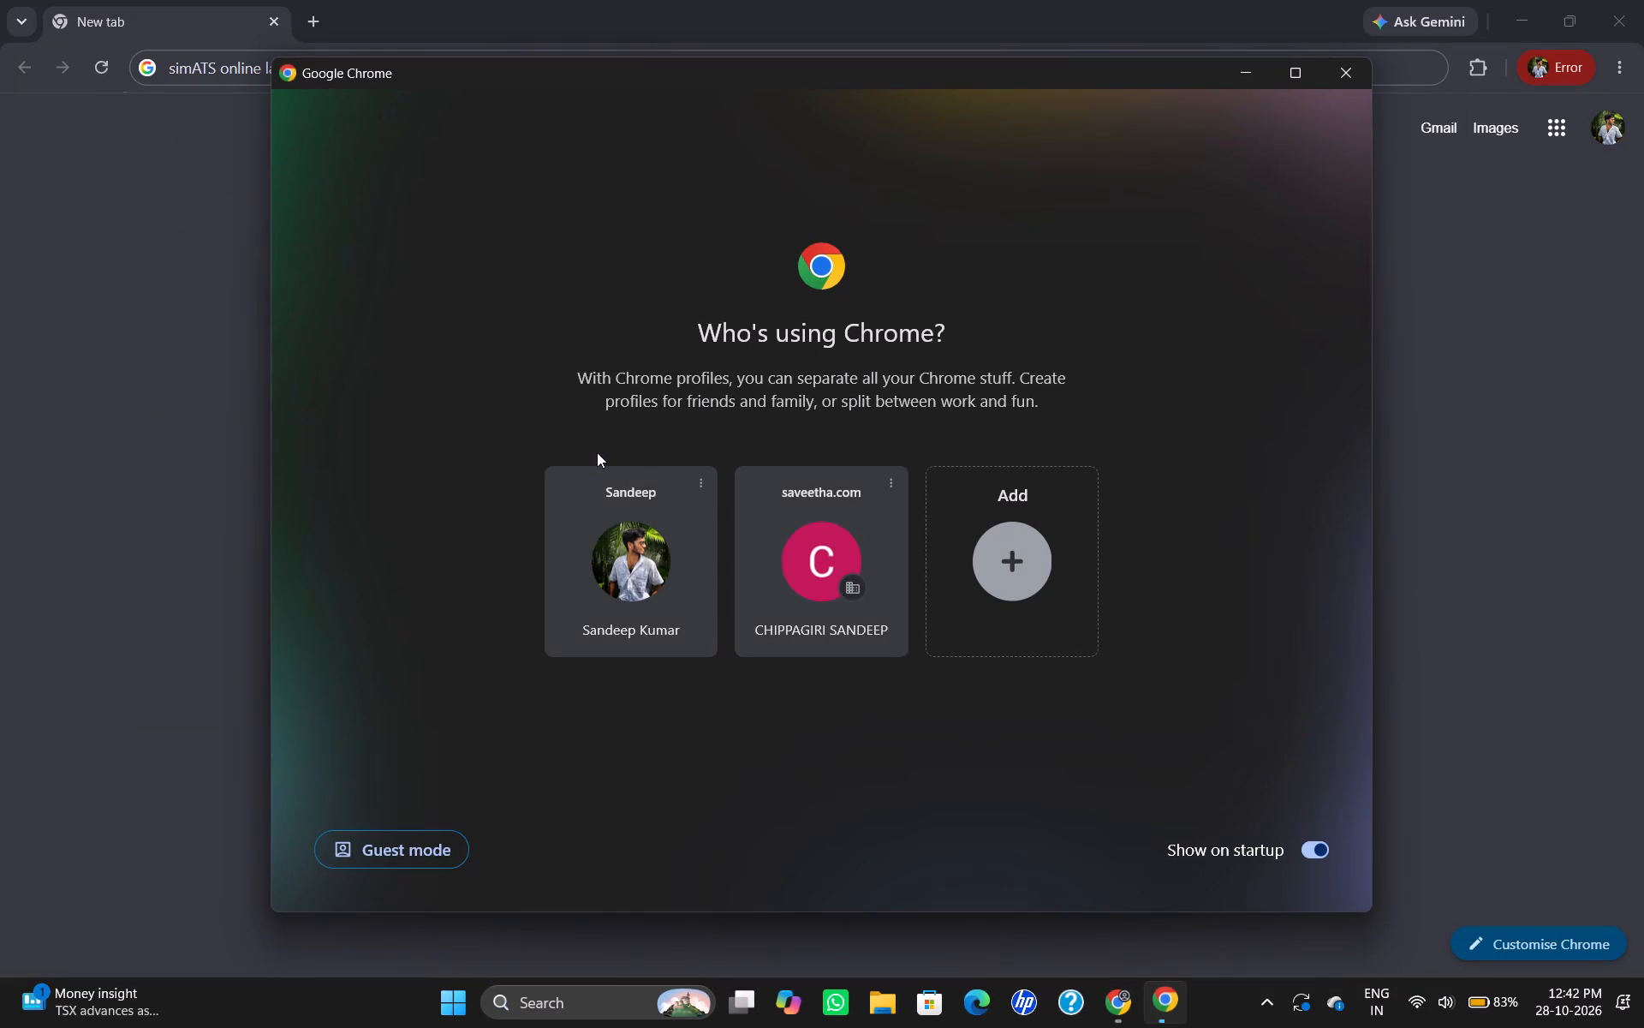
pyautogui.click(803, 538)
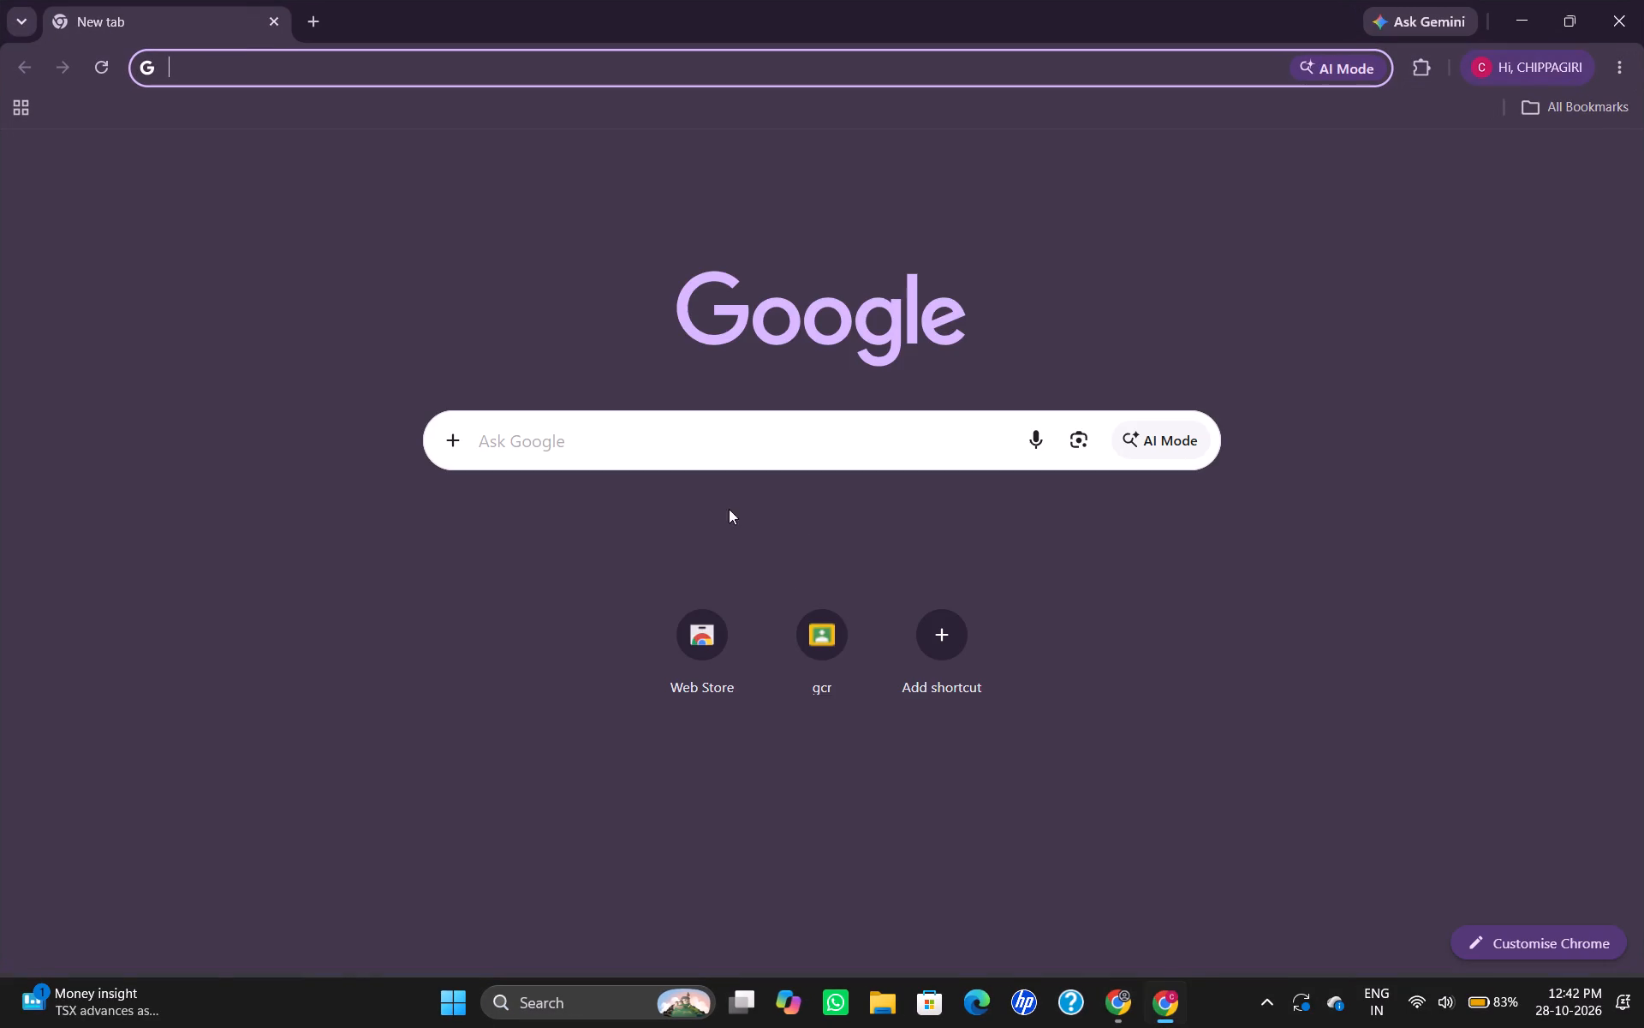
pyautogui.click(808, 616)
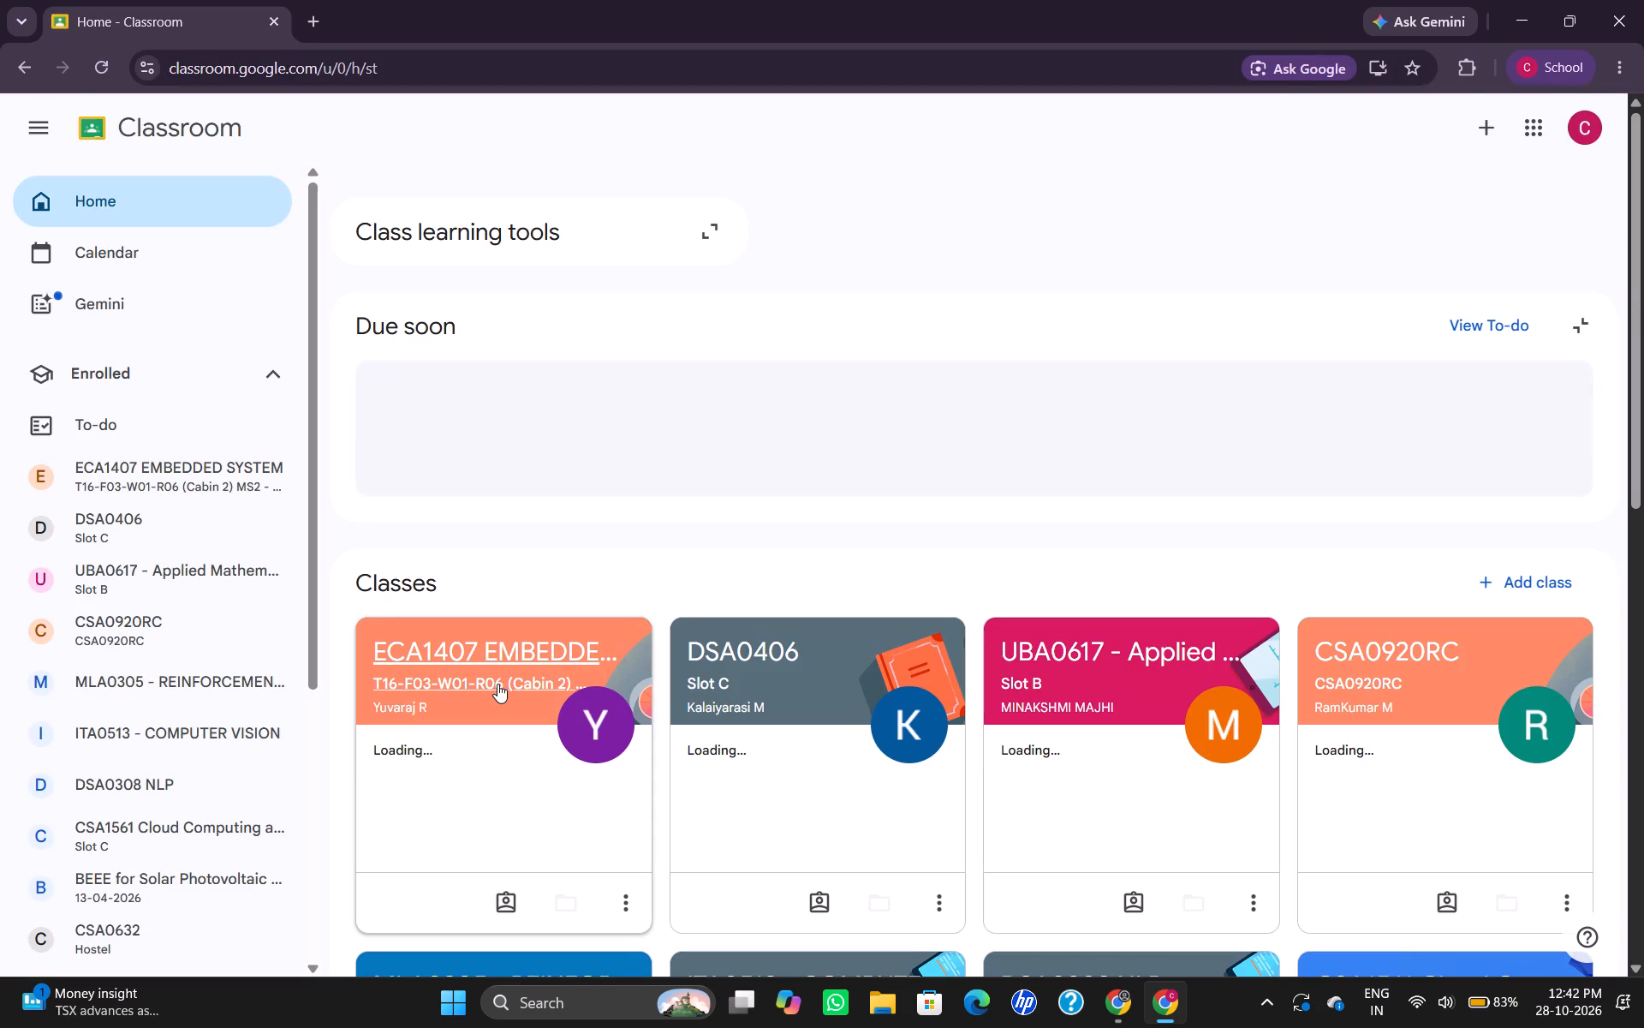
pyautogui.click(497, 684)
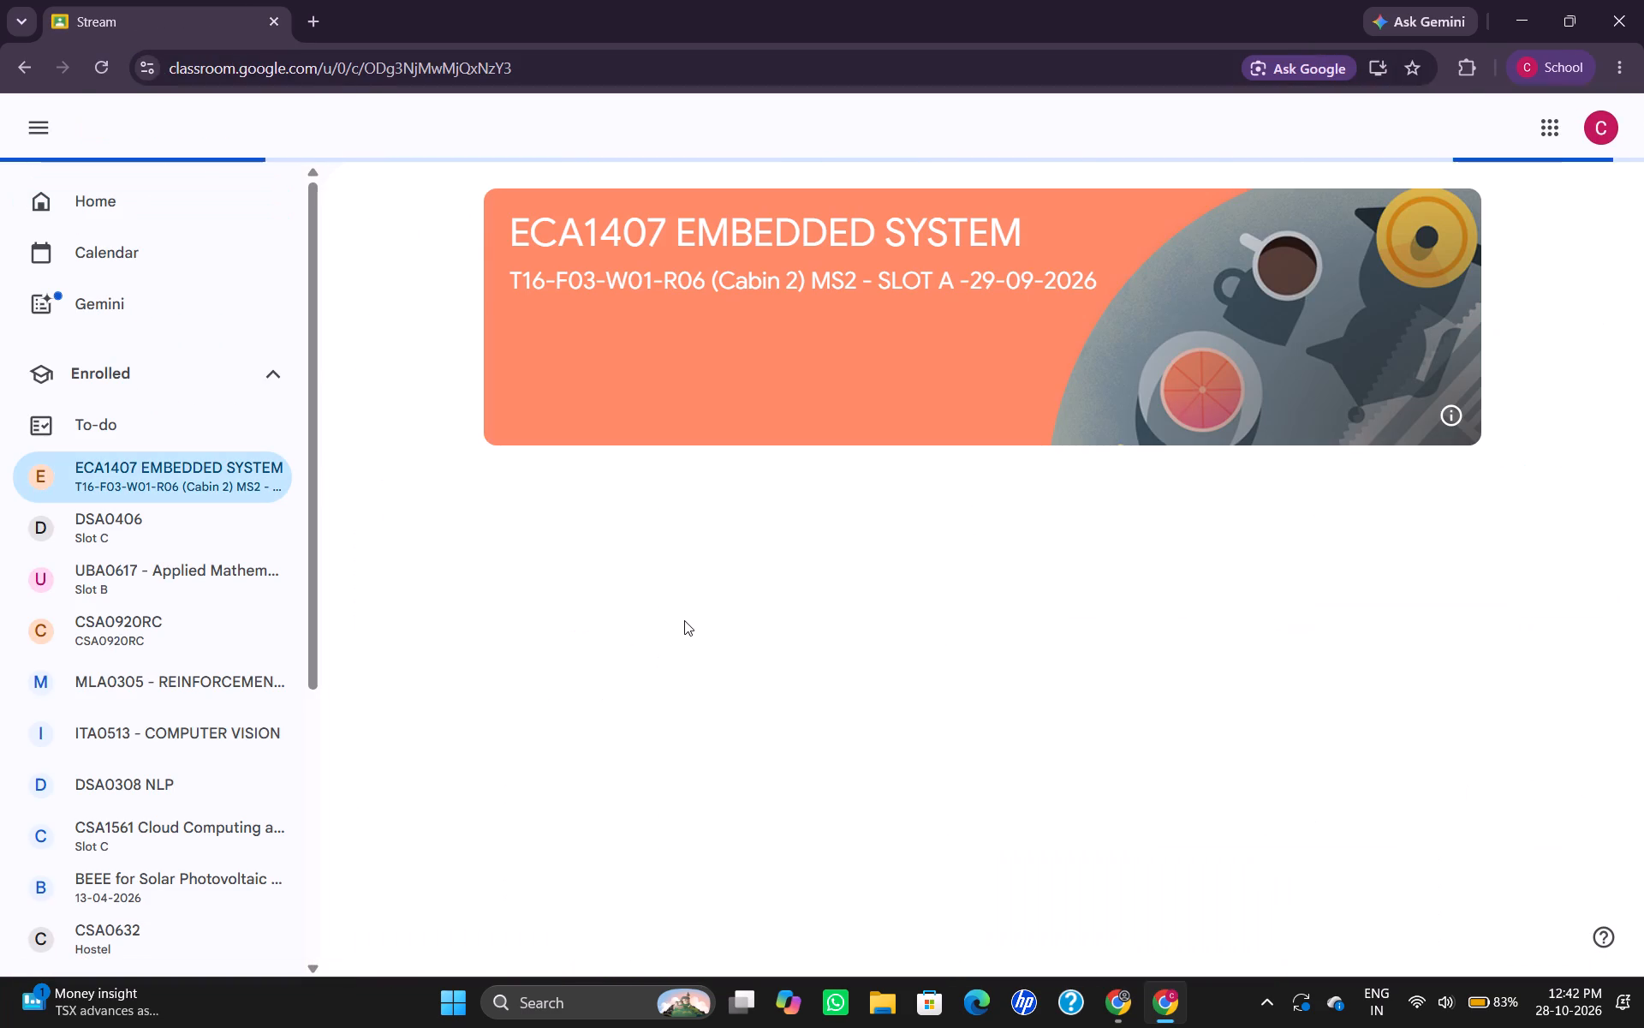
# Look through the class stream's announcements on experiment format, the capstone project and the software experiment evaluation rubric.
pyautogui.scroll(-2, 684, 620)
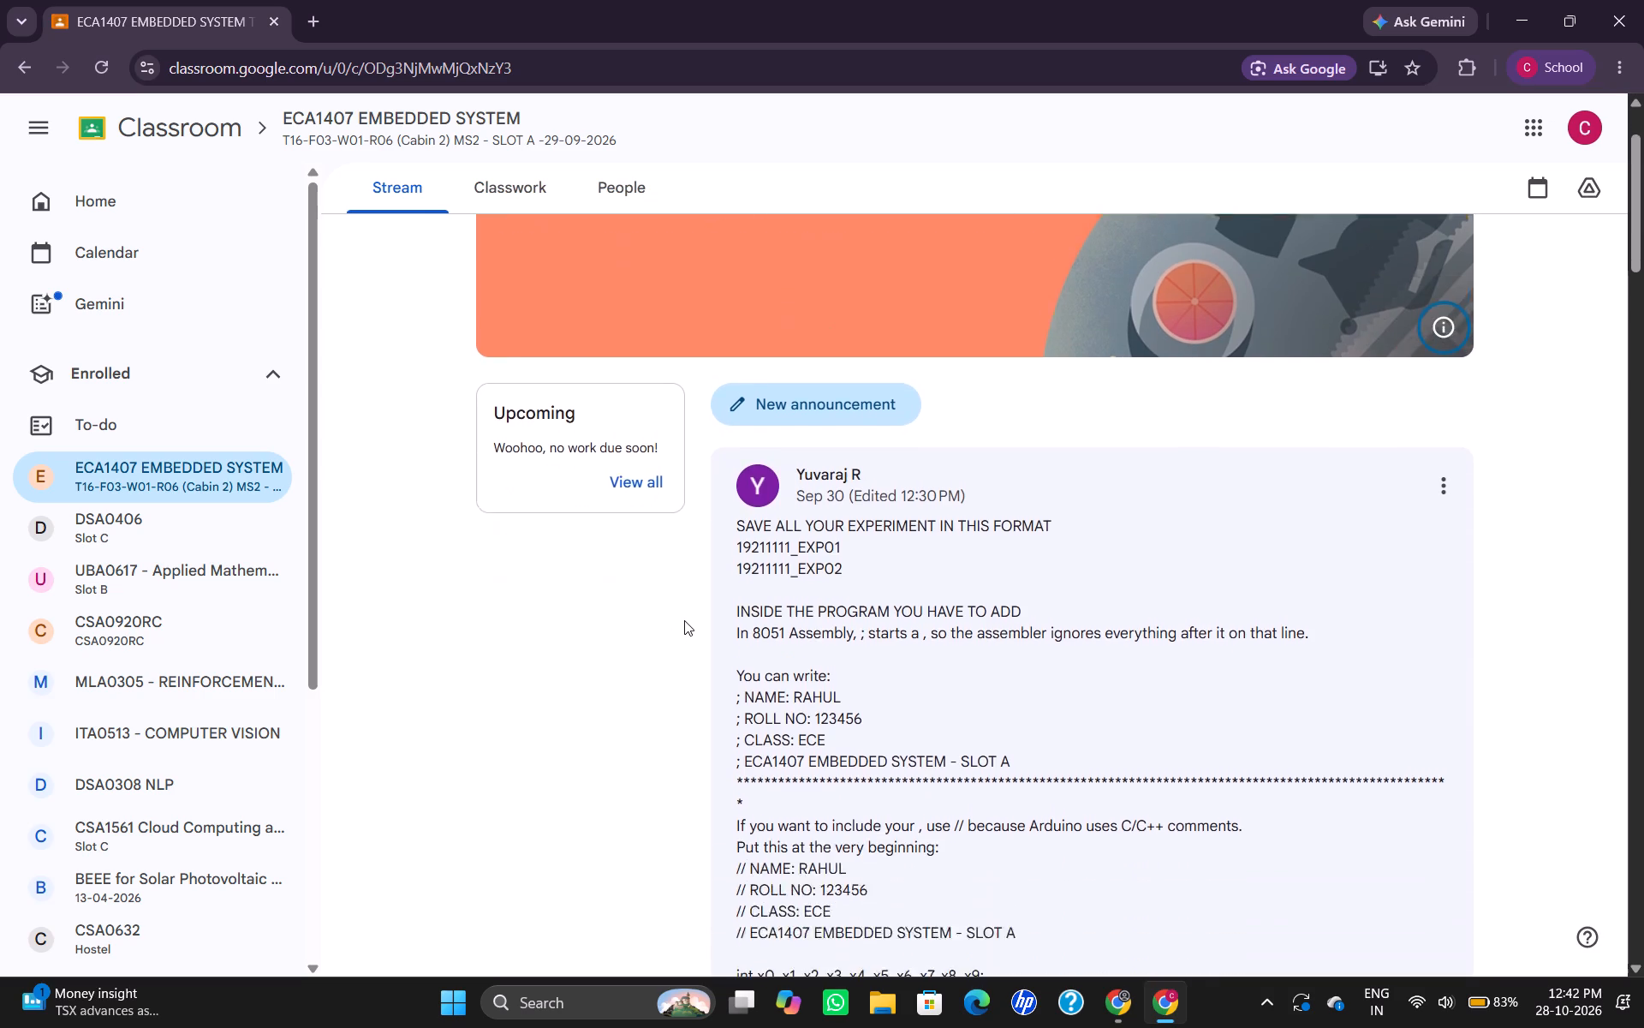
pyautogui.scroll(-10, 684, 620)
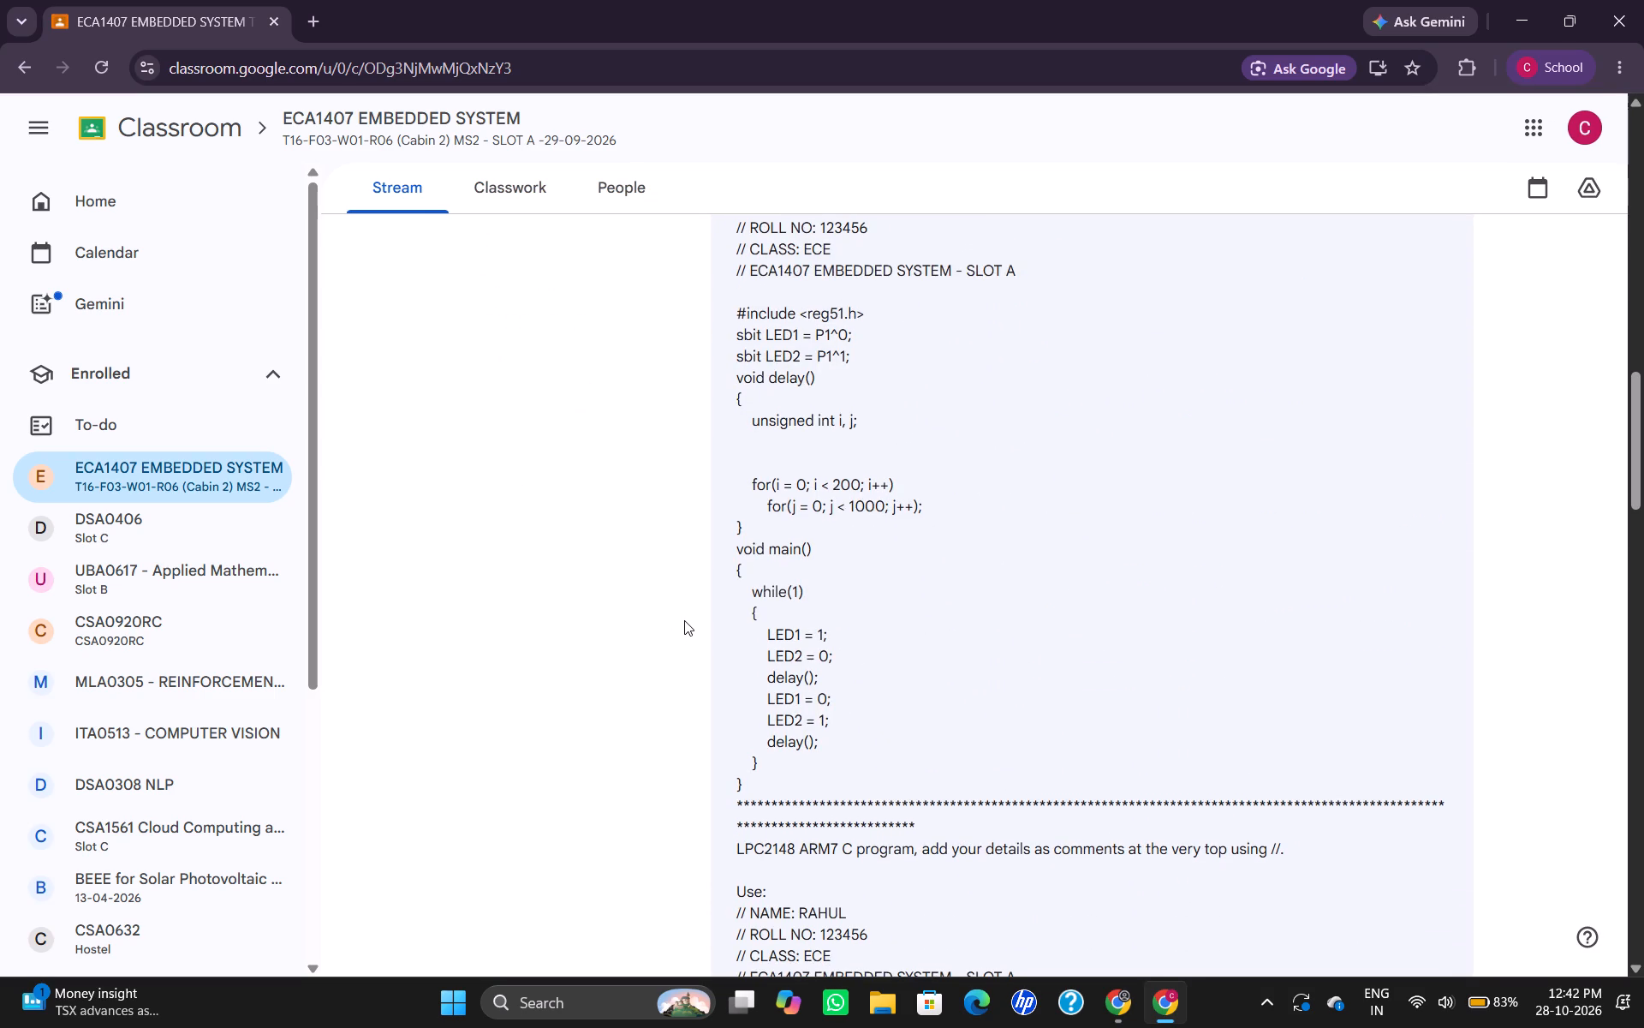
pyautogui.scroll(-3, 684, 620)
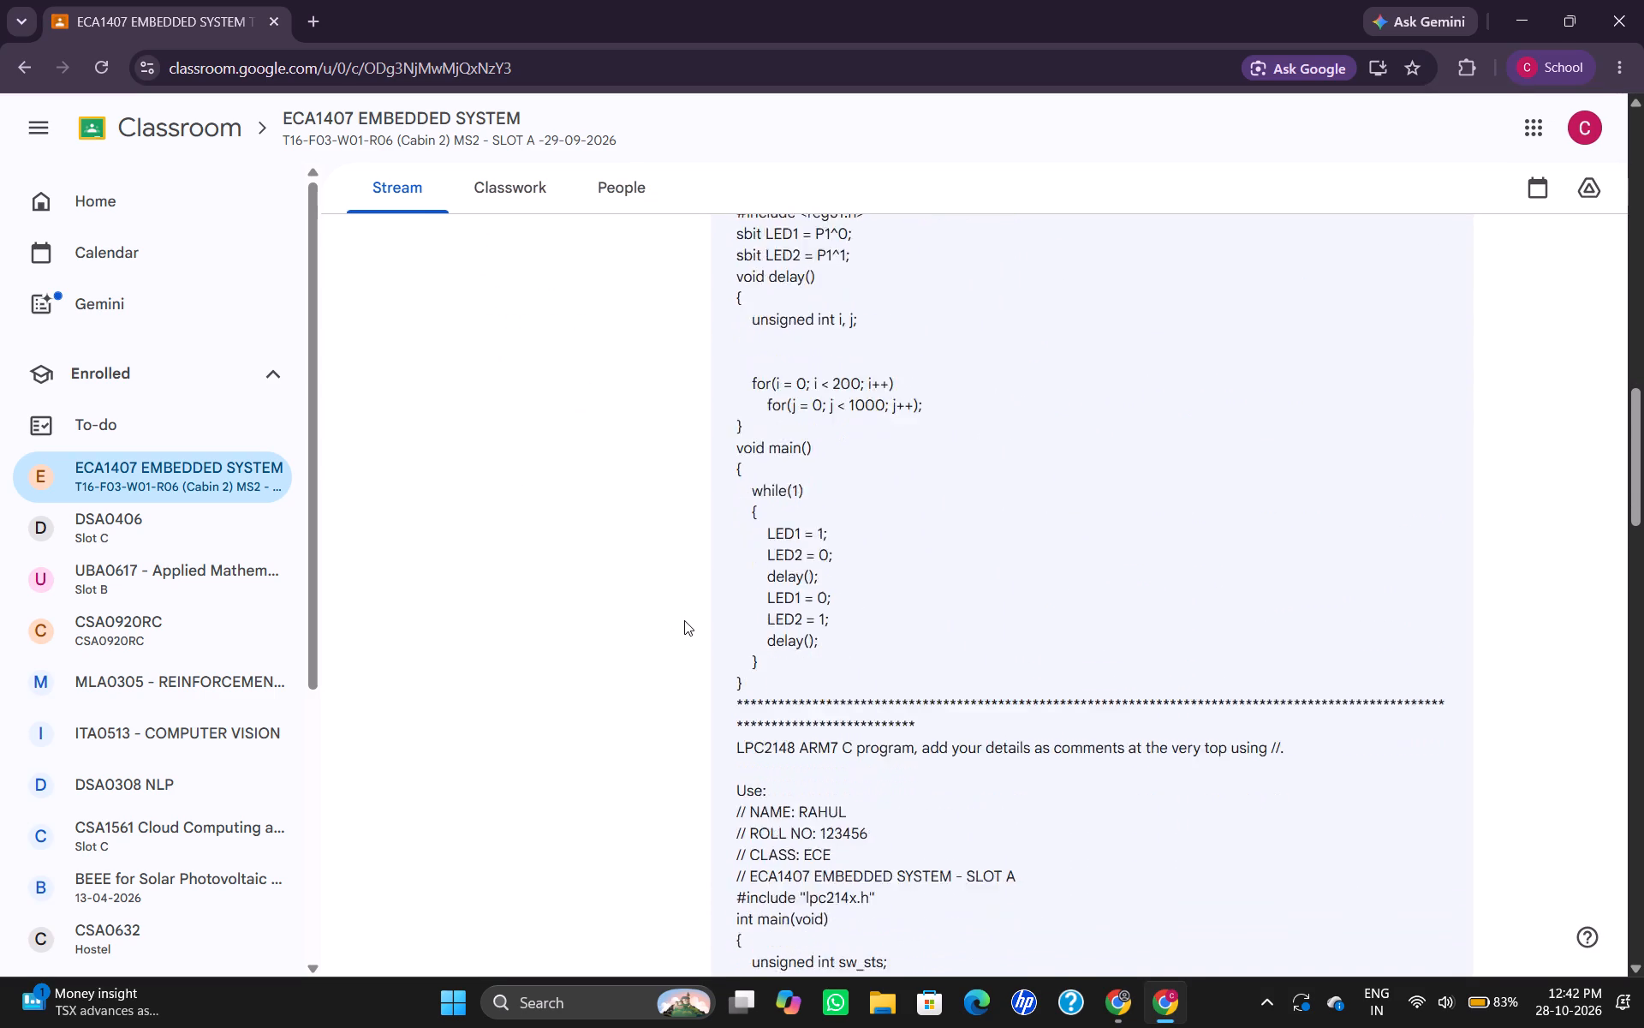
pyautogui.scroll(-11, 684, 620)
pyautogui.scroll(1, 684, 620)
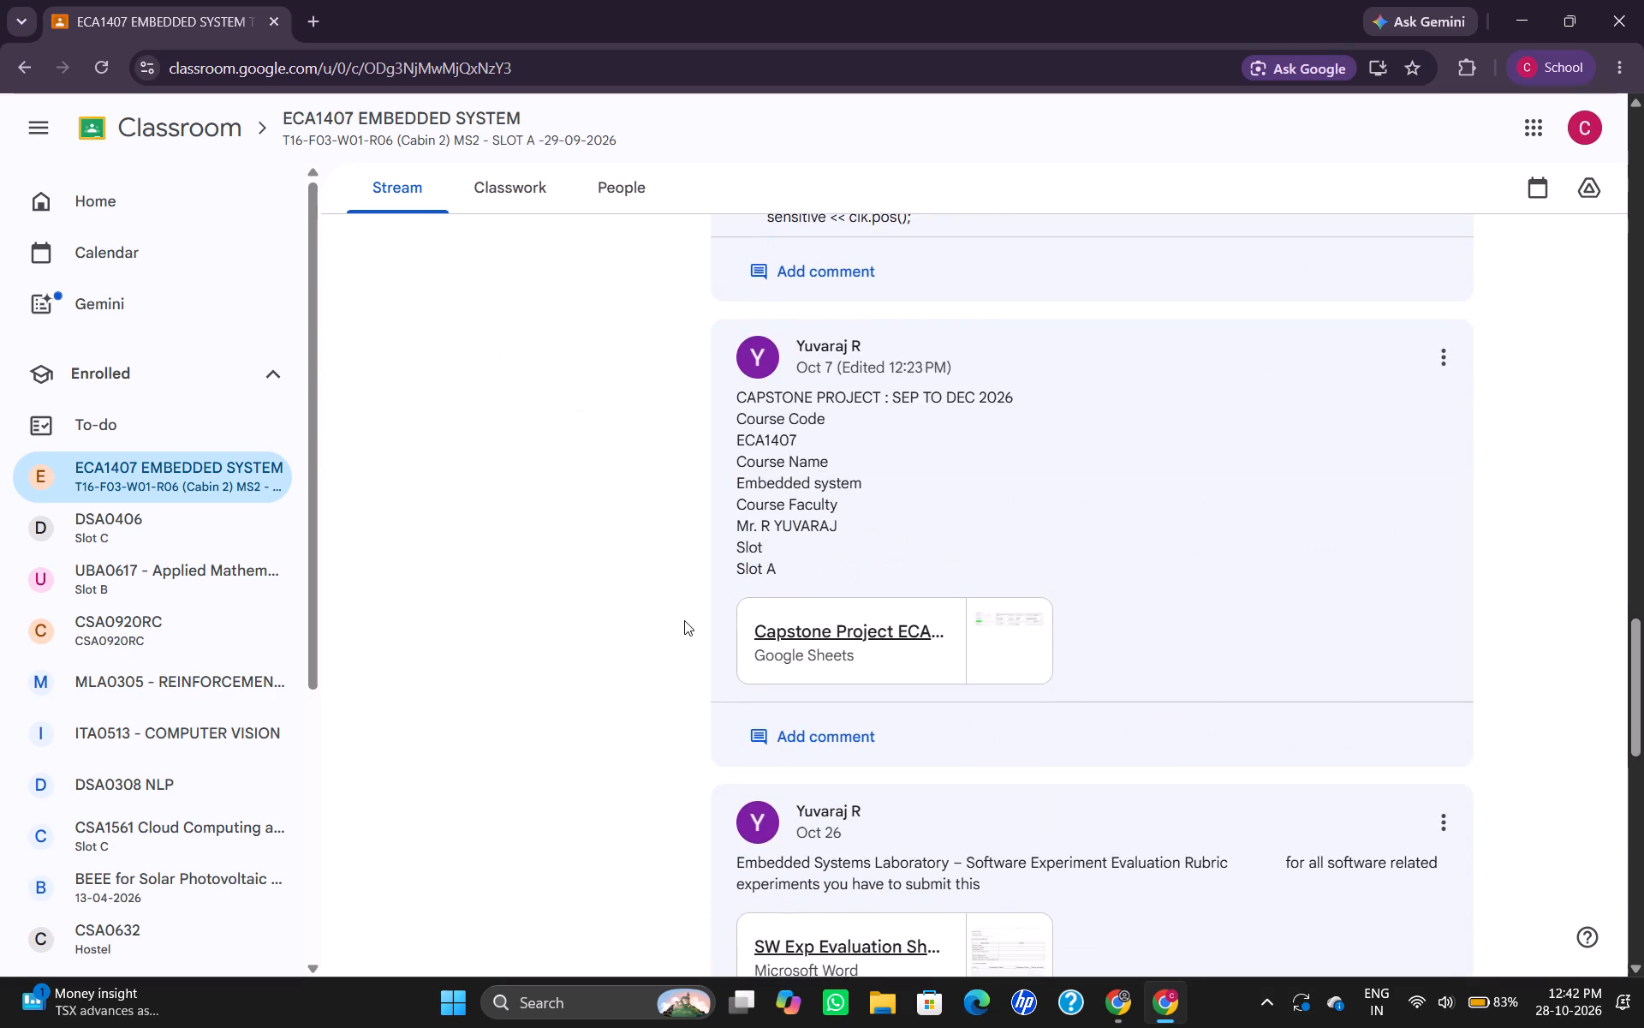
pyautogui.scroll(1, 684, 620)
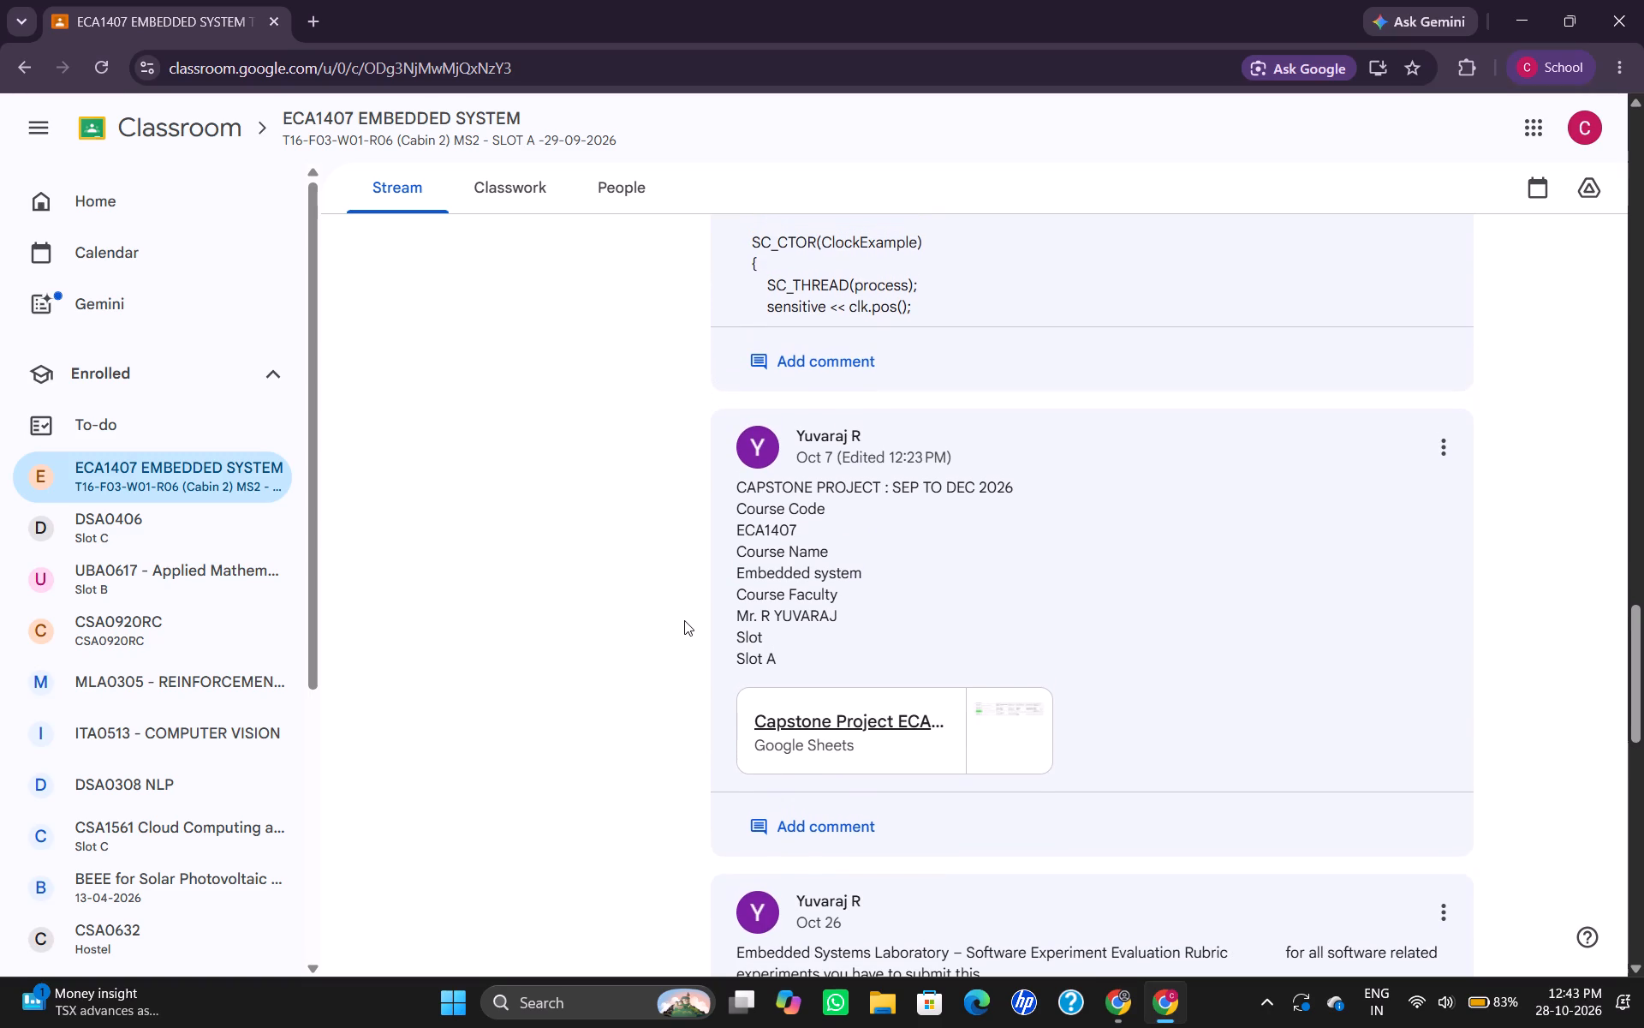
pyautogui.scroll(1, 684, 620)
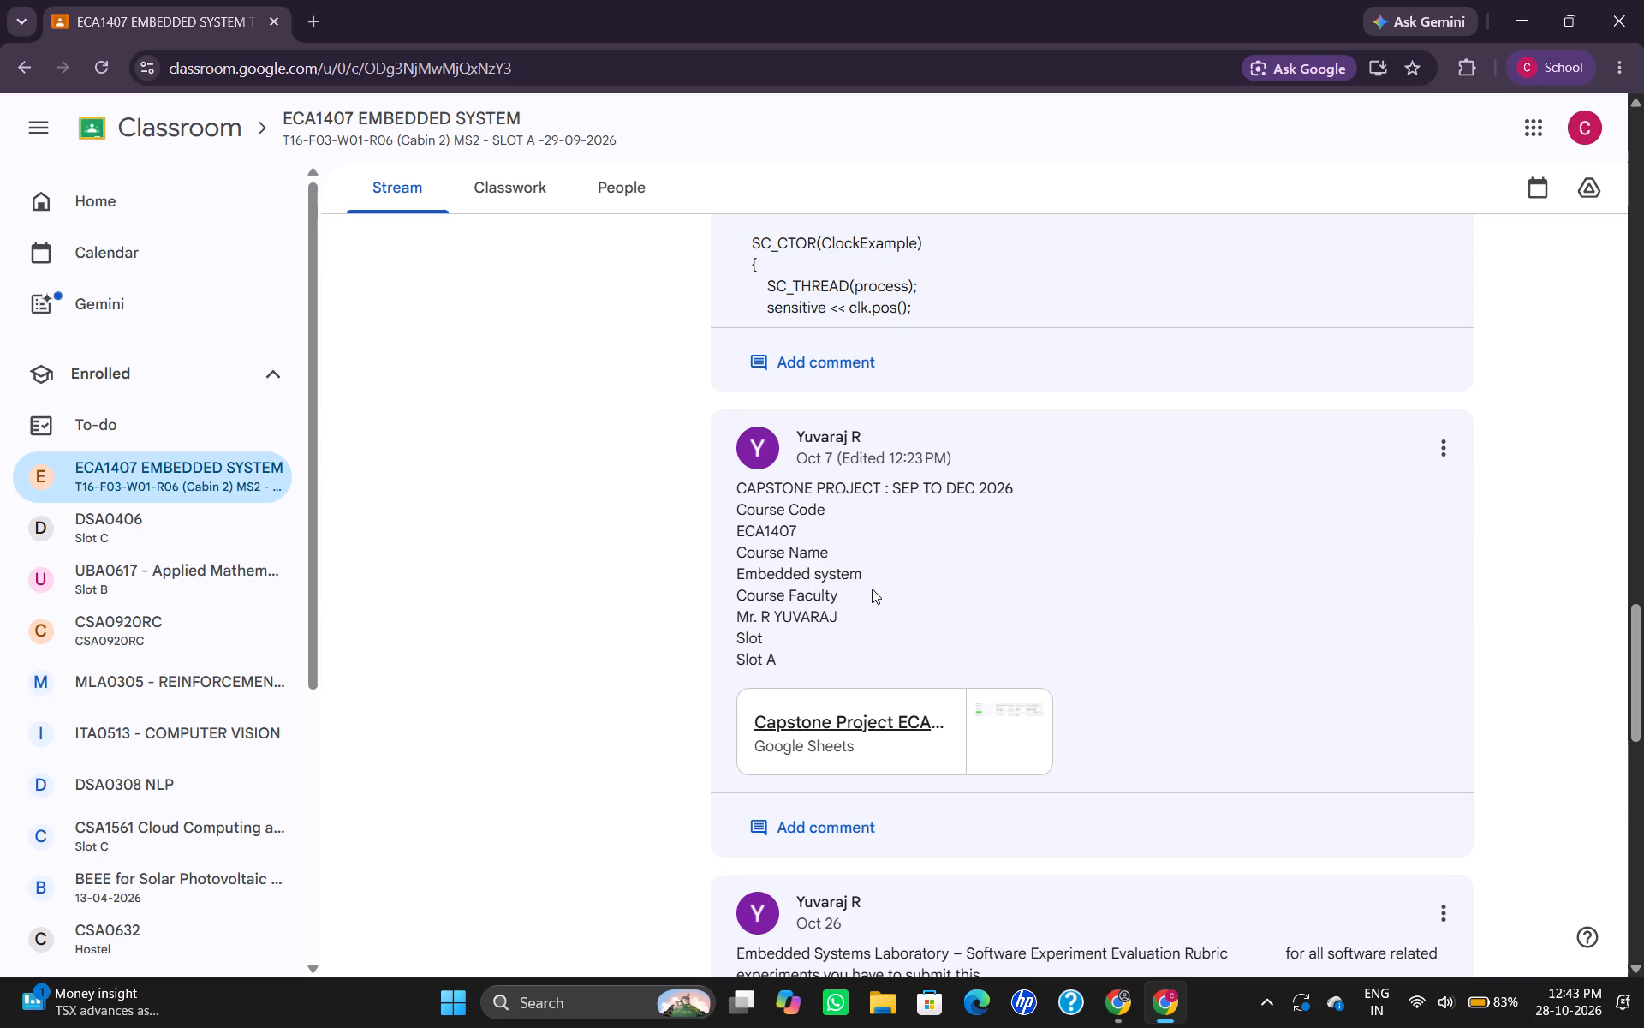
pyautogui.scroll(5, 872, 589)
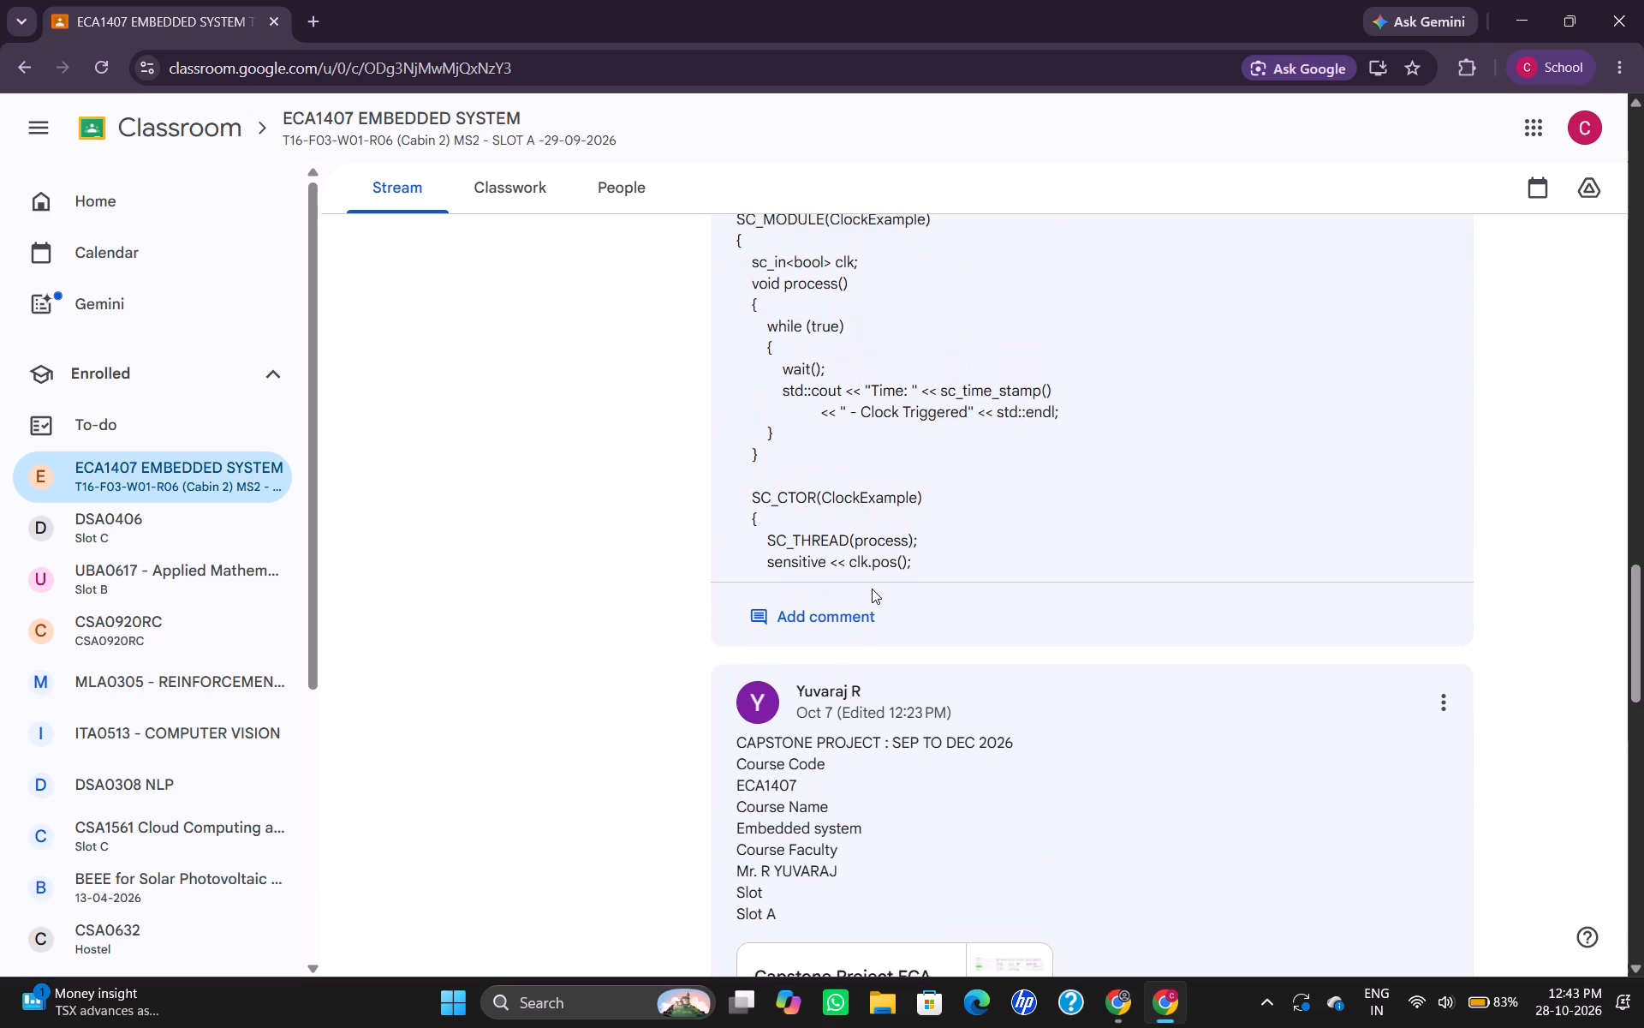
pyautogui.scroll(15, 872, 589)
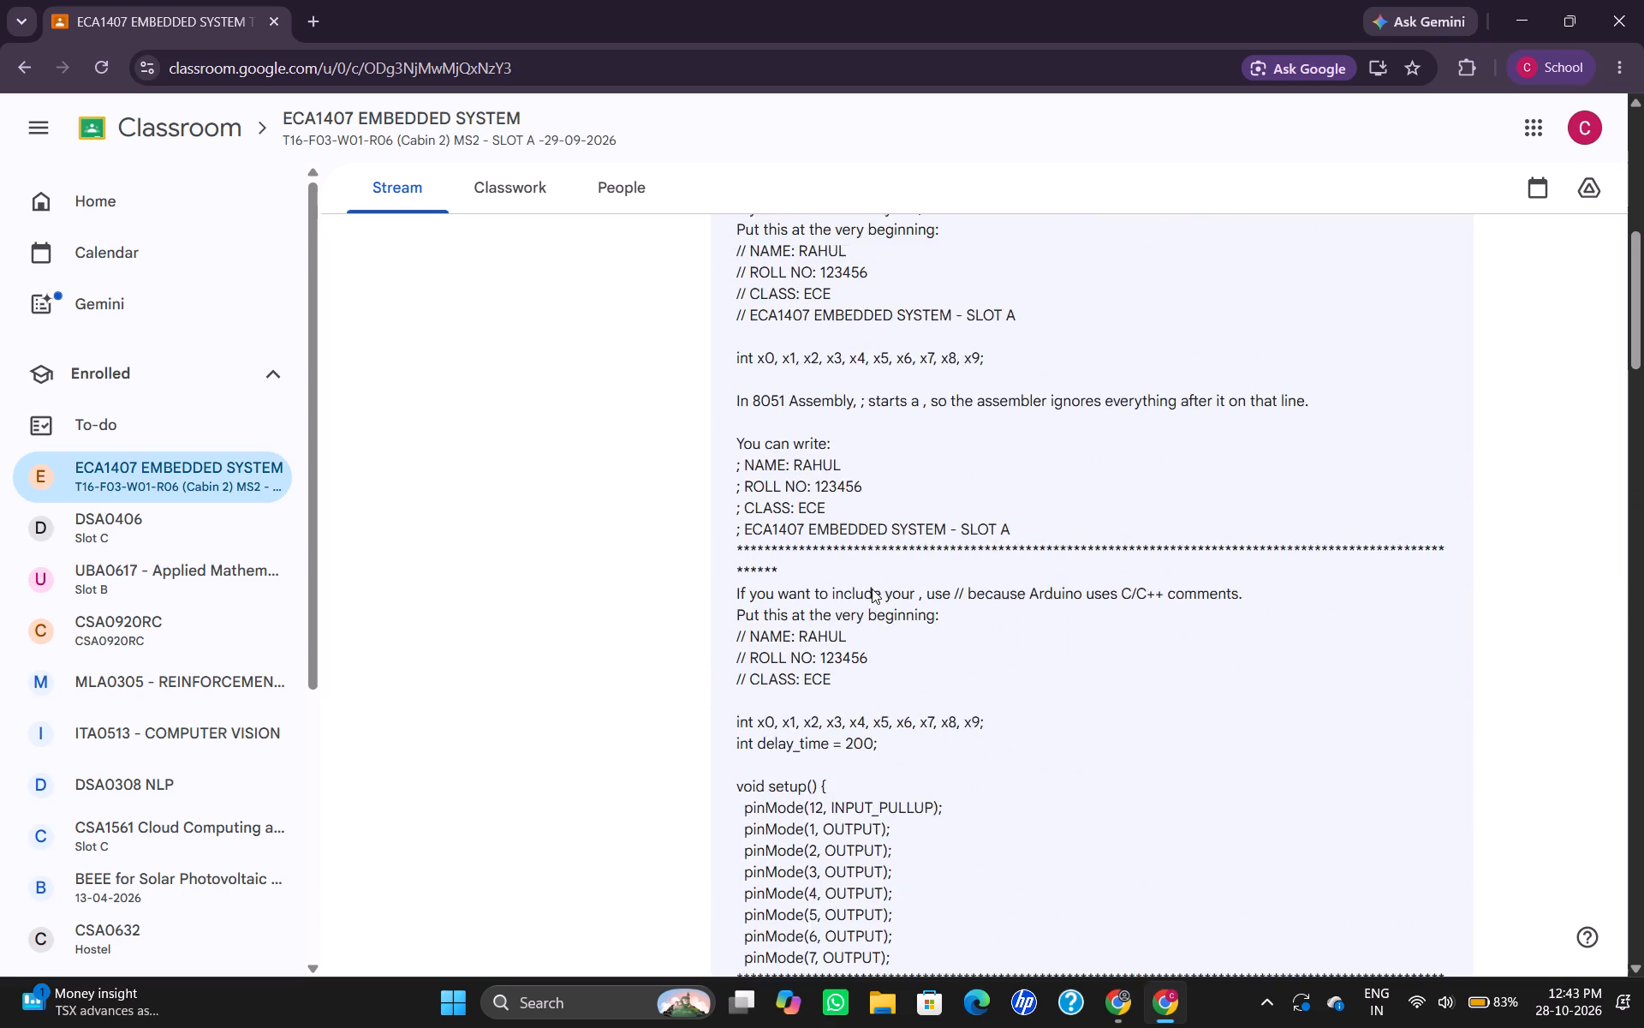
pyautogui.scroll(-3, 872, 589)
pyautogui.scroll(1, 872, 589)
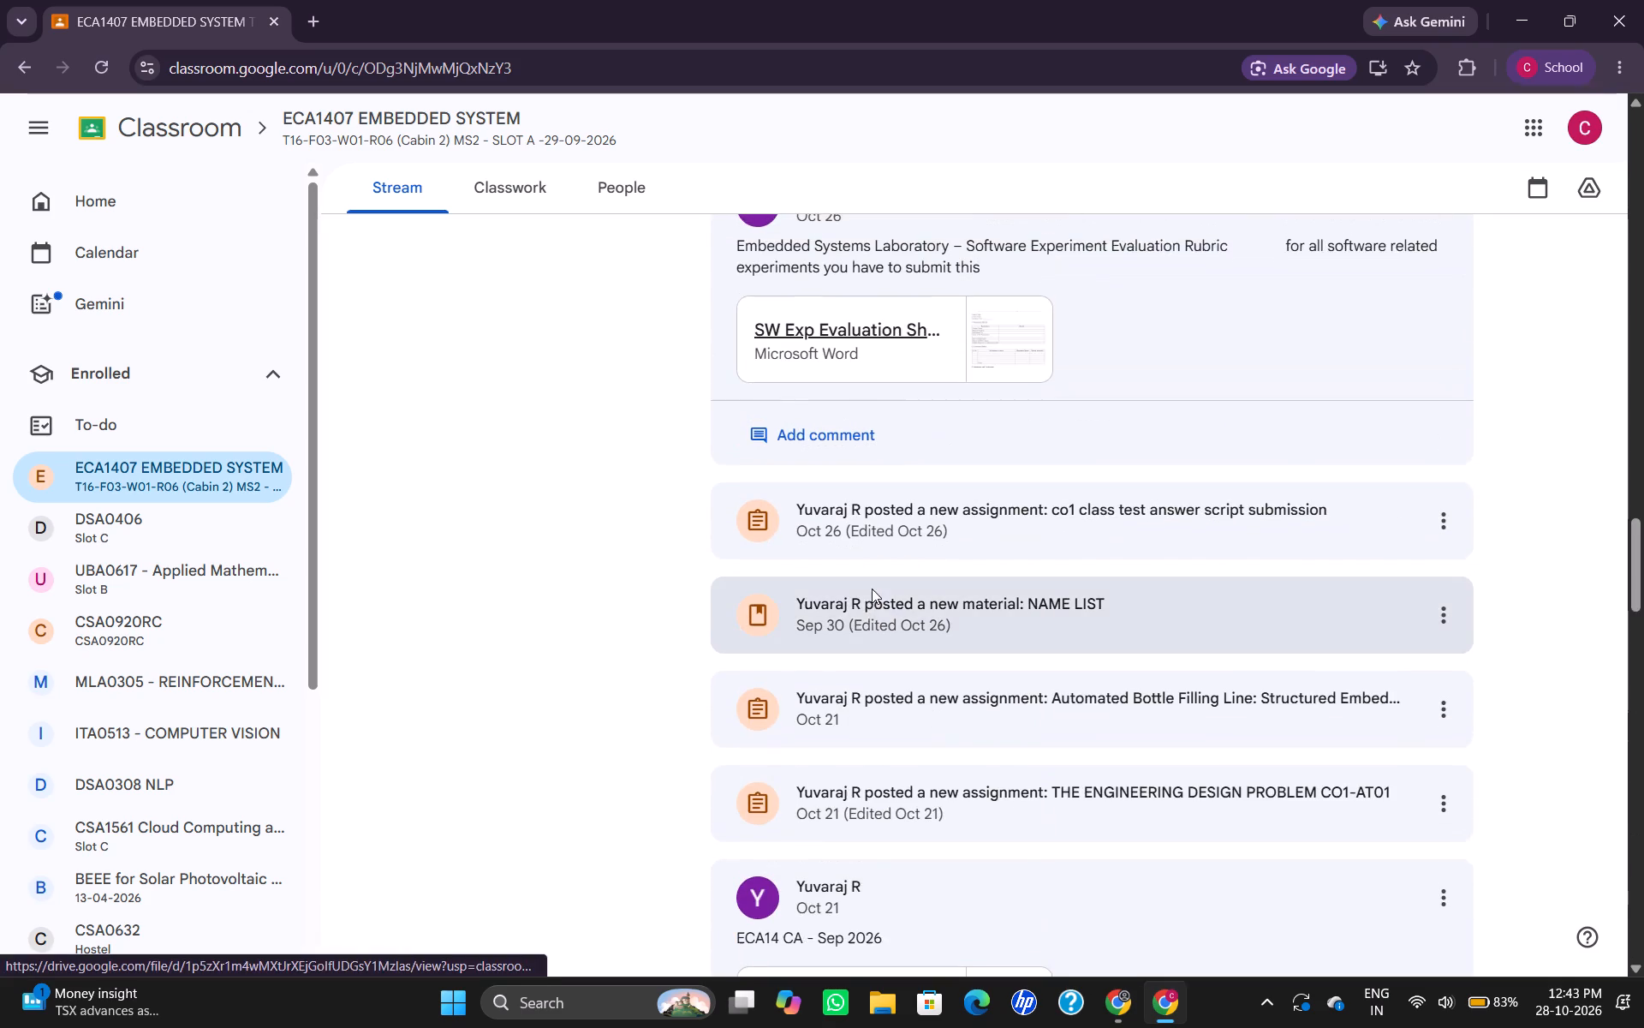
pyautogui.scroll(2, 872, 589)
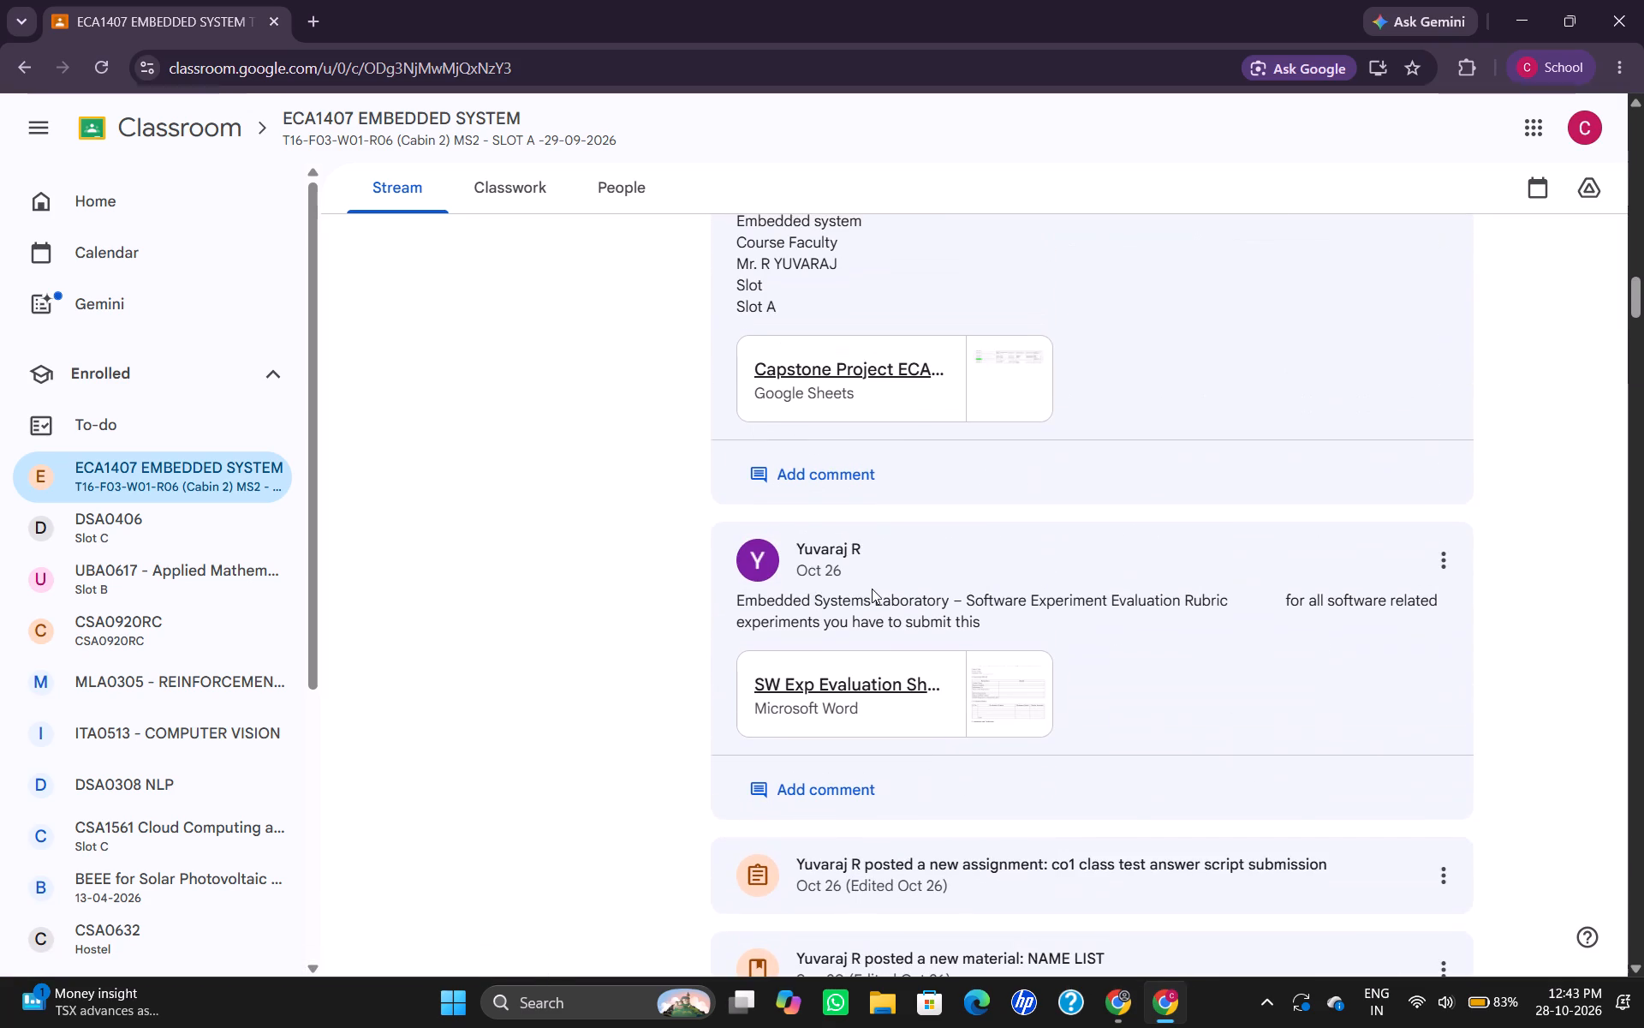
pyautogui.scroll(1, 872, 589)
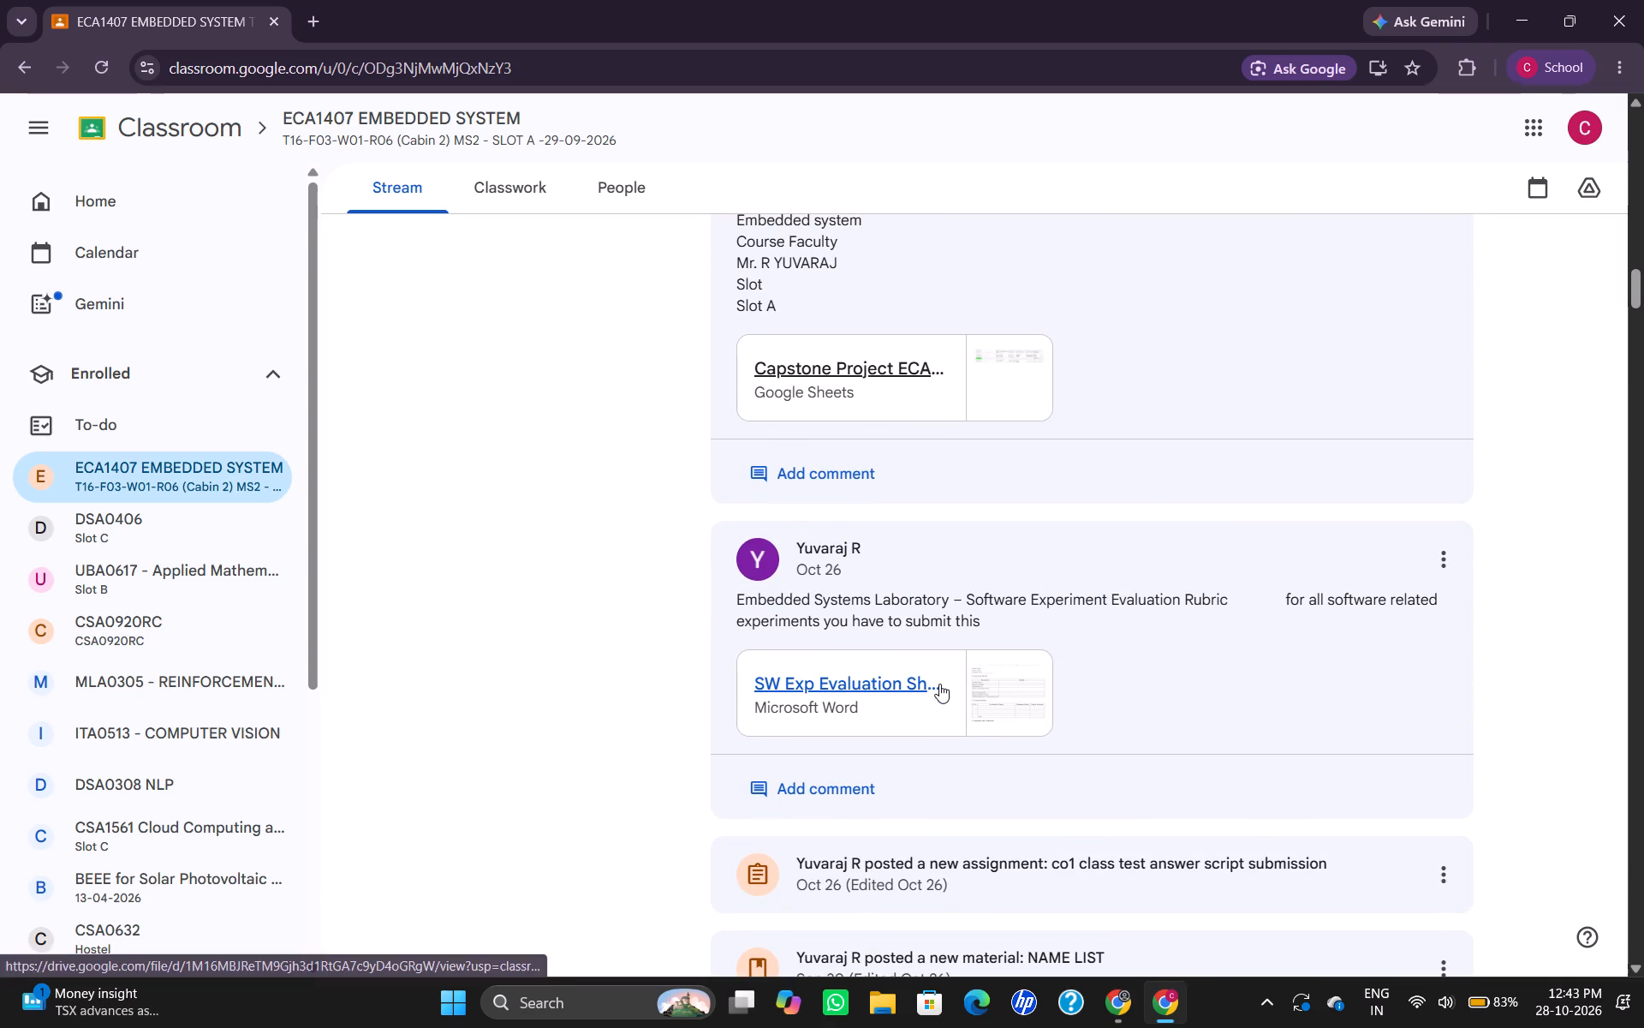
# Open the attached SW Exp Evaluation Sheet Word document from the Oct 26 post and examine its contents.
pyautogui.click(939, 684)
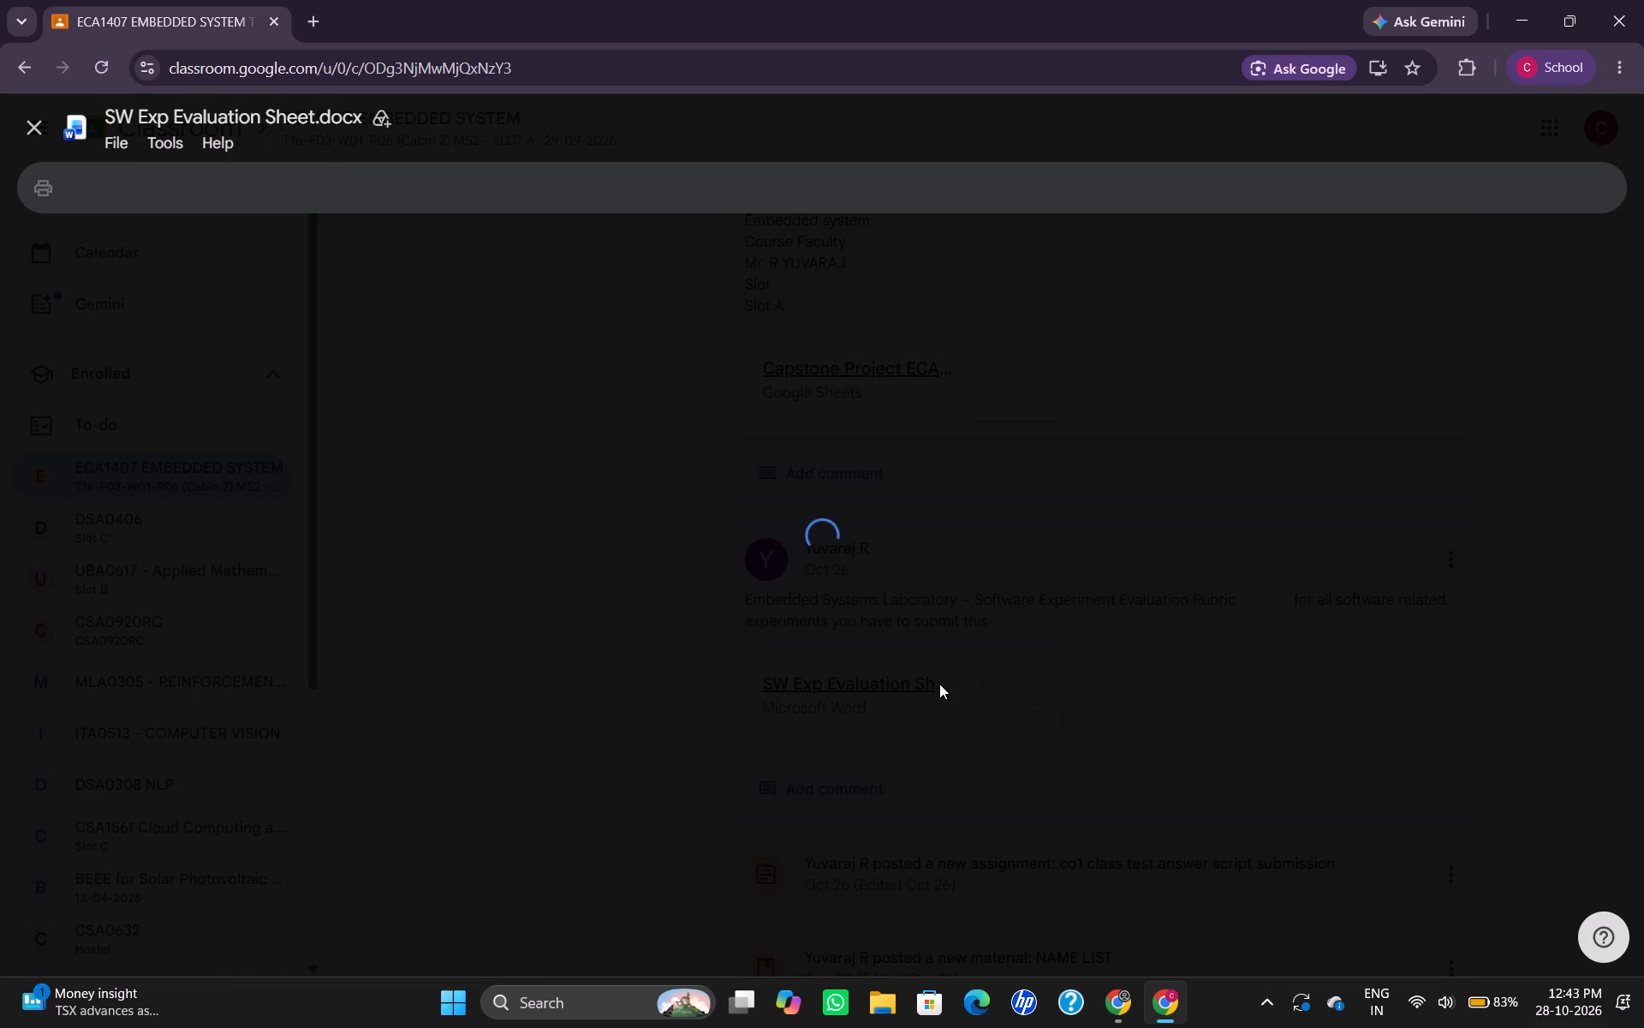
pyautogui.scroll(-11, 939, 684)
pyautogui.scroll(7, 939, 684)
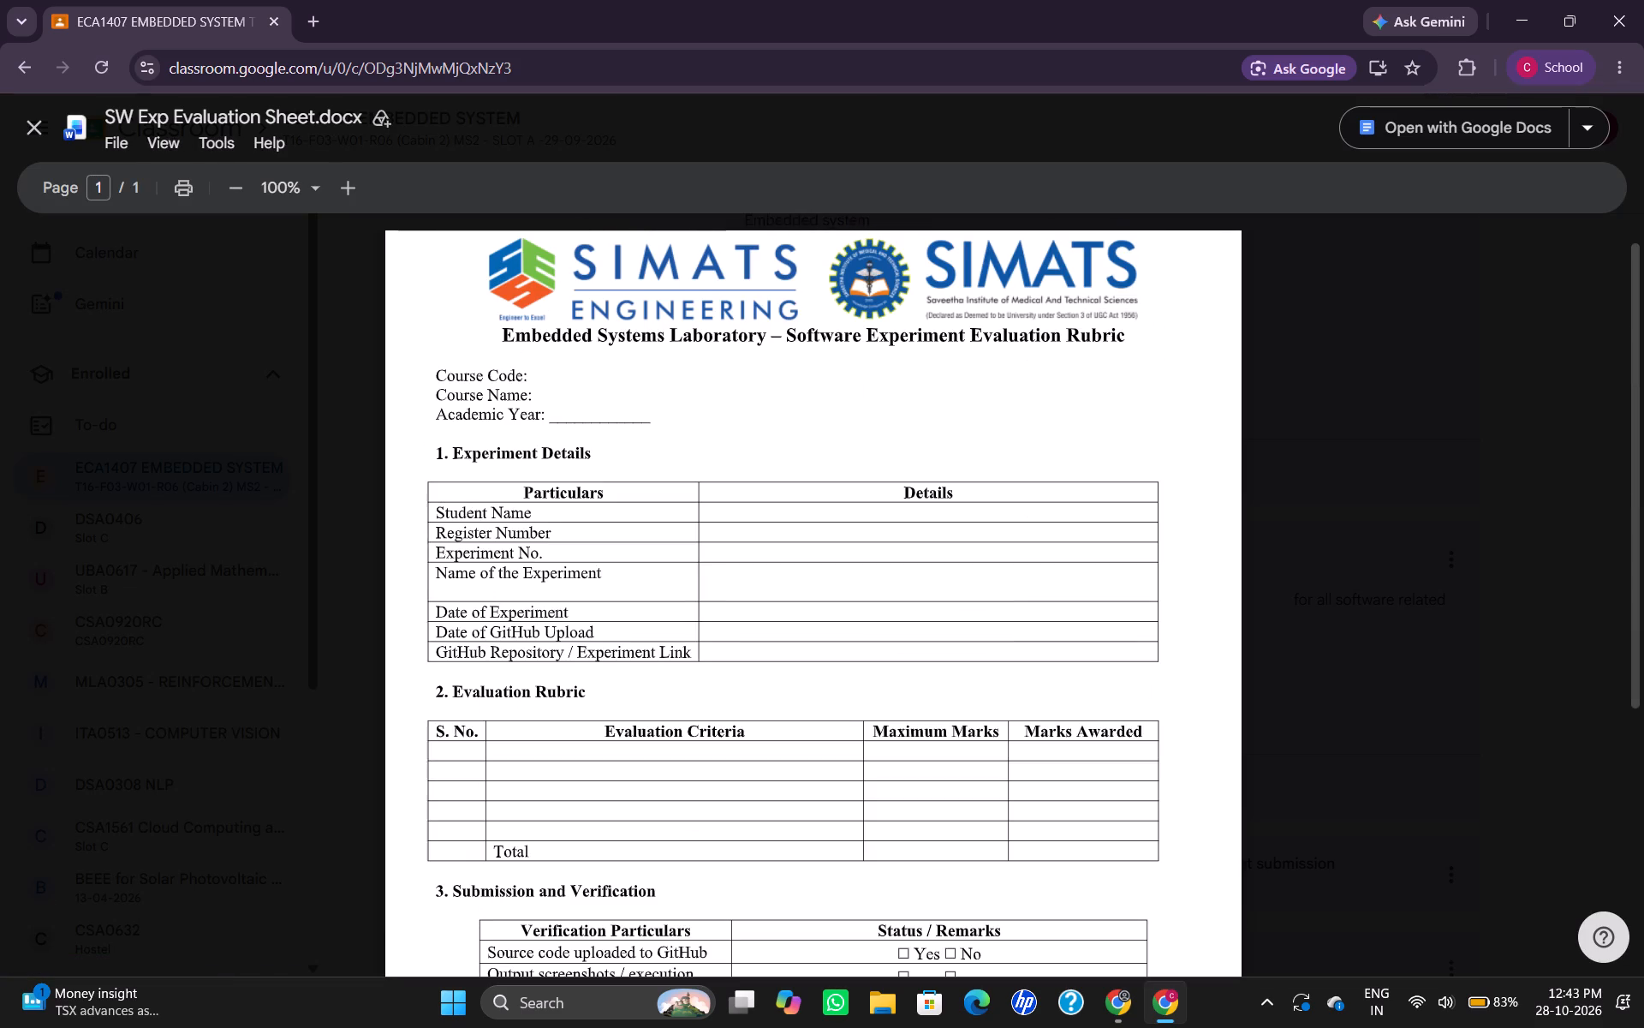
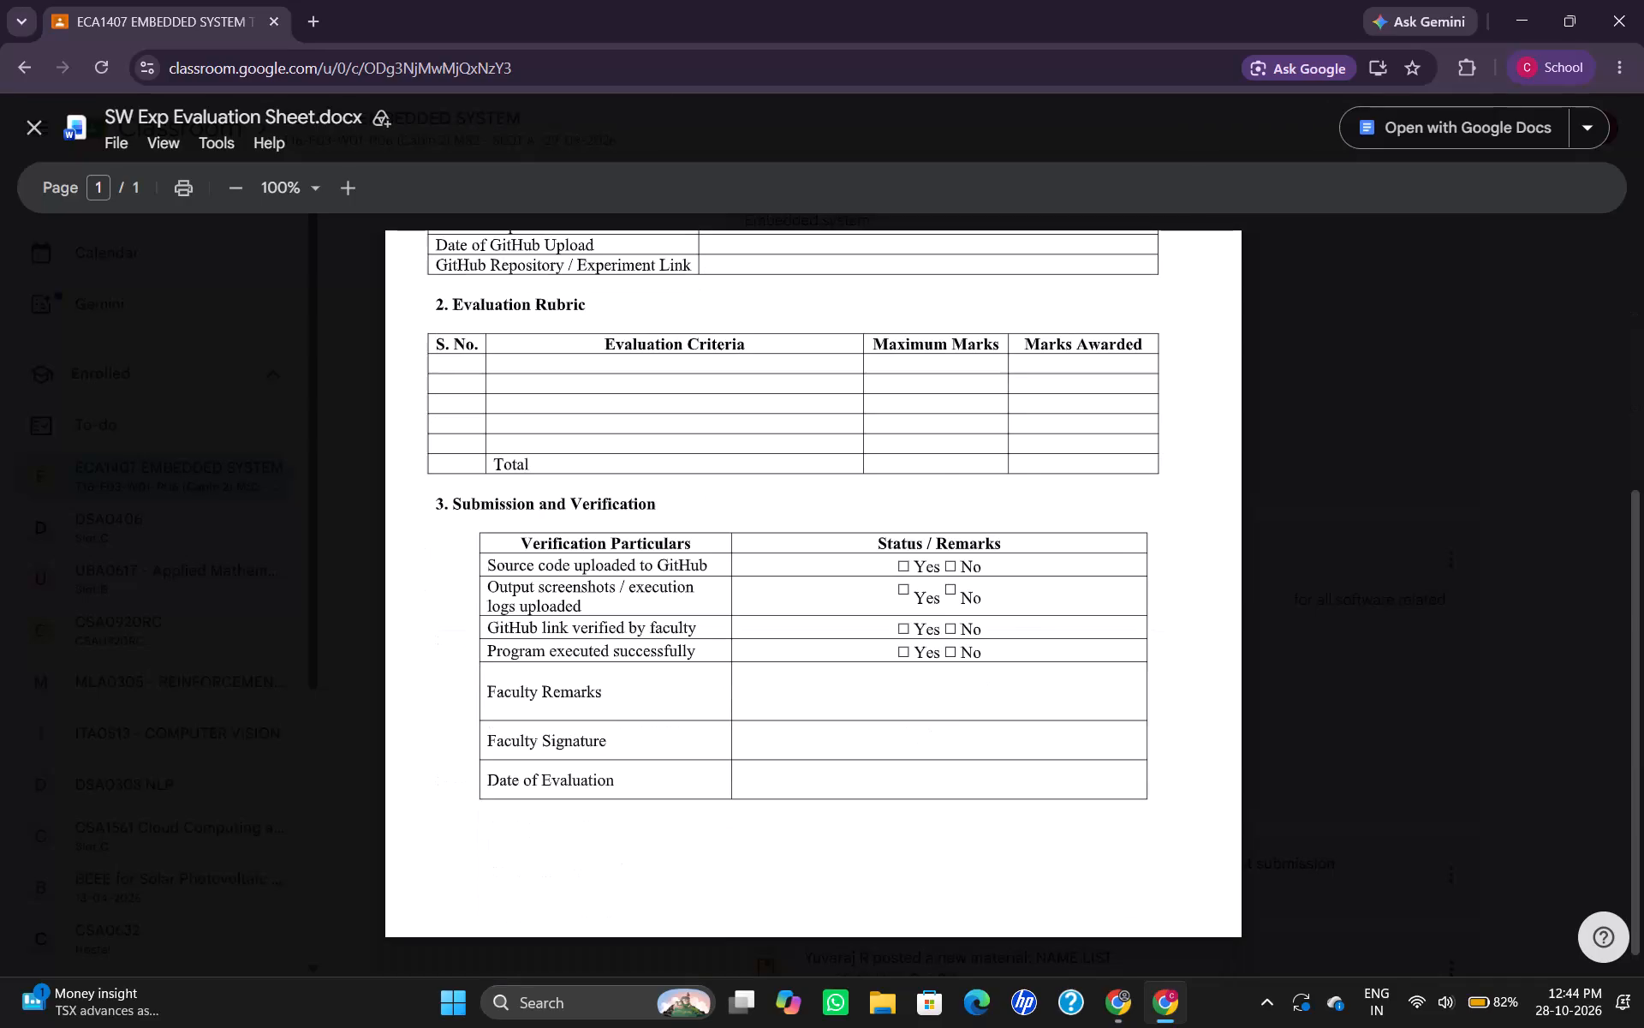
# Review the SW Exp Evaluation Sheet from the Submission and Verification section back up to the Experiment Details.
pyautogui.scroll(-6, 939, 684)
pyautogui.scroll(8, 939, 684)
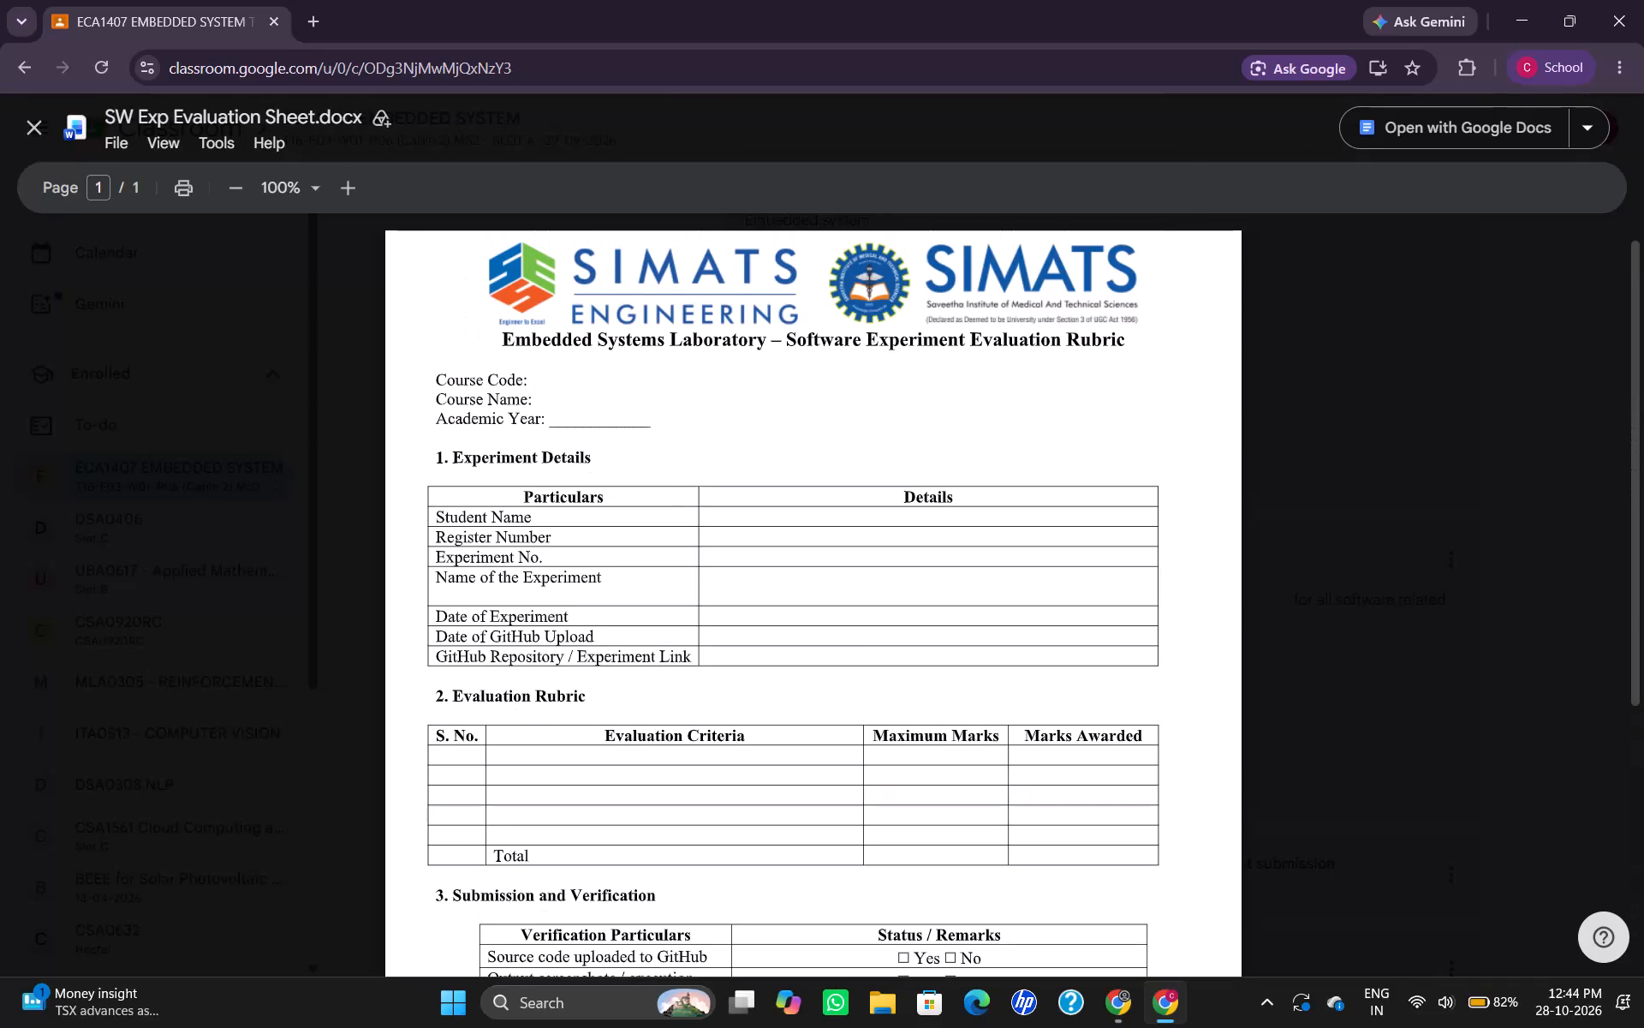
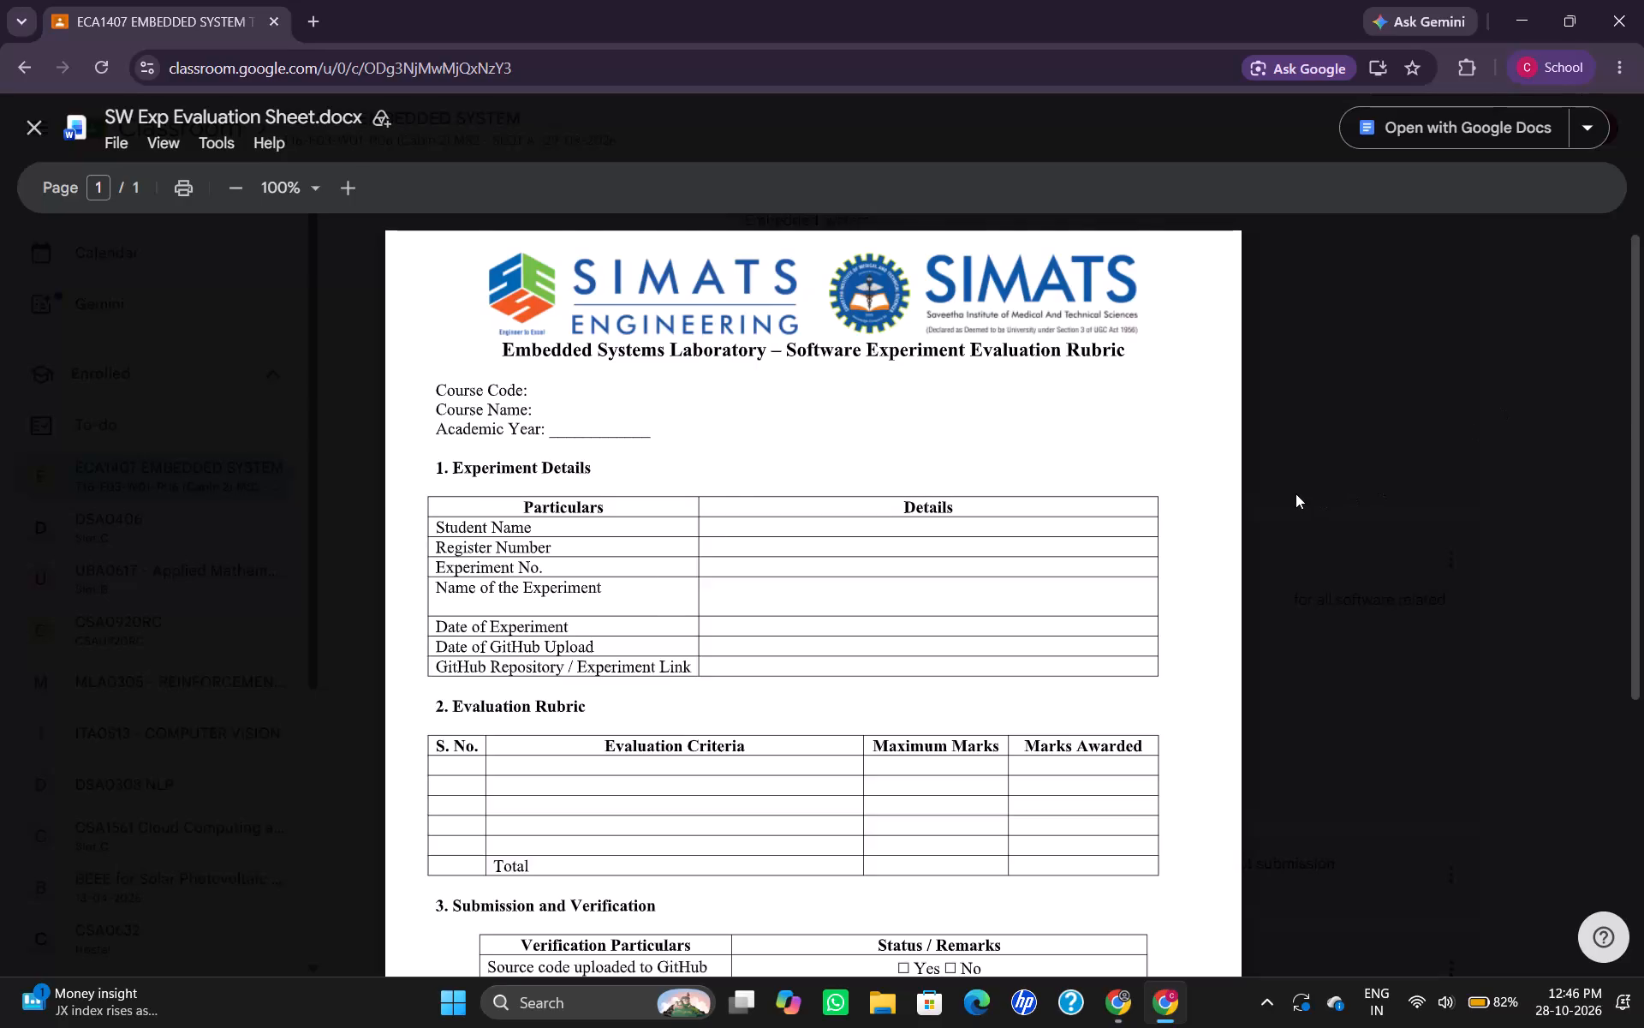
# Open the SW Exp Evaluation Sheet from the Classroom preview in Google Docs.
pyautogui.scroll(-3, 1296, 493)
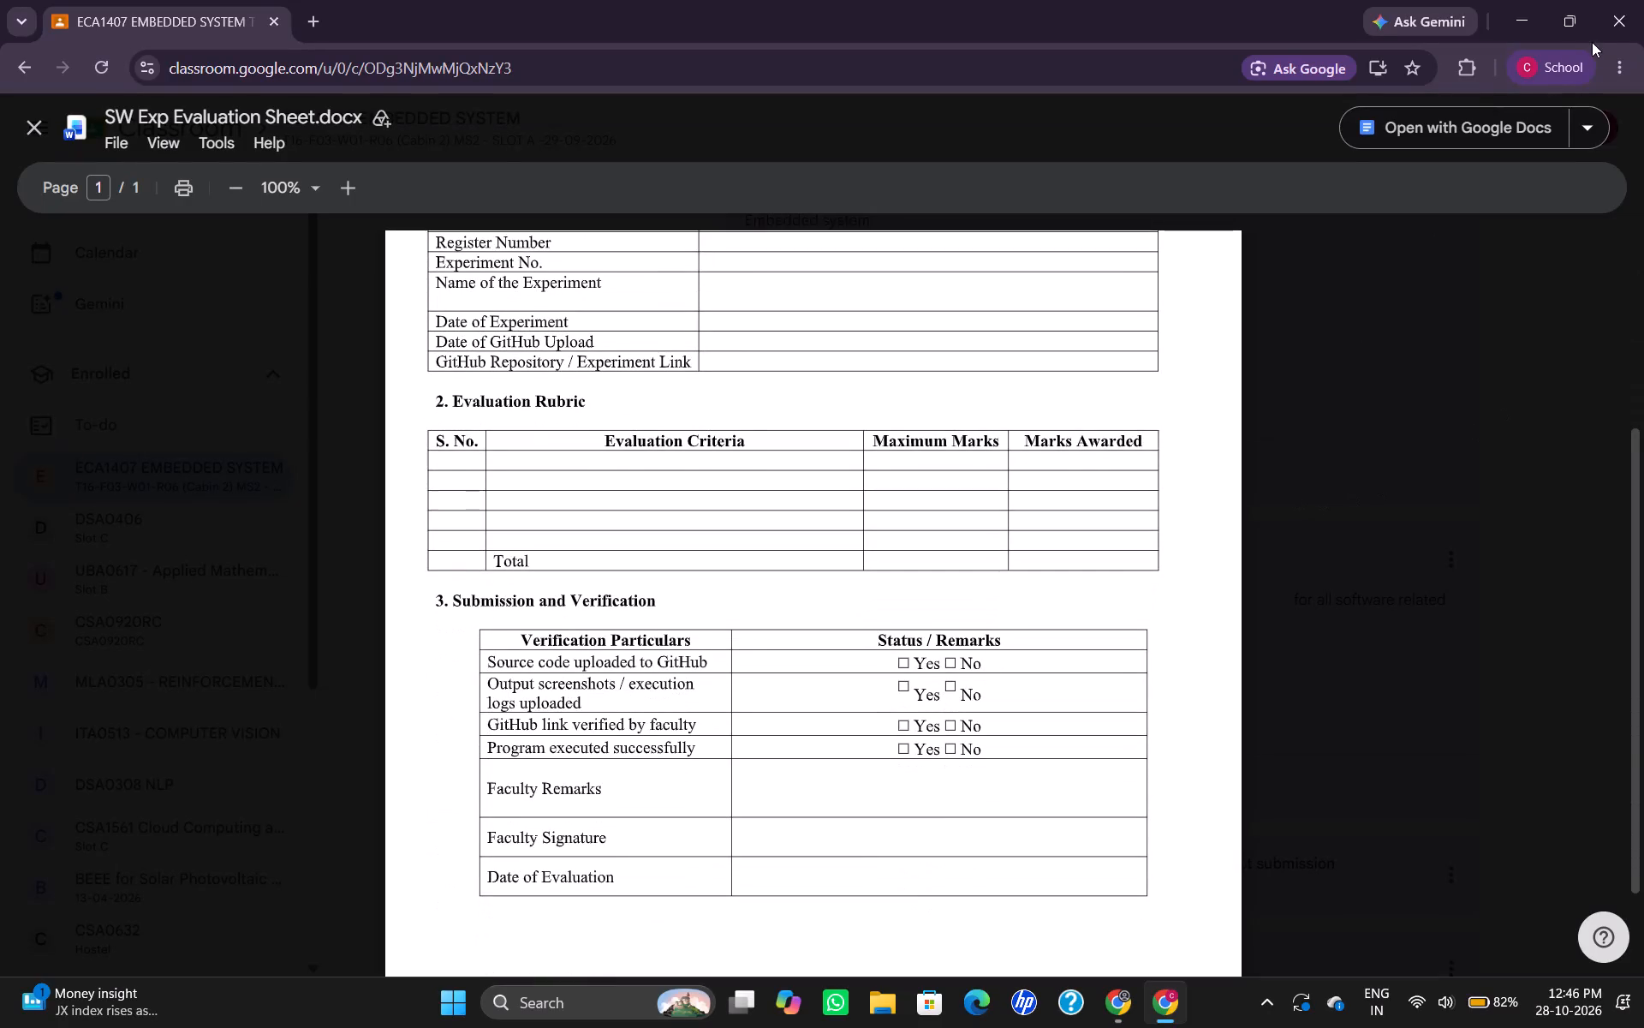
pyautogui.click(1575, 121)
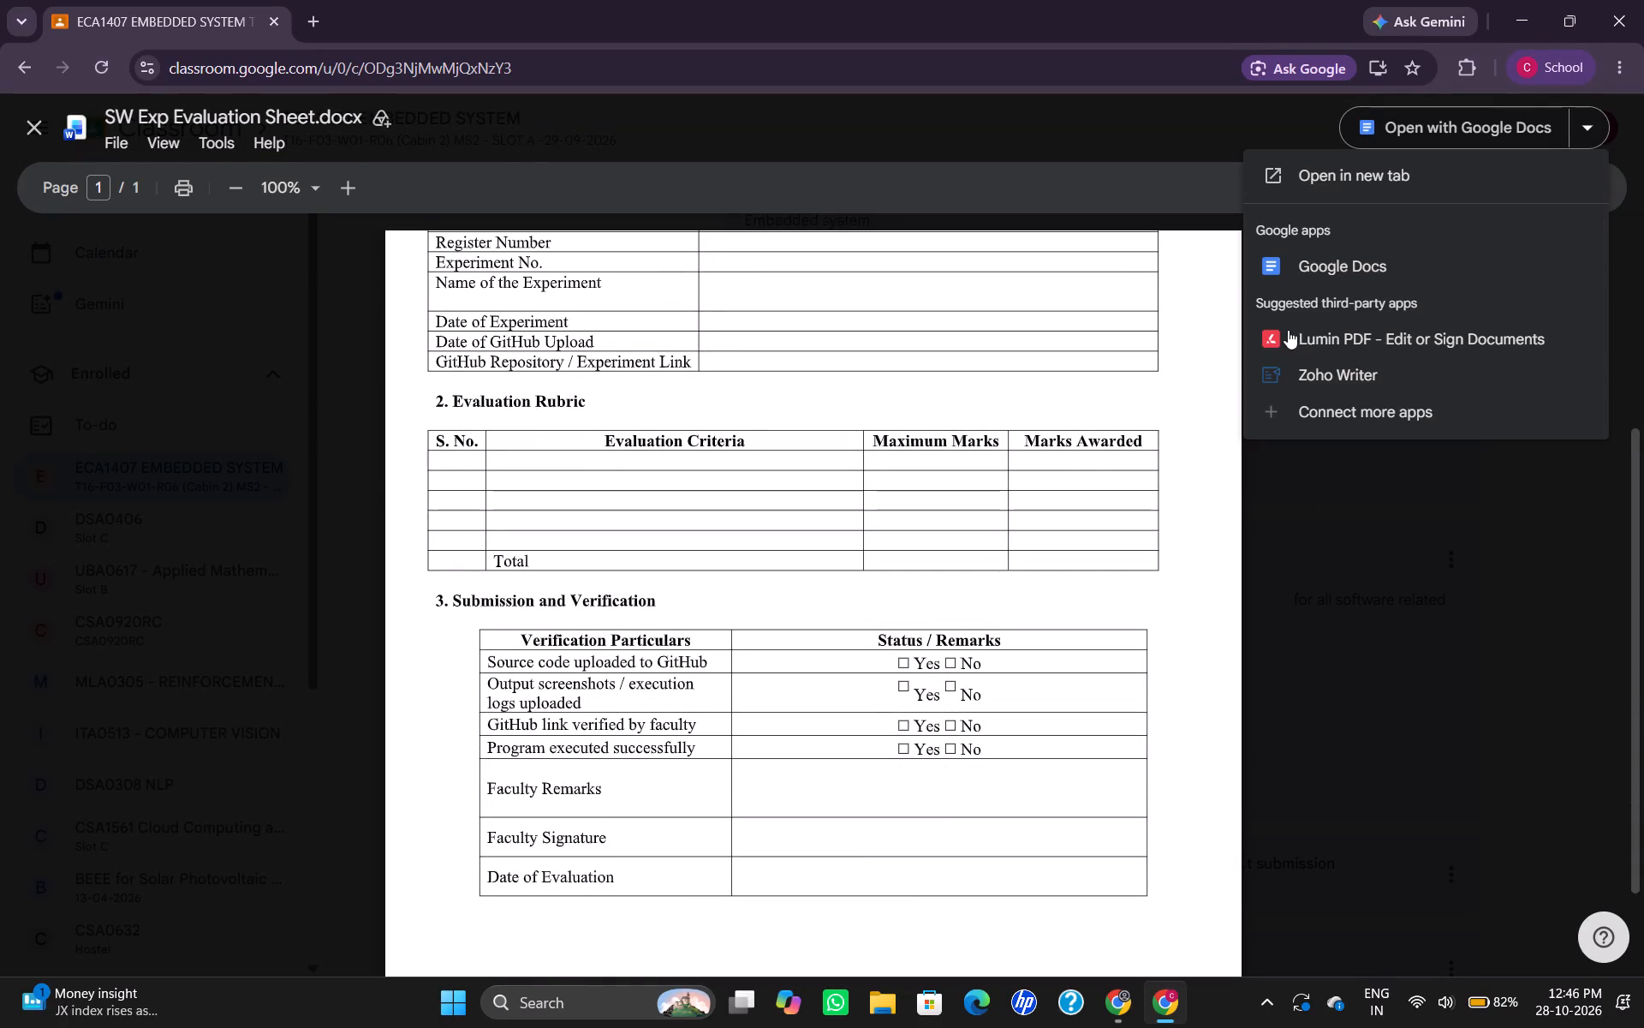
pyautogui.click(1354, 270)
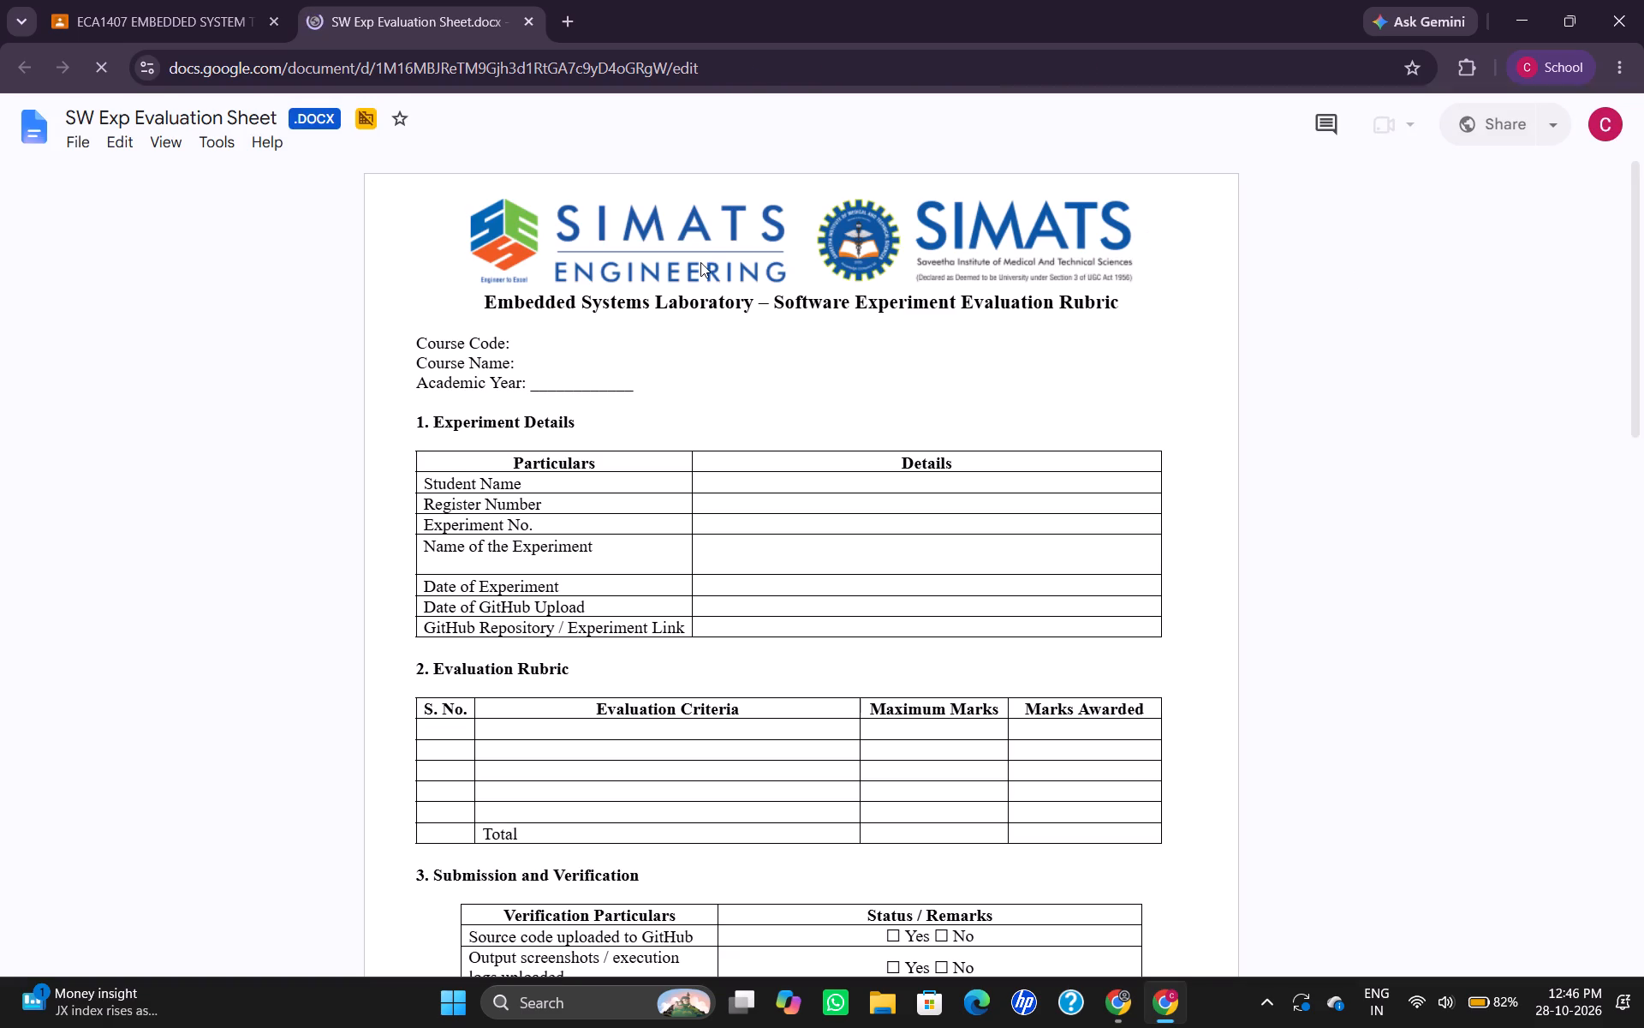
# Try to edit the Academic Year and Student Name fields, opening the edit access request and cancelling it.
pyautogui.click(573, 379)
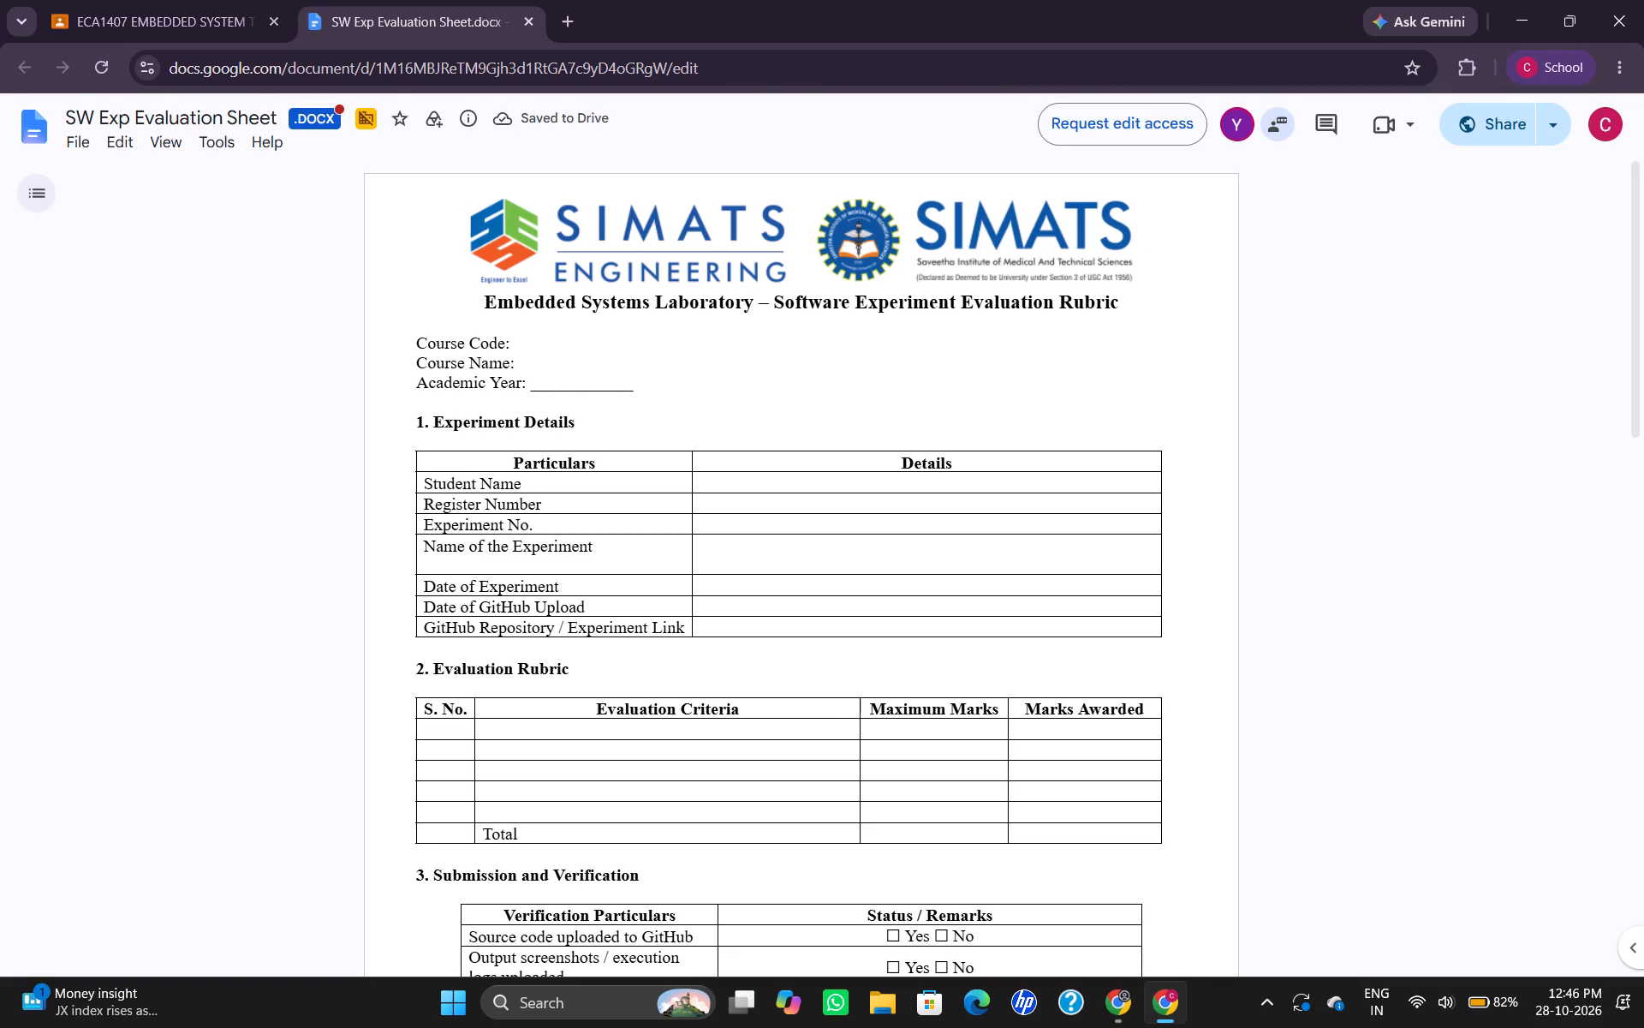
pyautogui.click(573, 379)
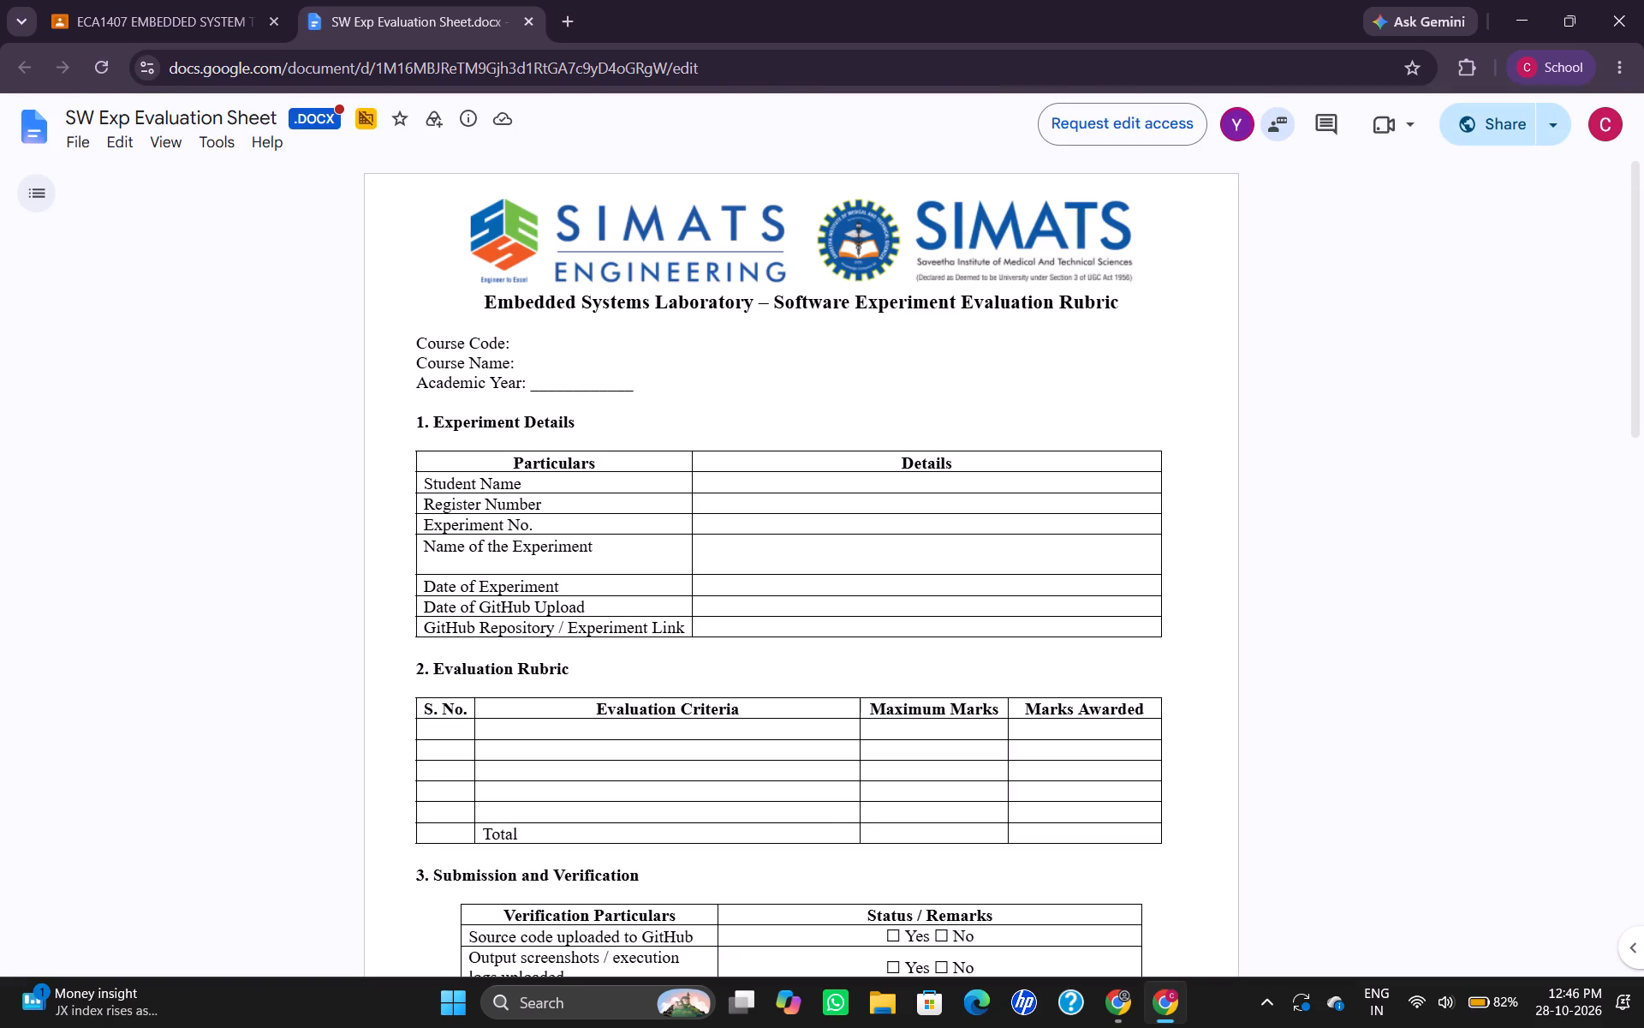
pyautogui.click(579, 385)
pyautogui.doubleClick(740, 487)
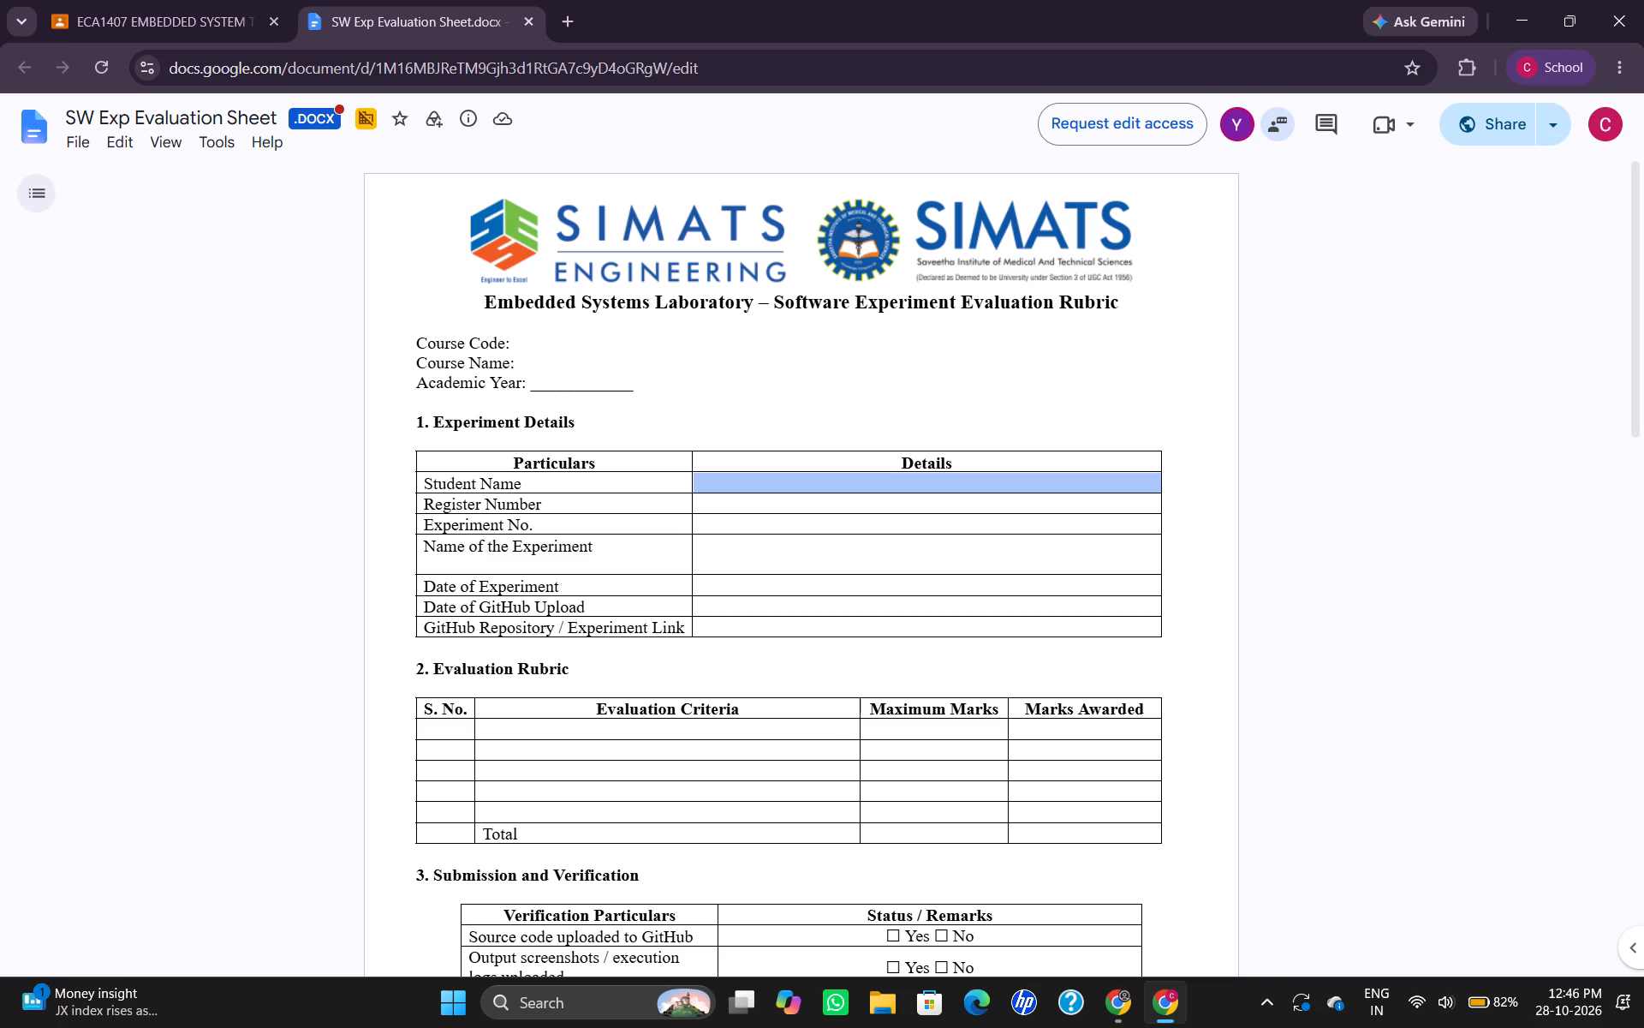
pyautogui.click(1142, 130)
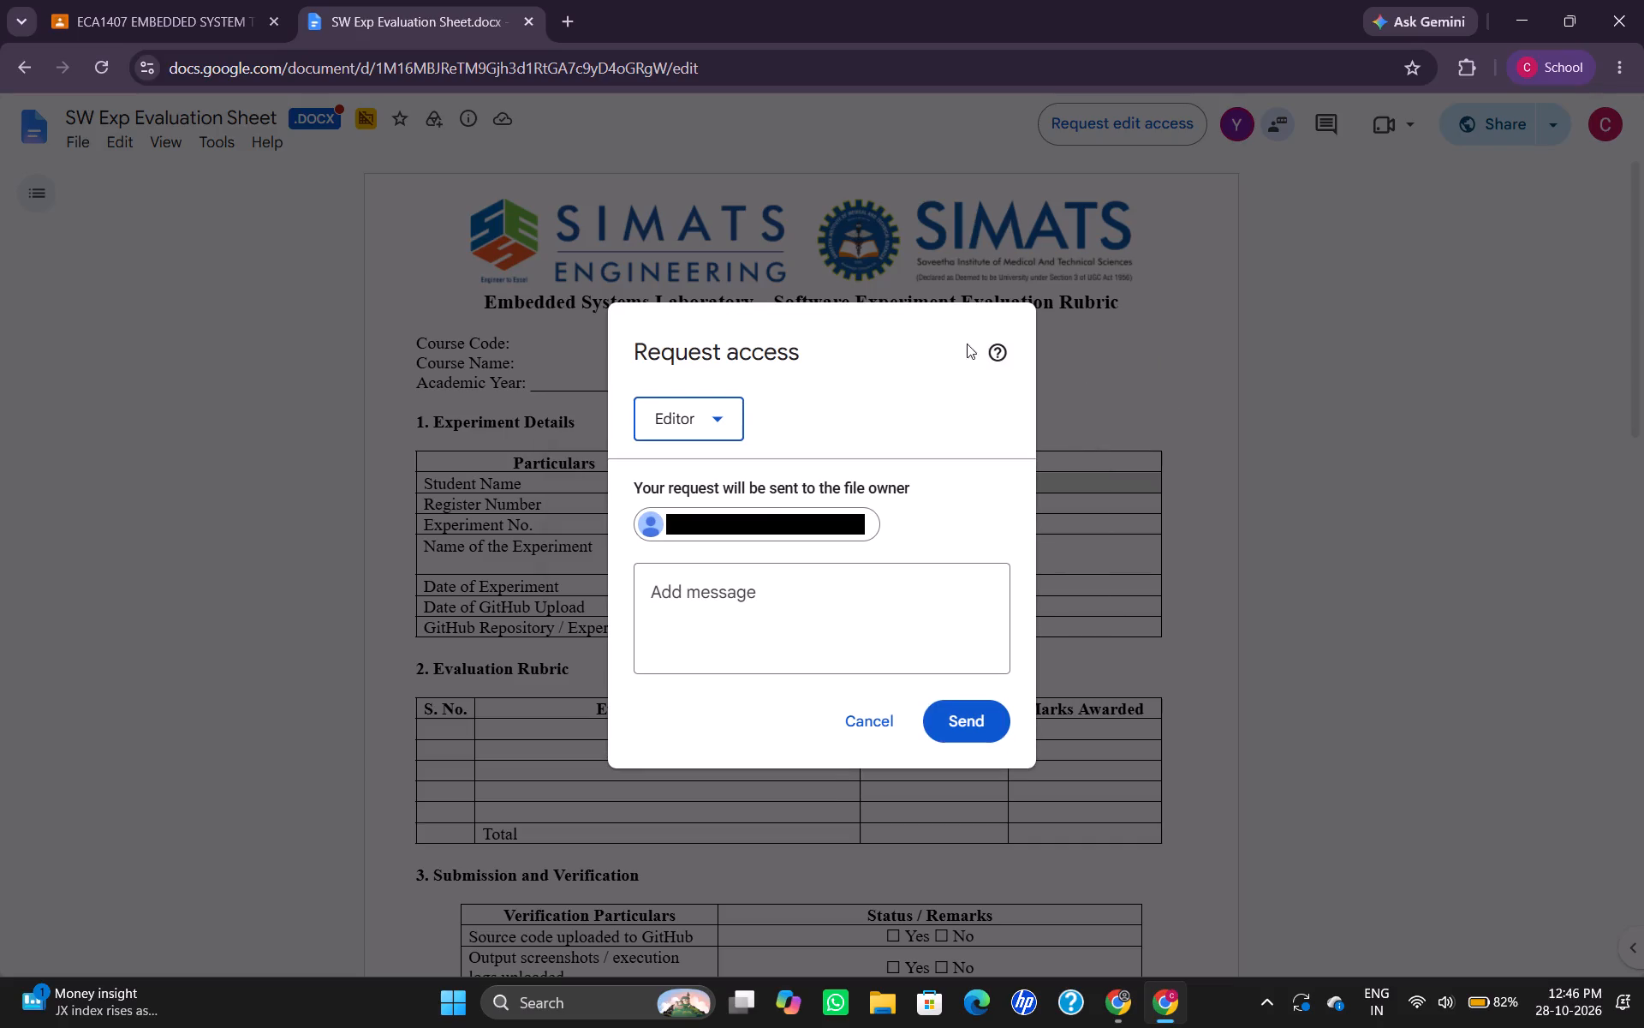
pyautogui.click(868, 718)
# Look through the evaluation sheet to the end of its second page and back to the heading.
pyautogui.scroll(-3, 868, 718)
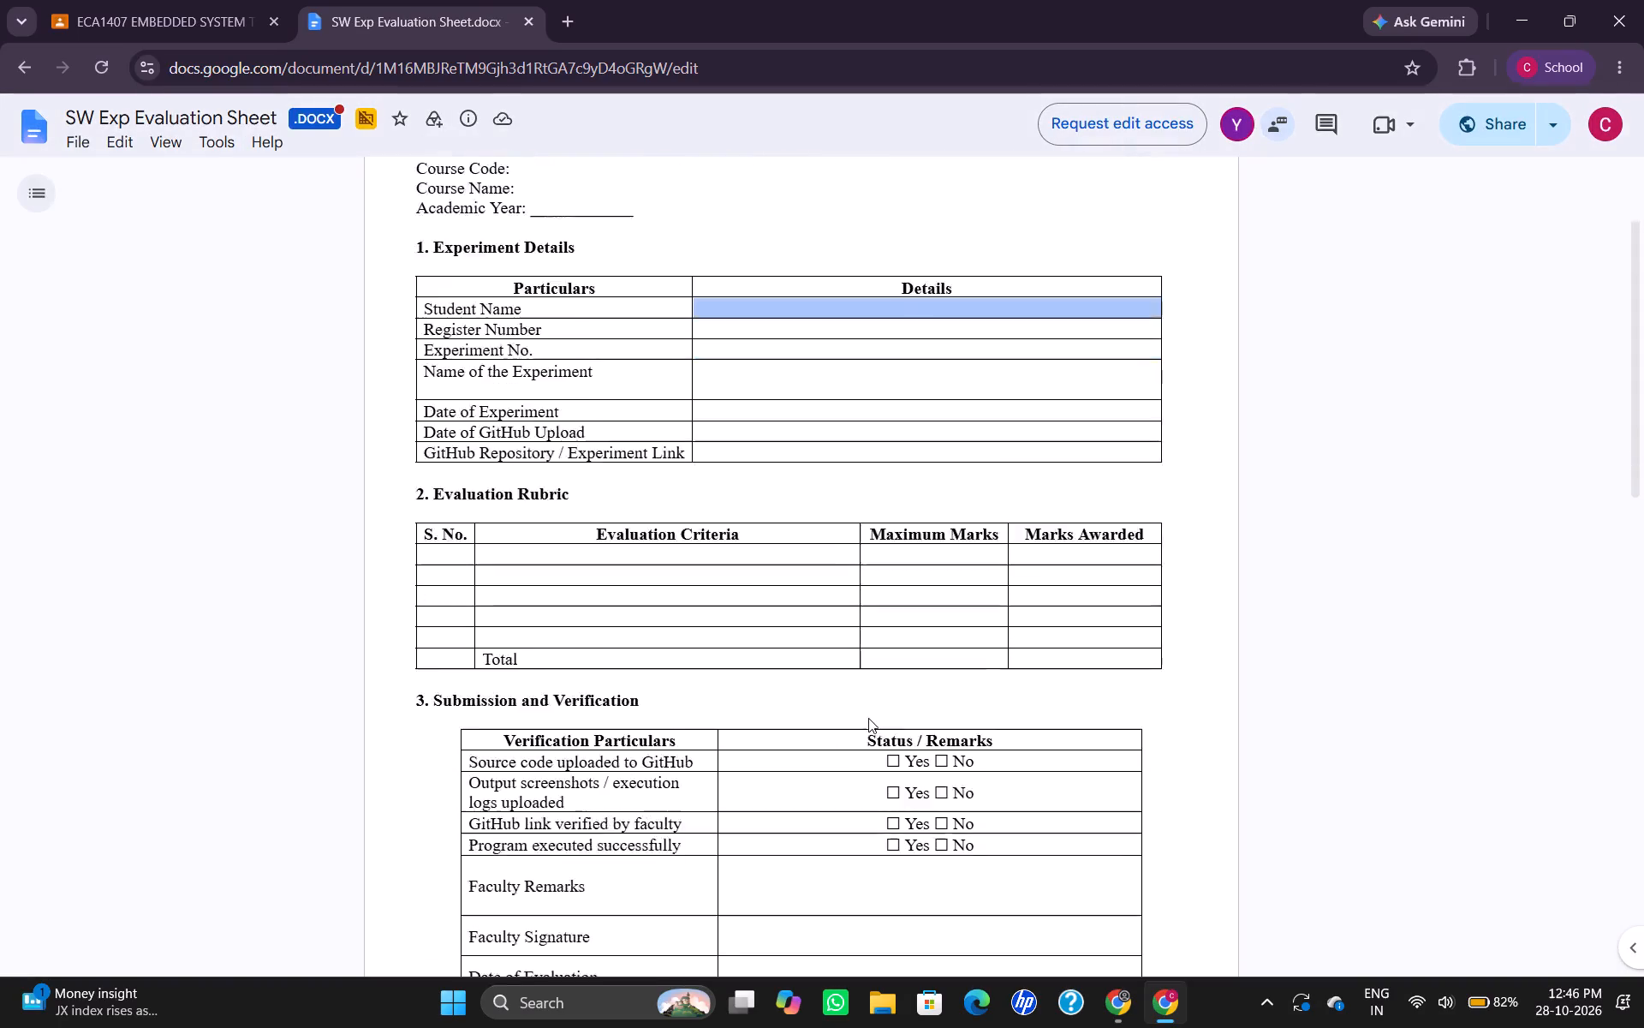
pyautogui.scroll(-8, 868, 718)
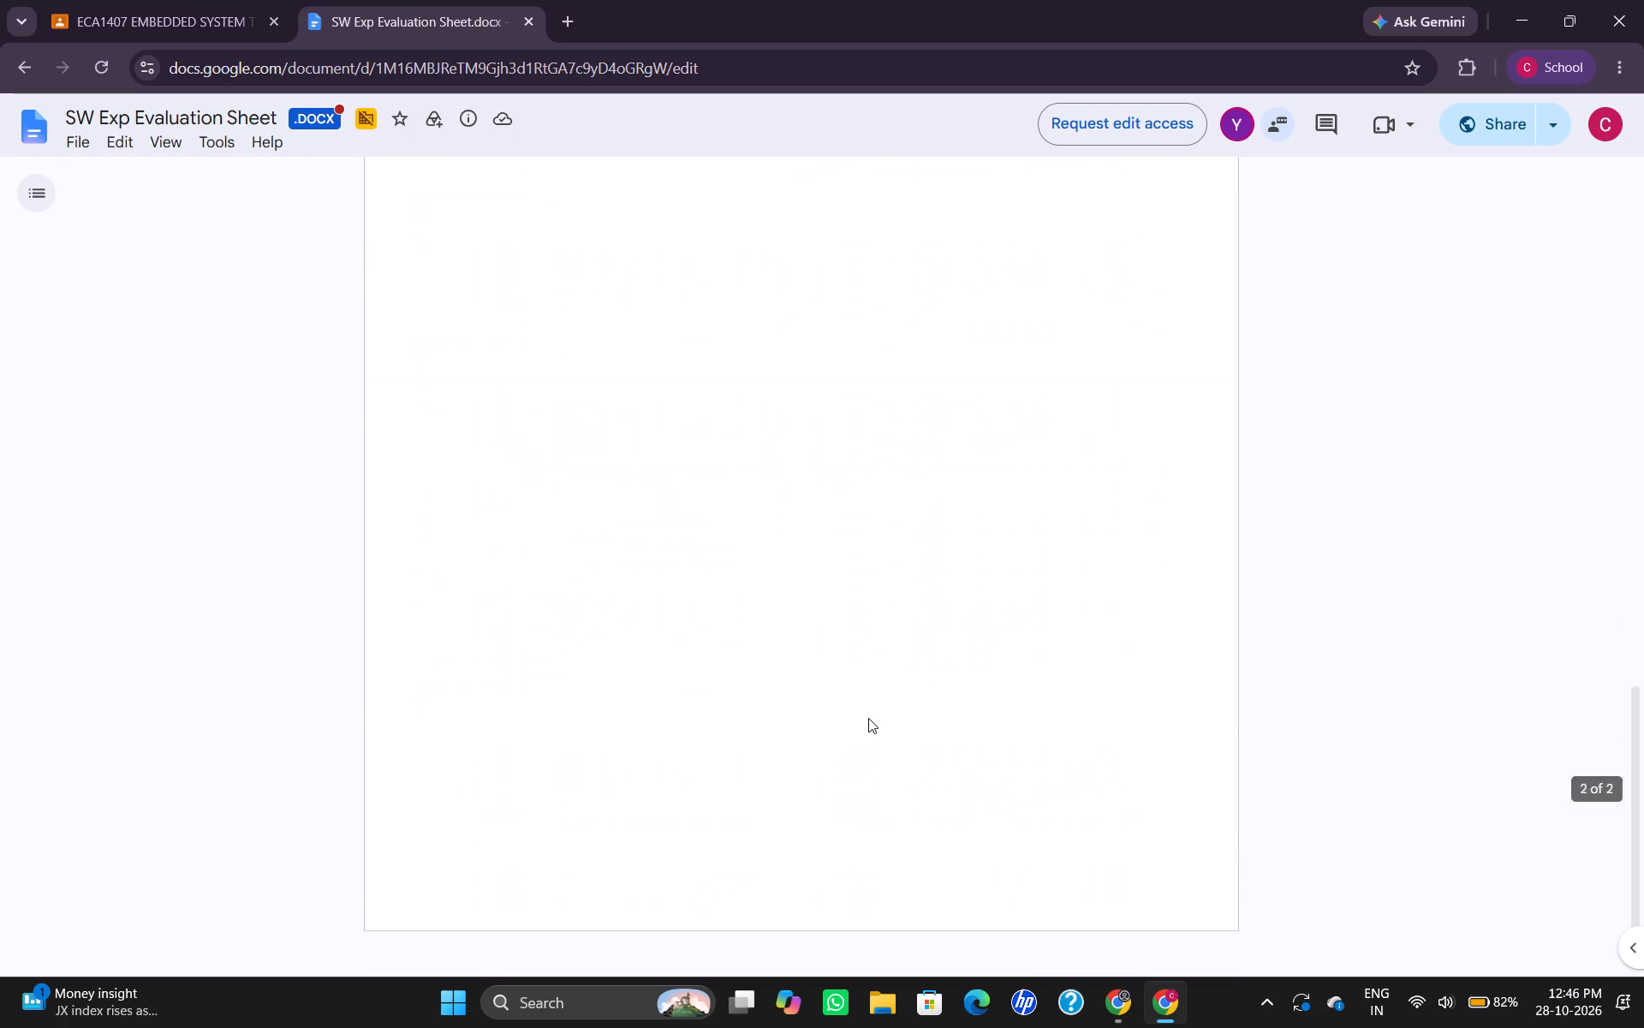
pyautogui.scroll(-3, 868, 718)
pyautogui.scroll(3, 868, 718)
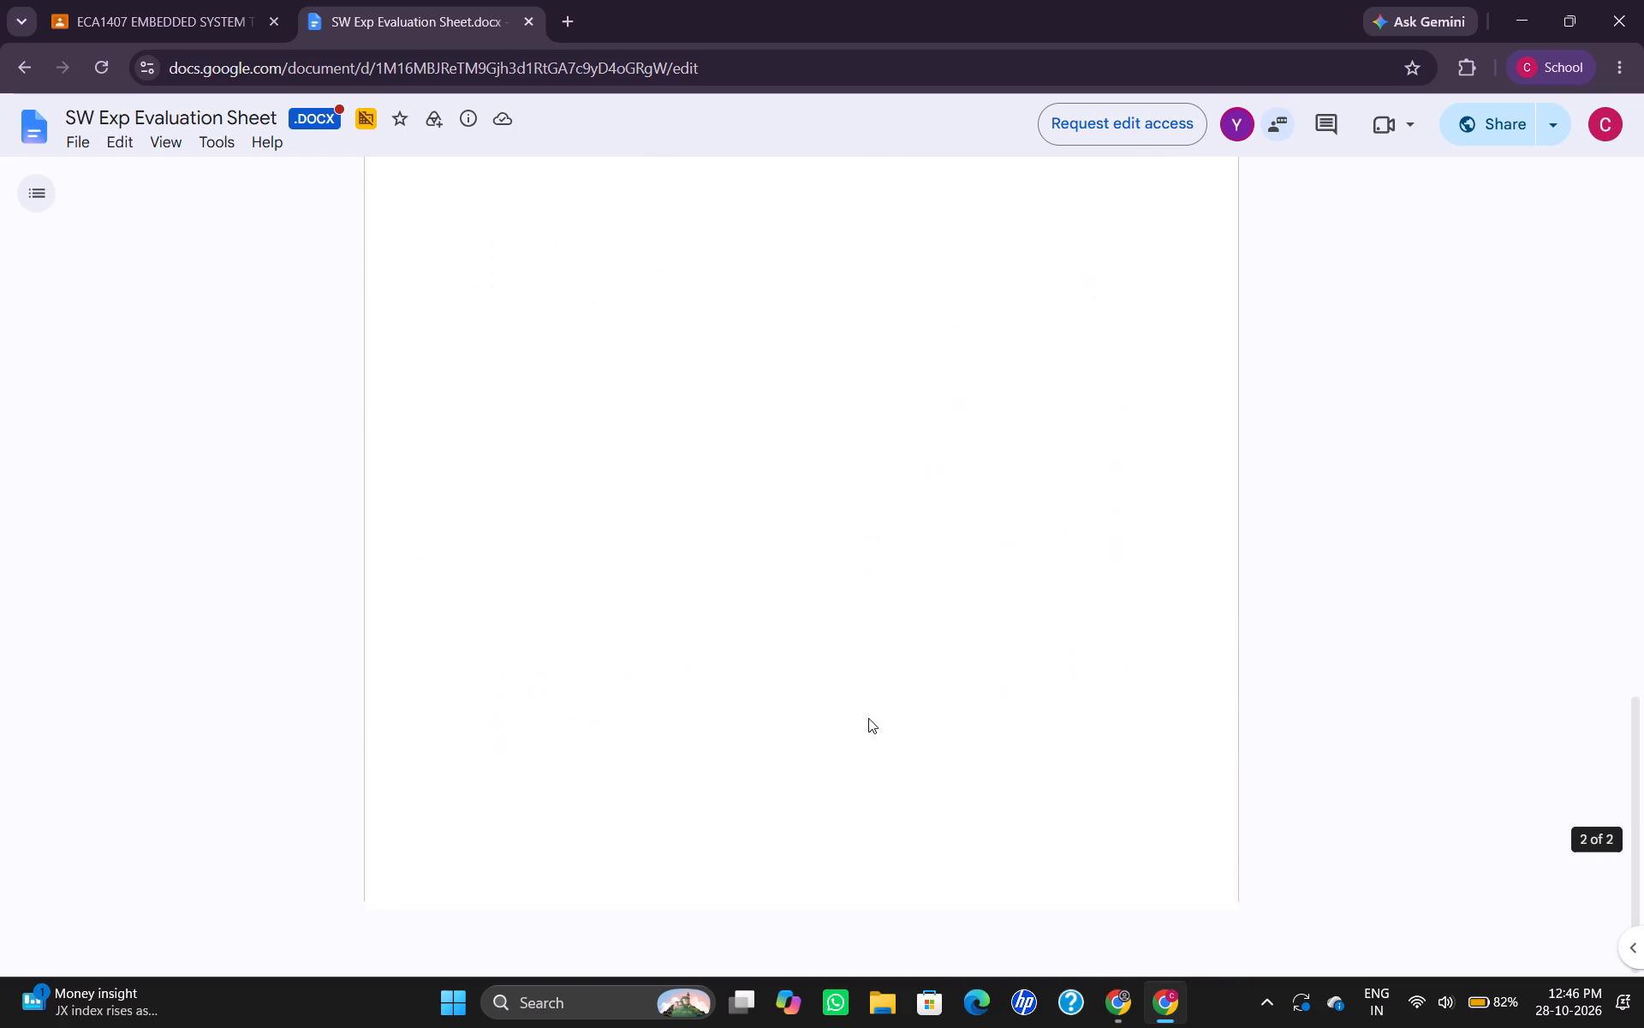
pyautogui.scroll(12, 868, 718)
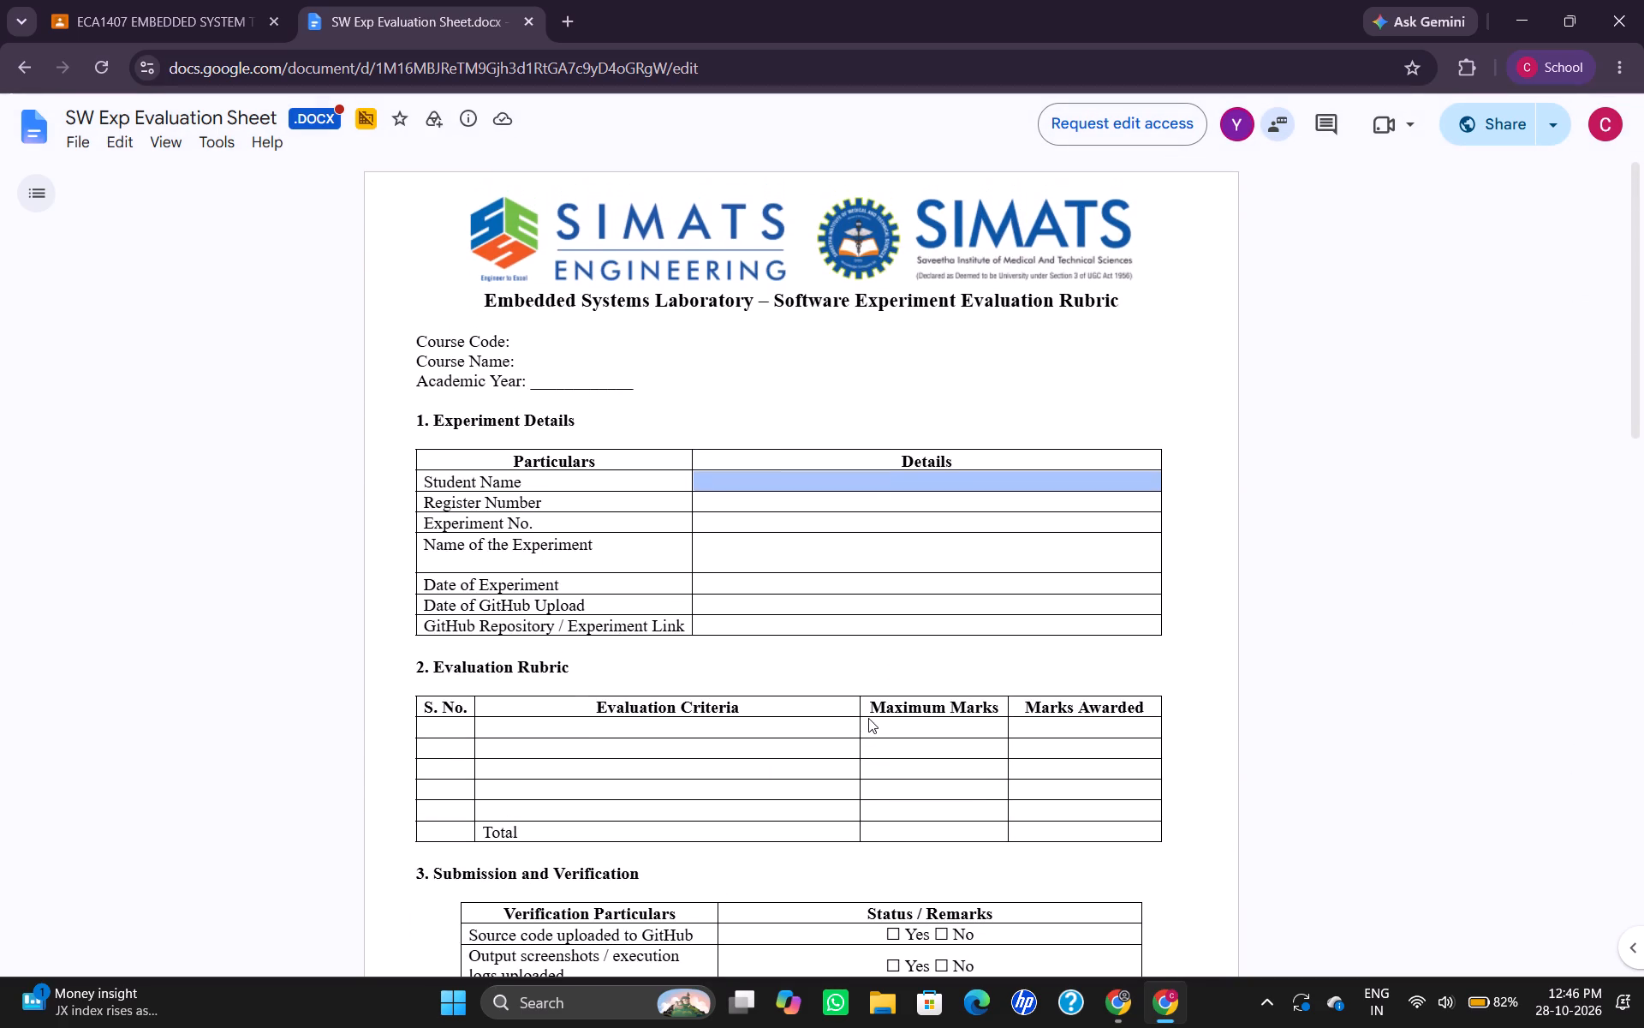
# Check the sharing options of the evaluation sheet and return to its Academic Year line.
pyautogui.click(1545, 132)
pyautogui.click(1460, 376)
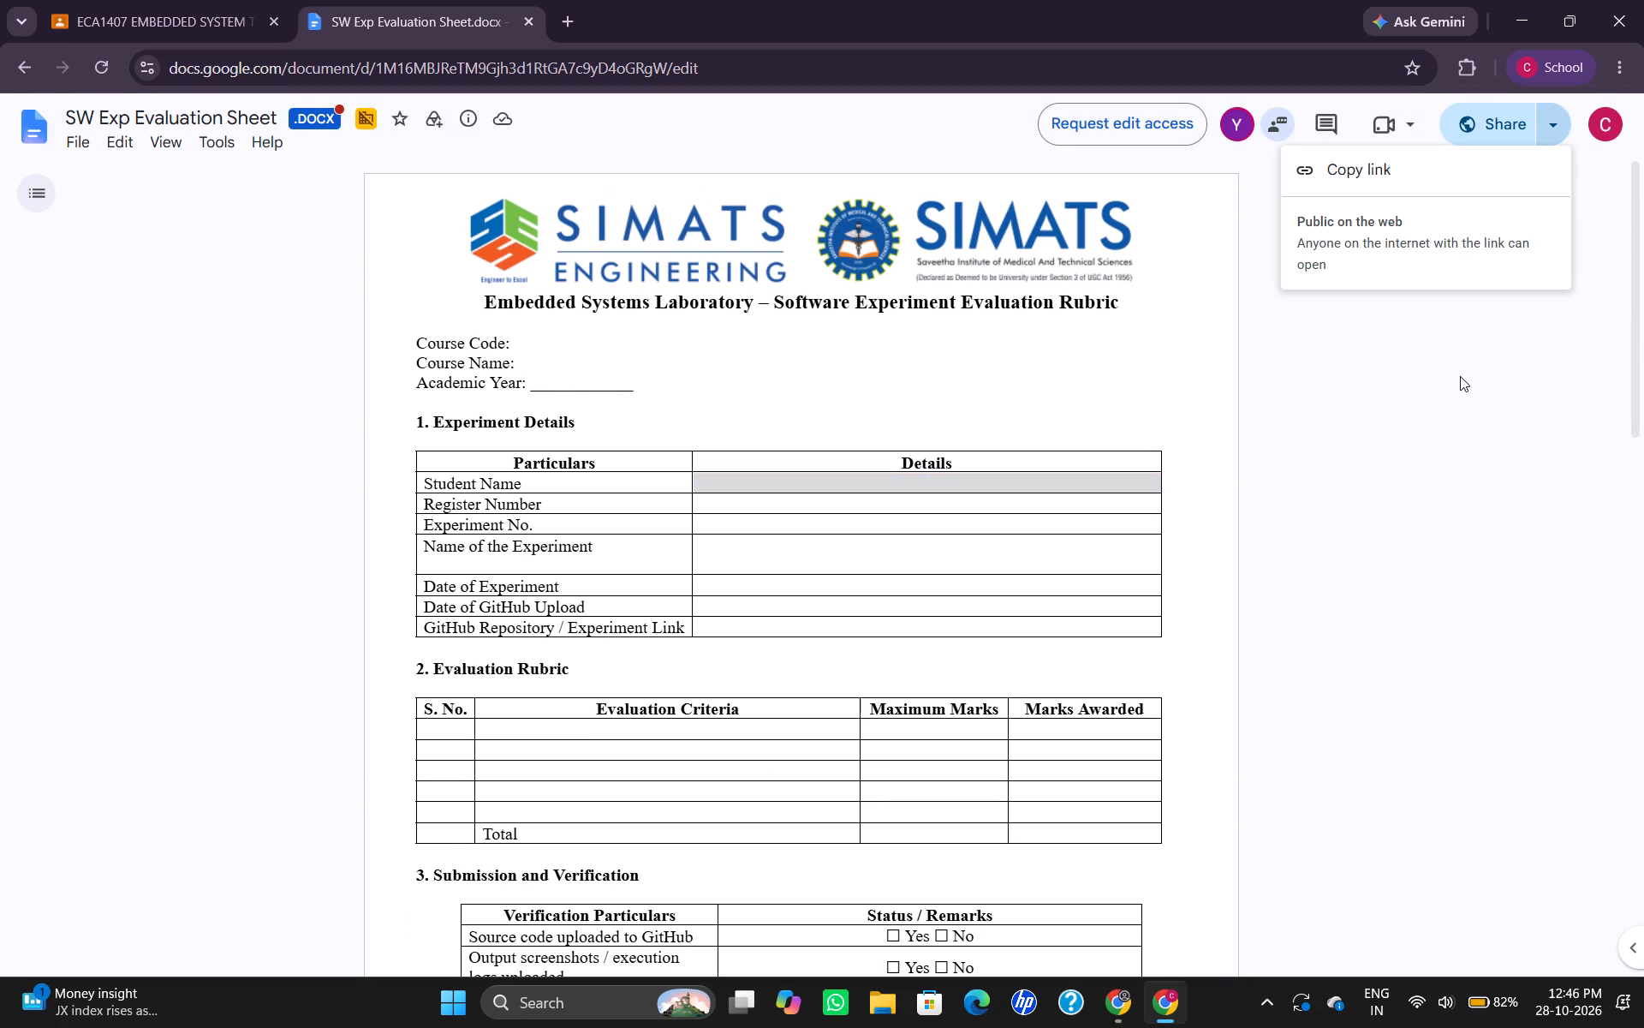
pyautogui.click(1541, 124)
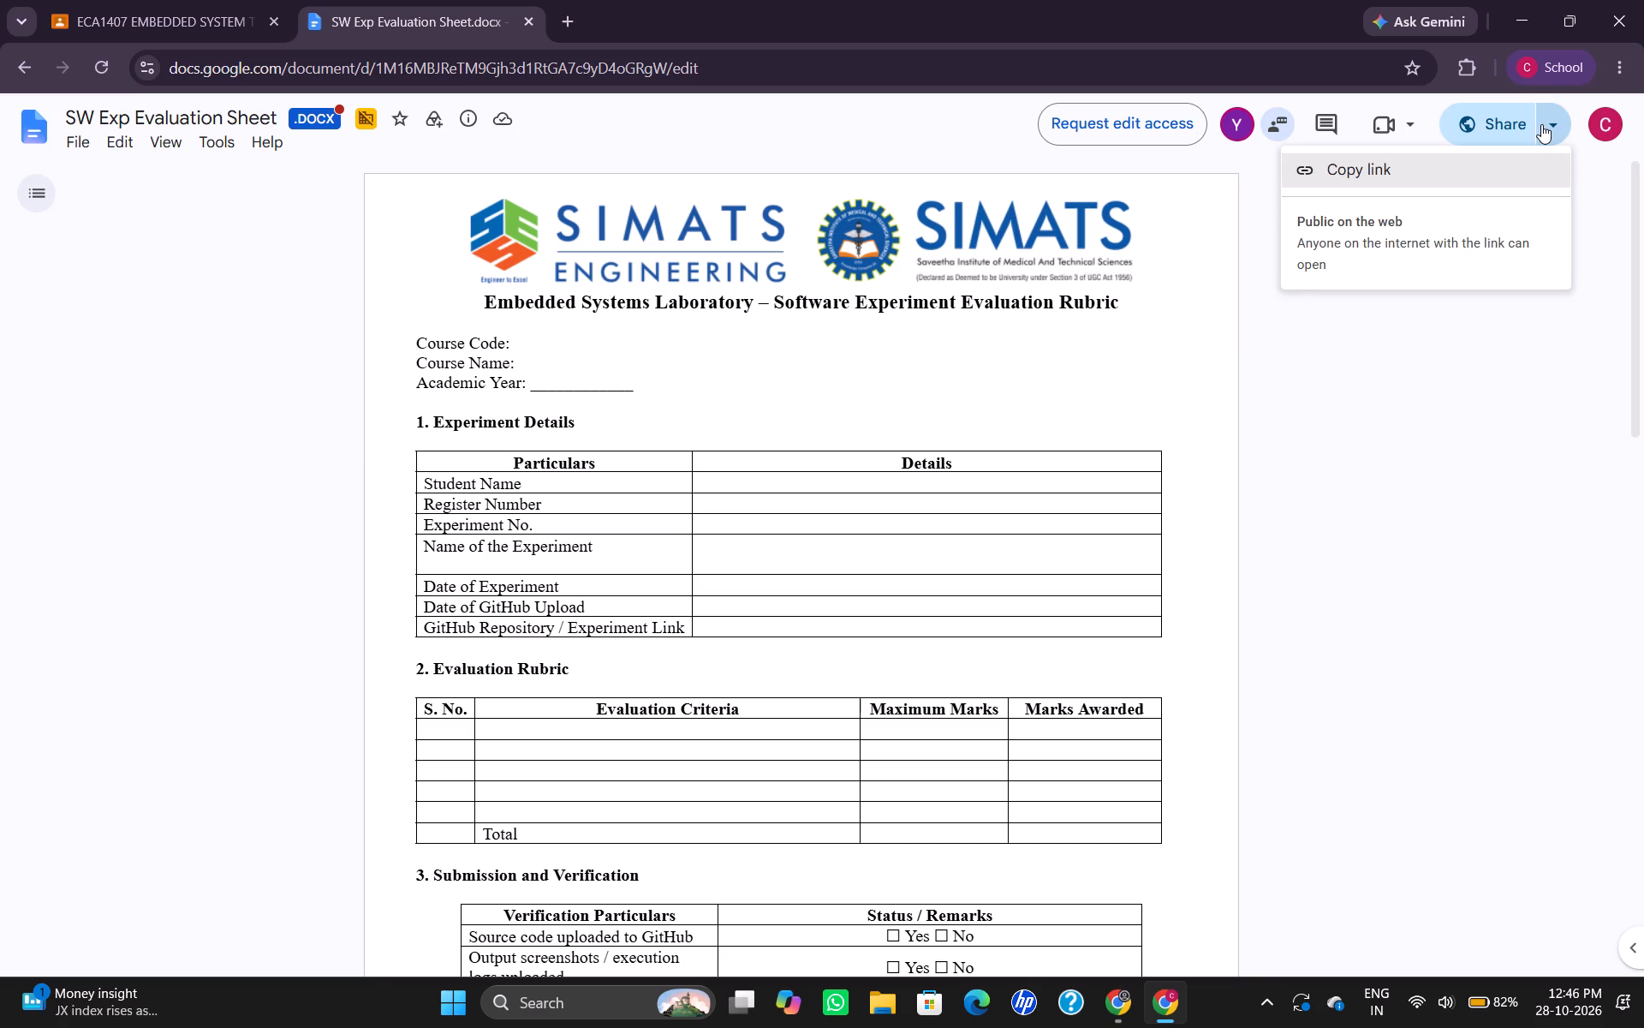
pyautogui.click(1411, 410)
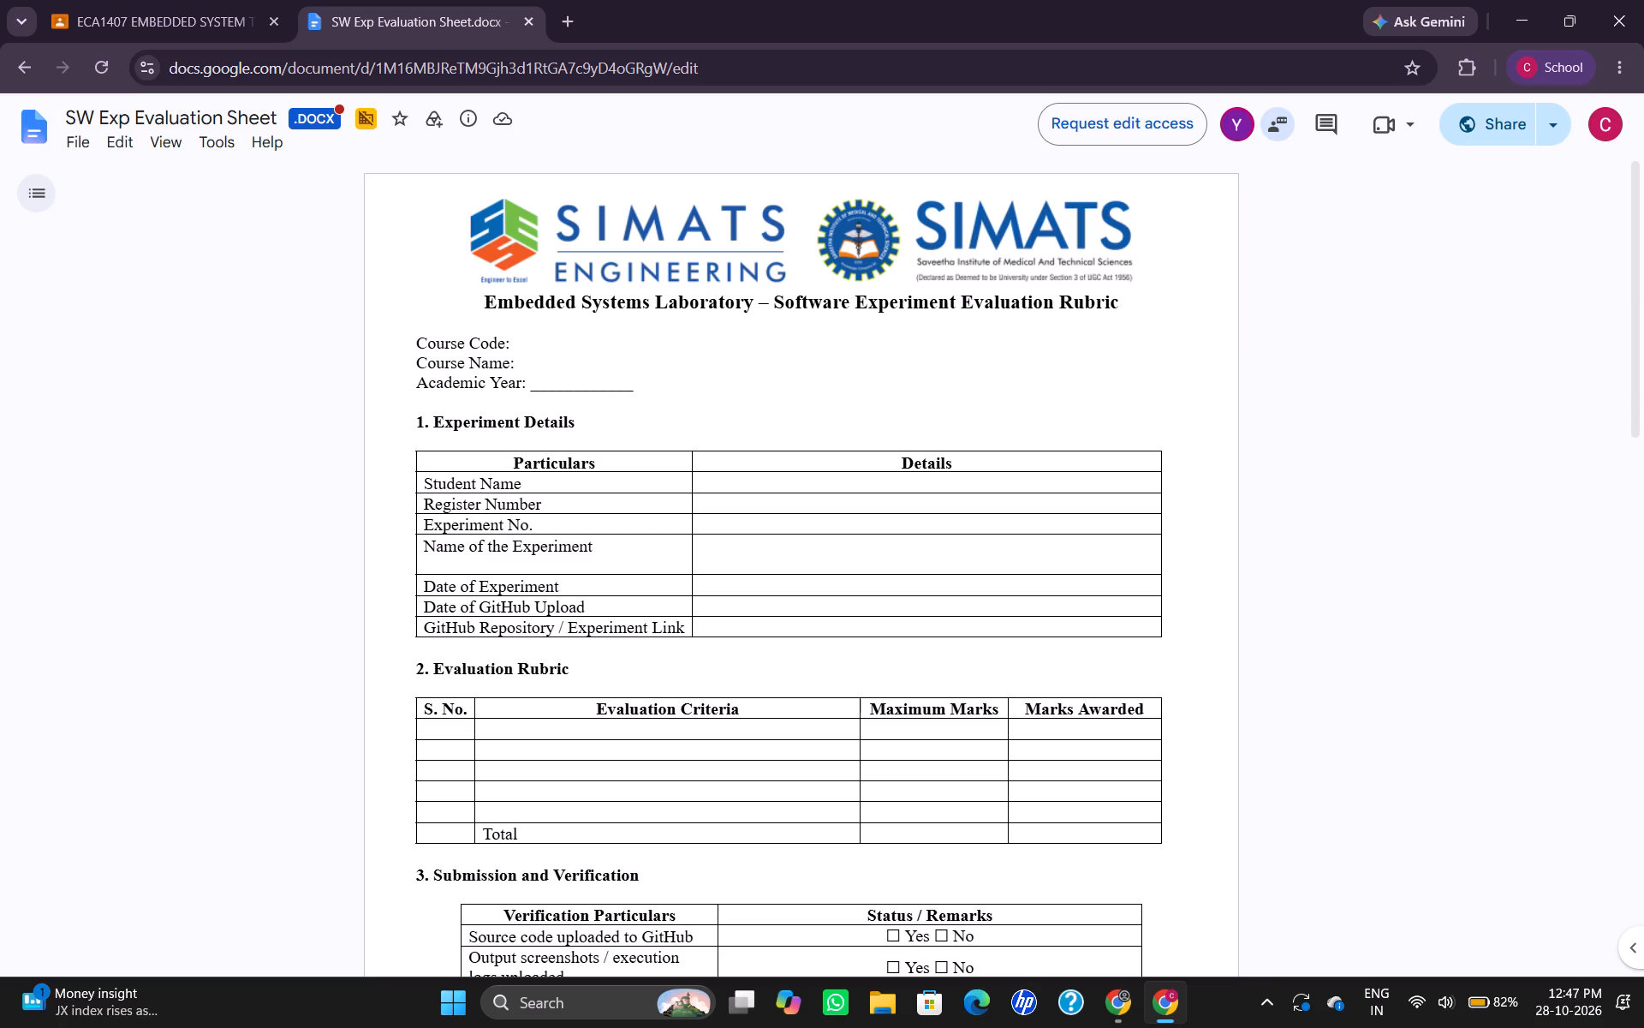
pyautogui.click(552, 380)
# From the Classroom preview, open the printable PDF of the sheet and save it to Downloads as SW Exp Evaluation Sheet.
pyautogui.click(136, 0)
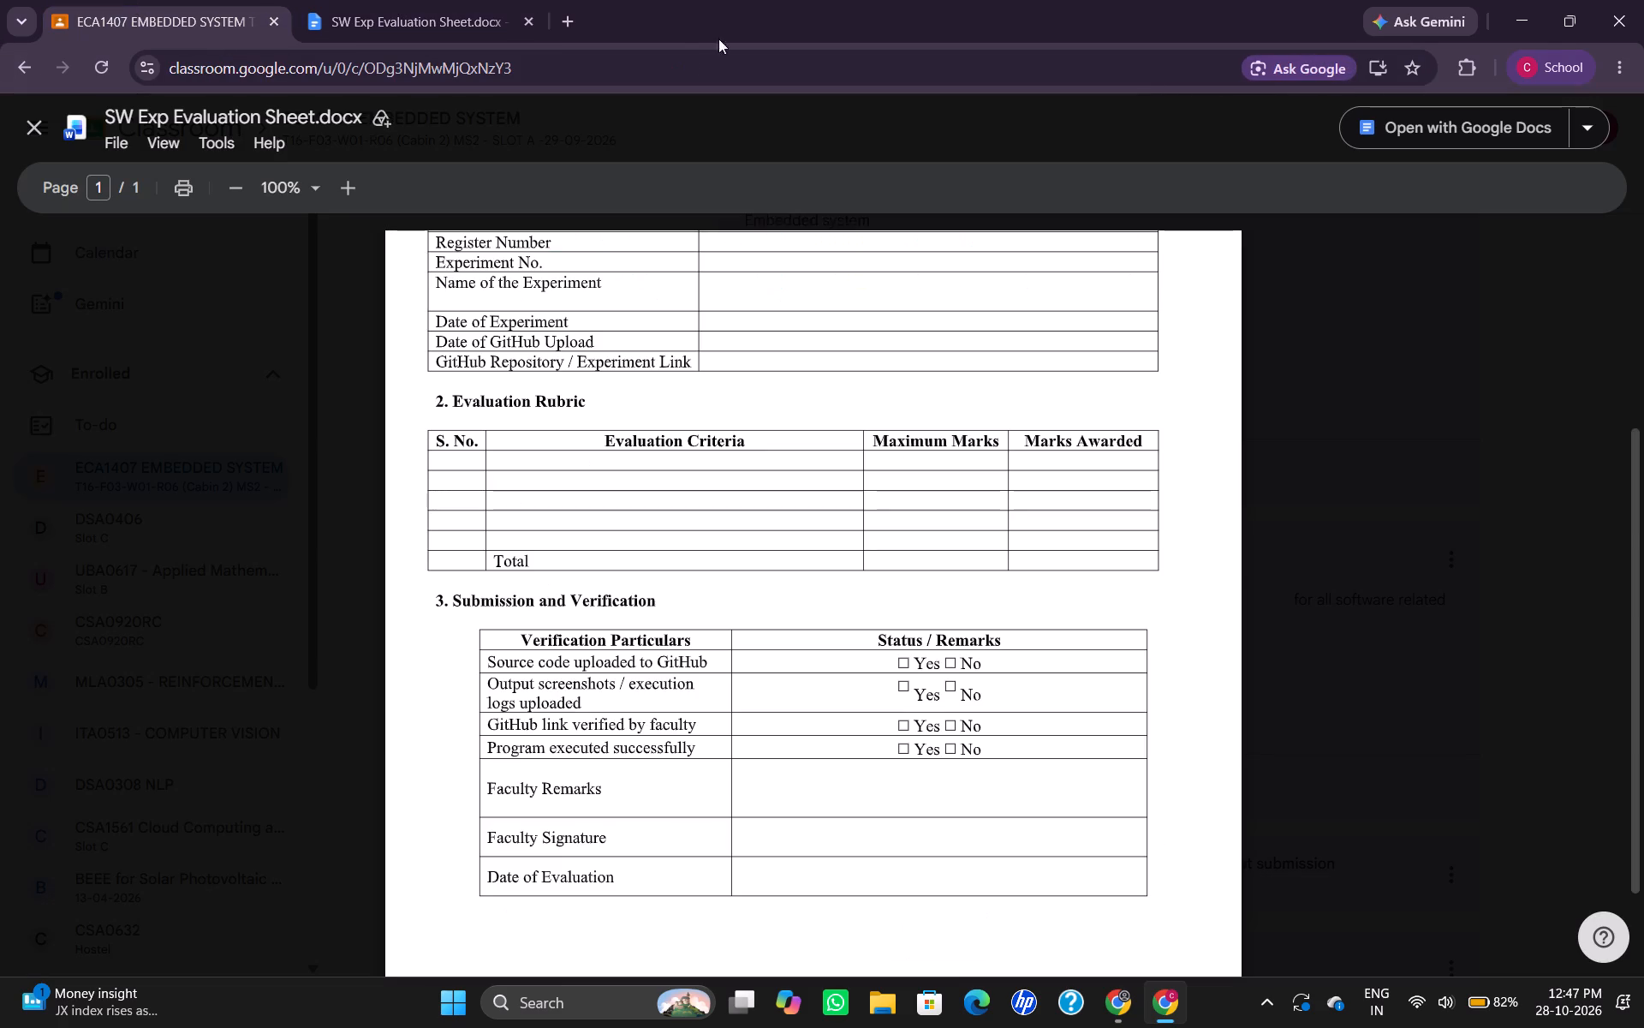
pyautogui.scroll(11, 1092, 275)
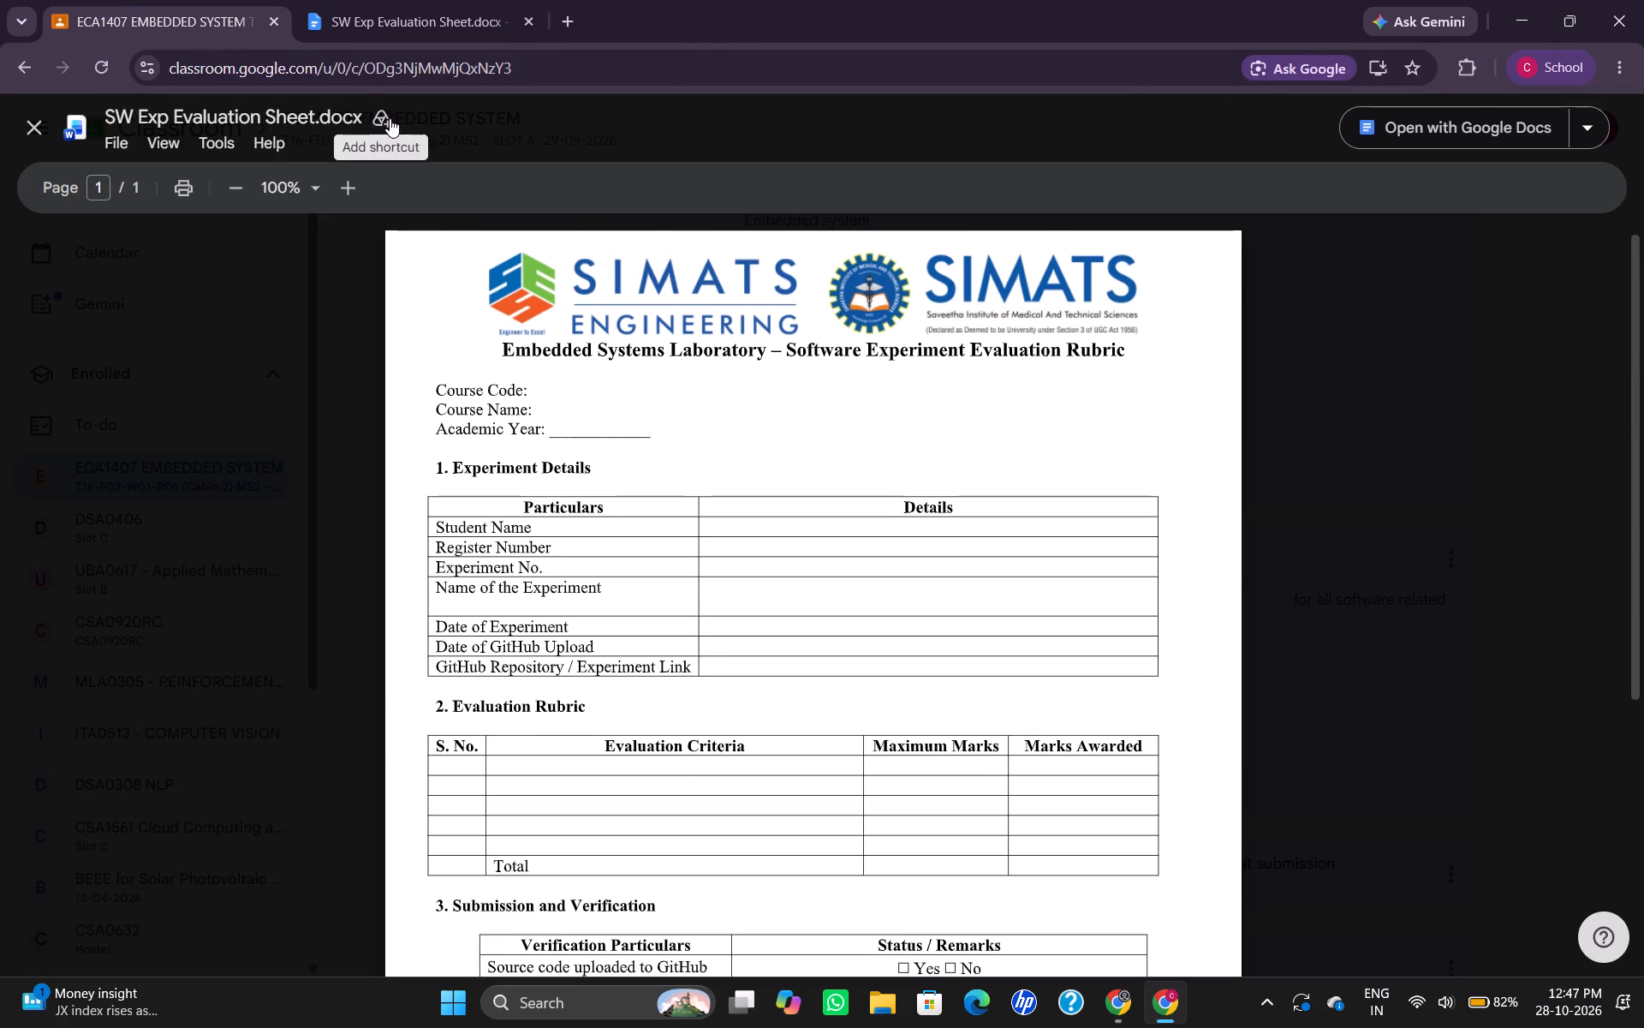
pyautogui.click(346, 182)
pyautogui.click(346, 182)
pyautogui.doubleClick(346, 182)
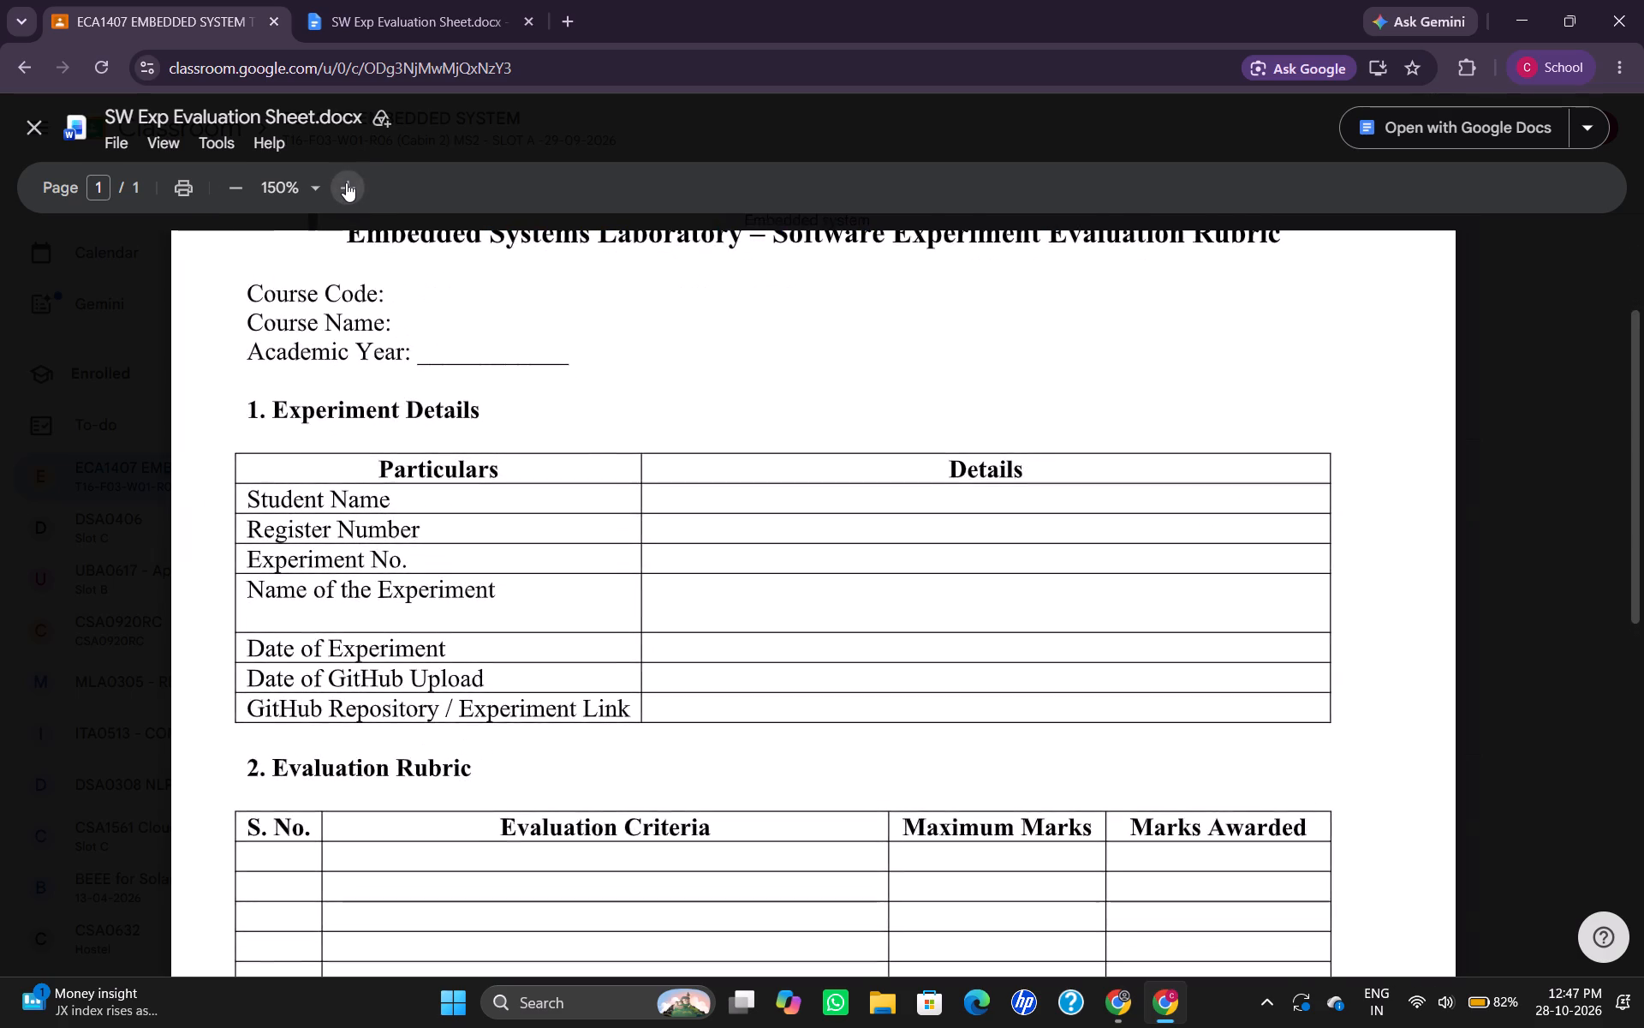
pyautogui.tripleClick(232, 179)
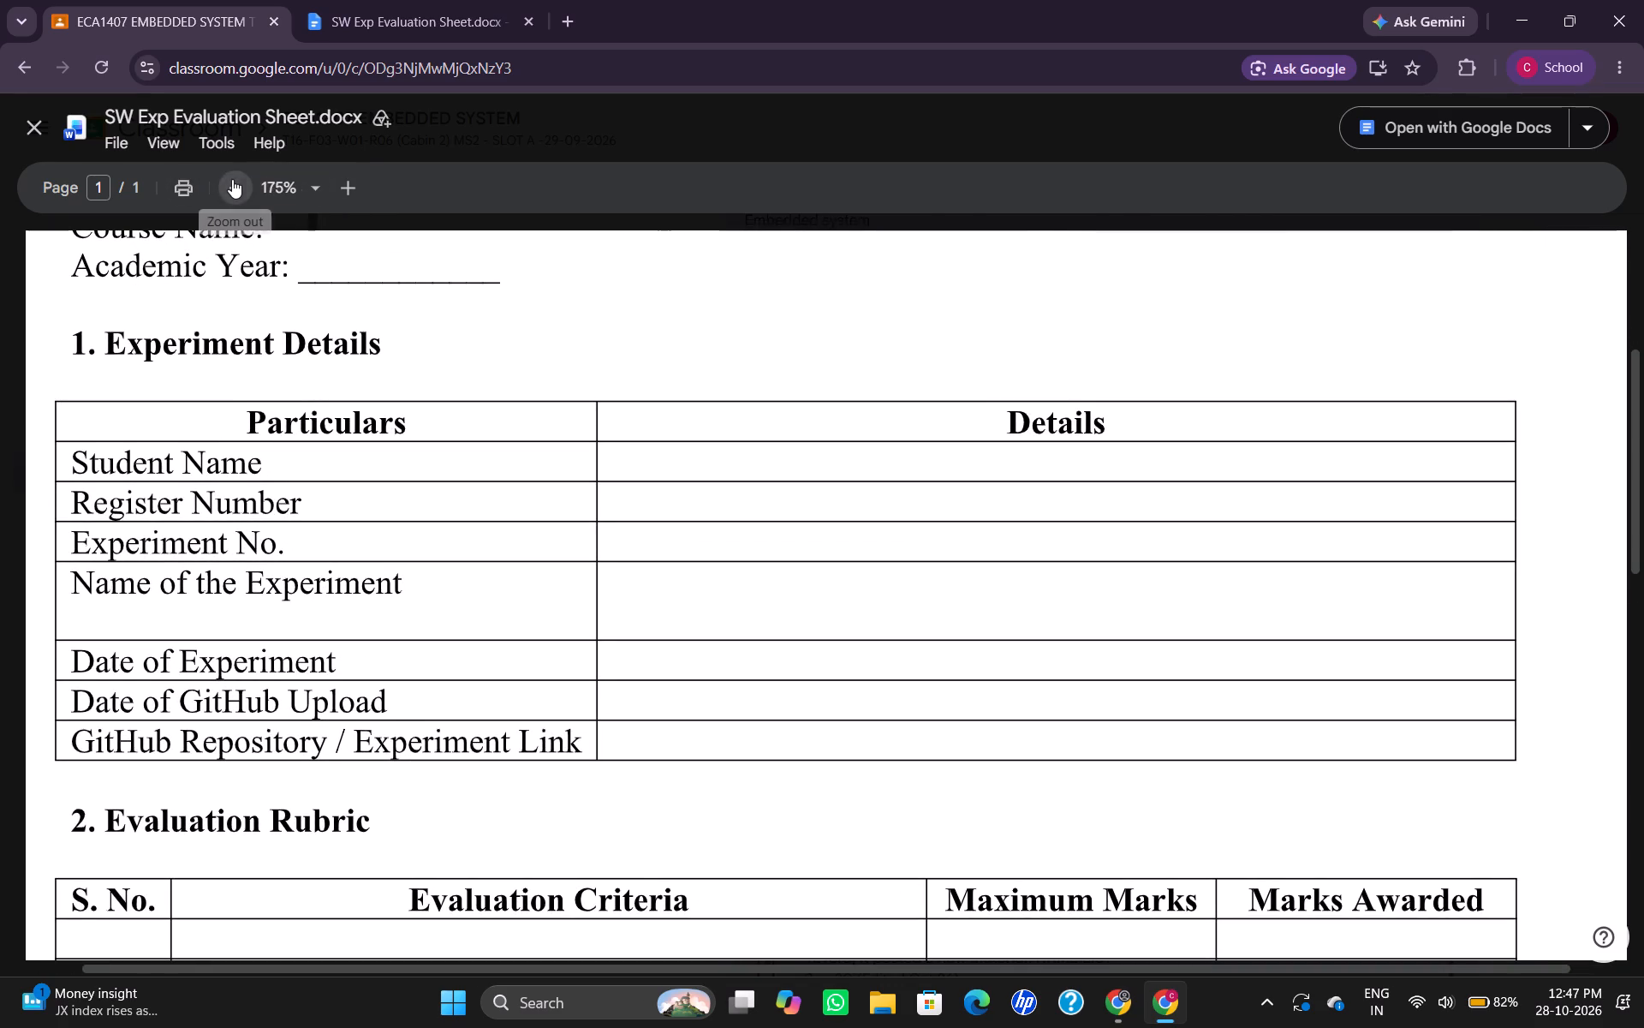
pyautogui.doubleClick(232, 179)
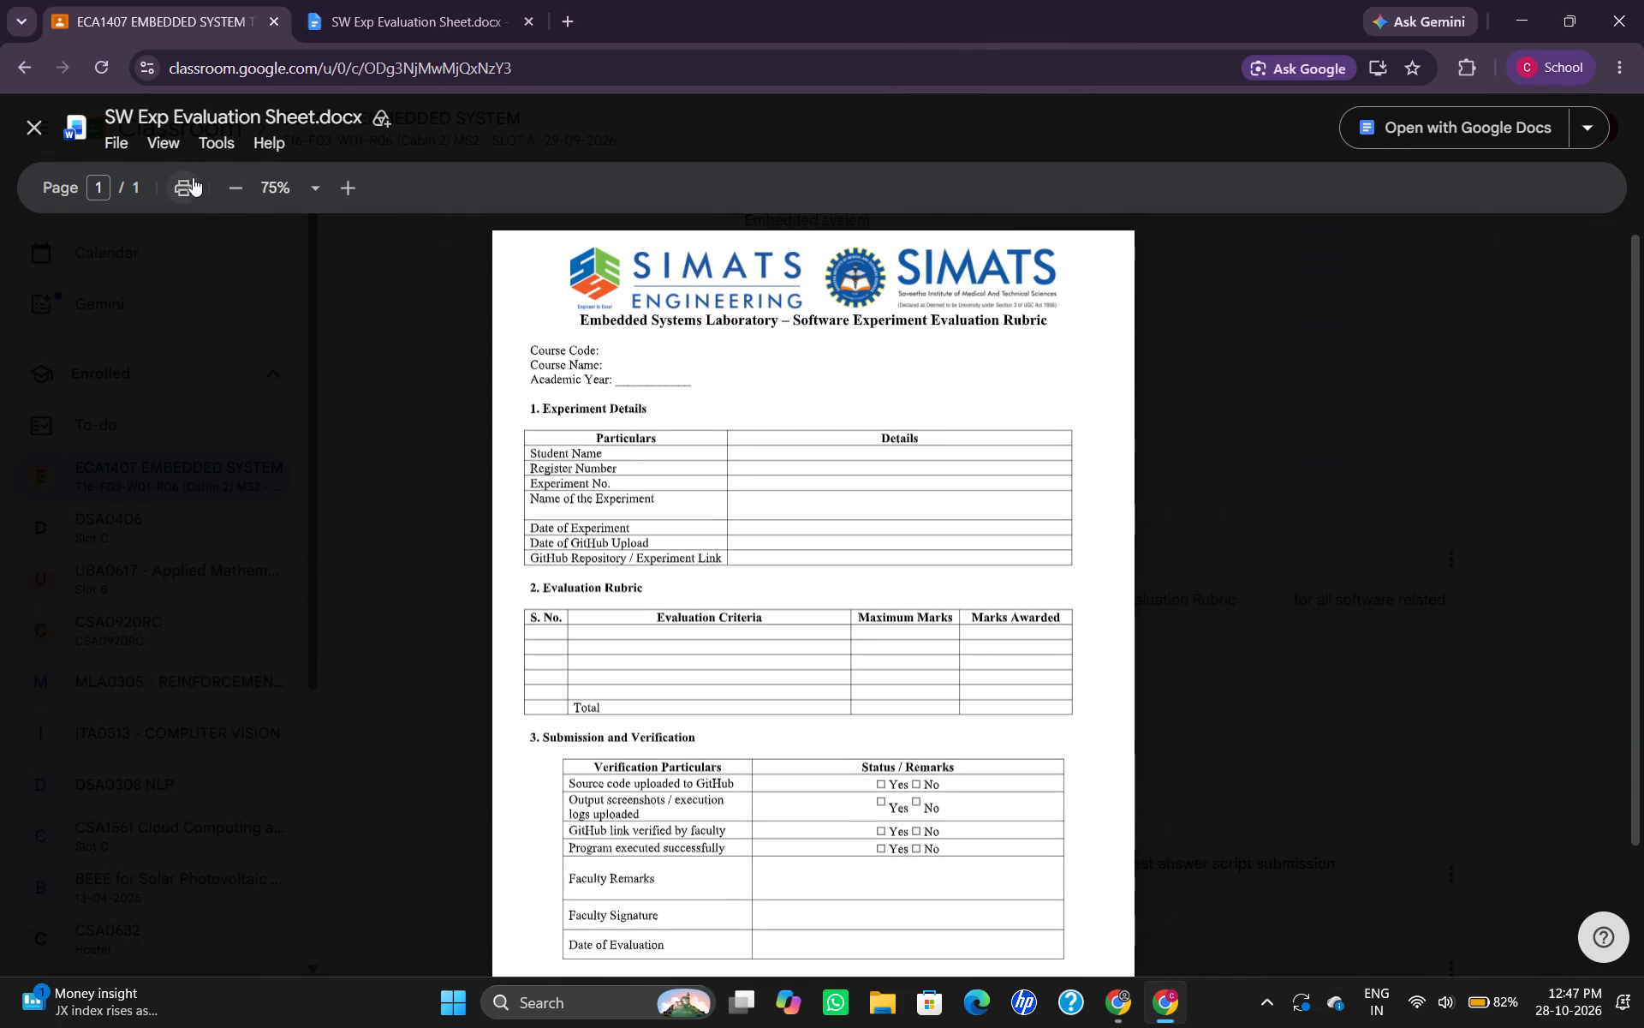
pyautogui.click(185, 179)
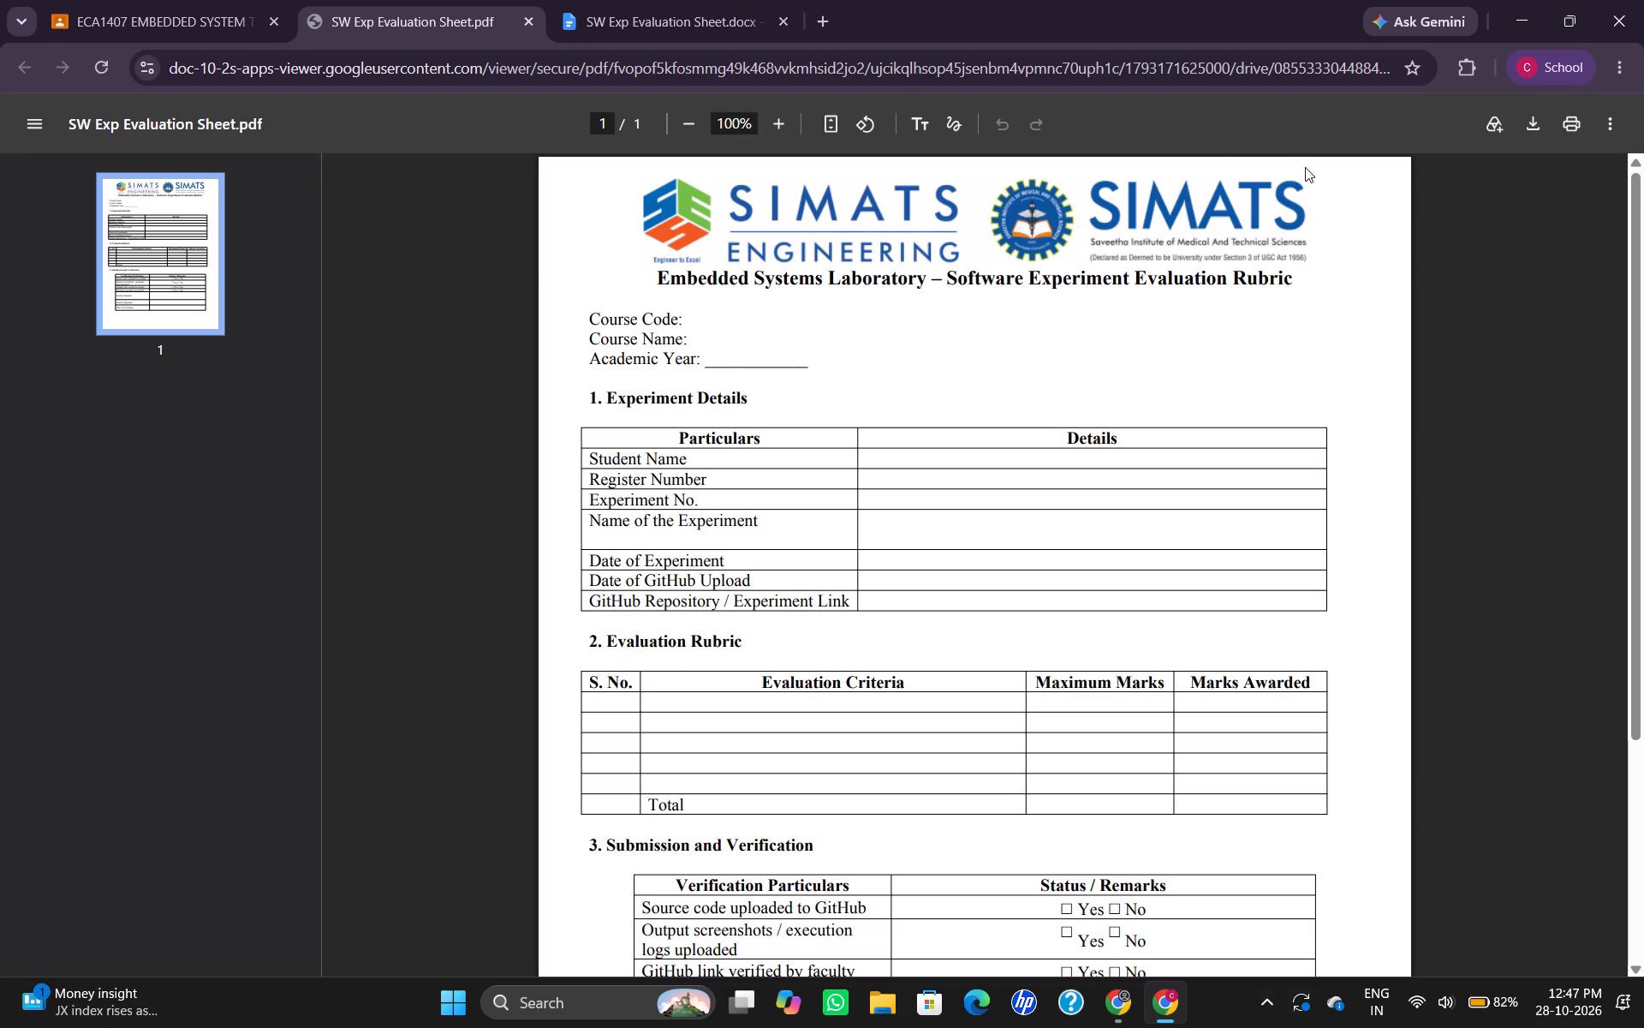
pyautogui.click(1532, 123)
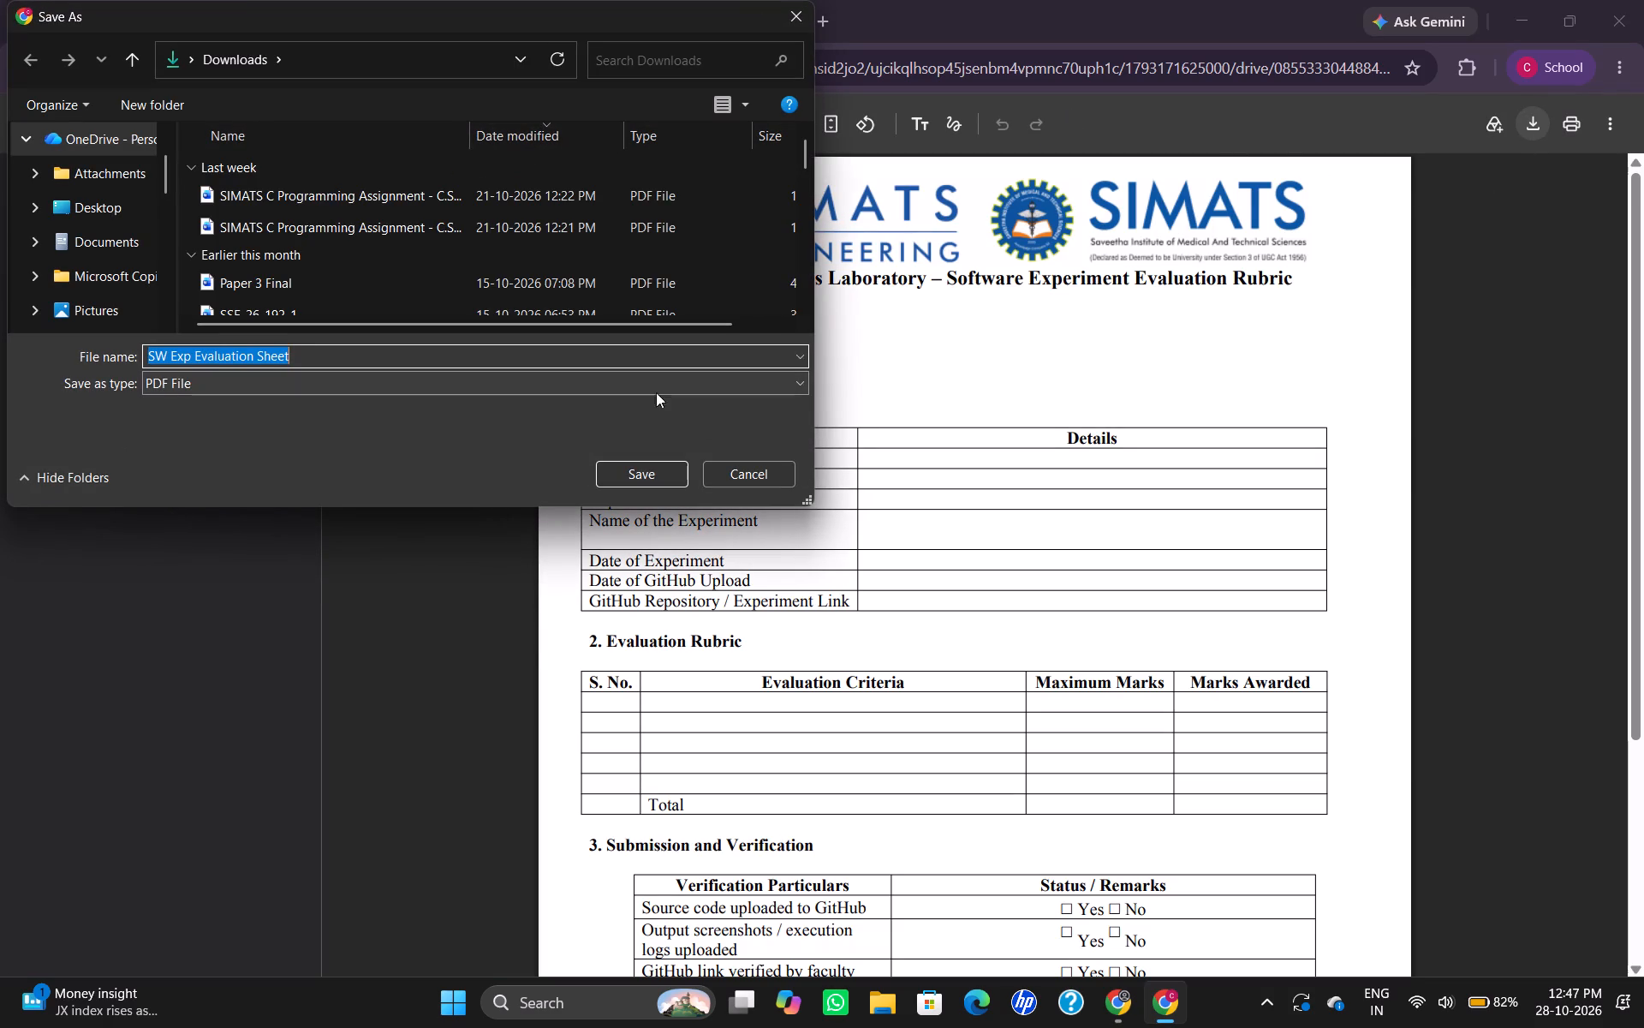
pyautogui.click(644, 471)
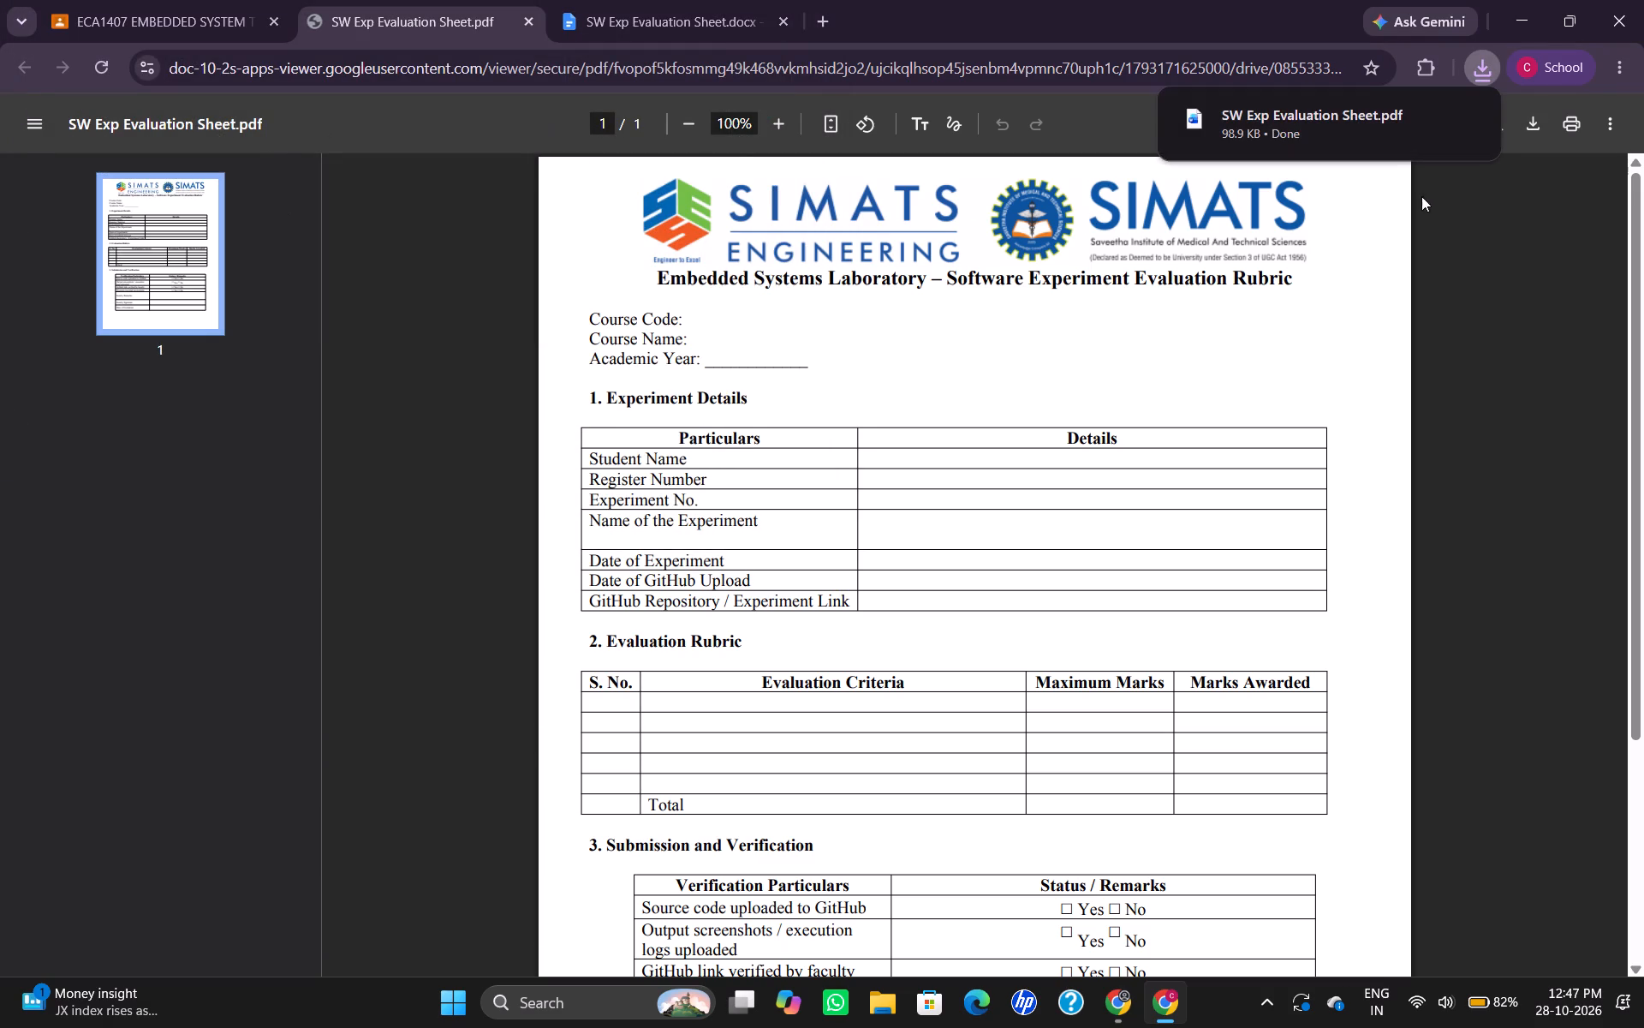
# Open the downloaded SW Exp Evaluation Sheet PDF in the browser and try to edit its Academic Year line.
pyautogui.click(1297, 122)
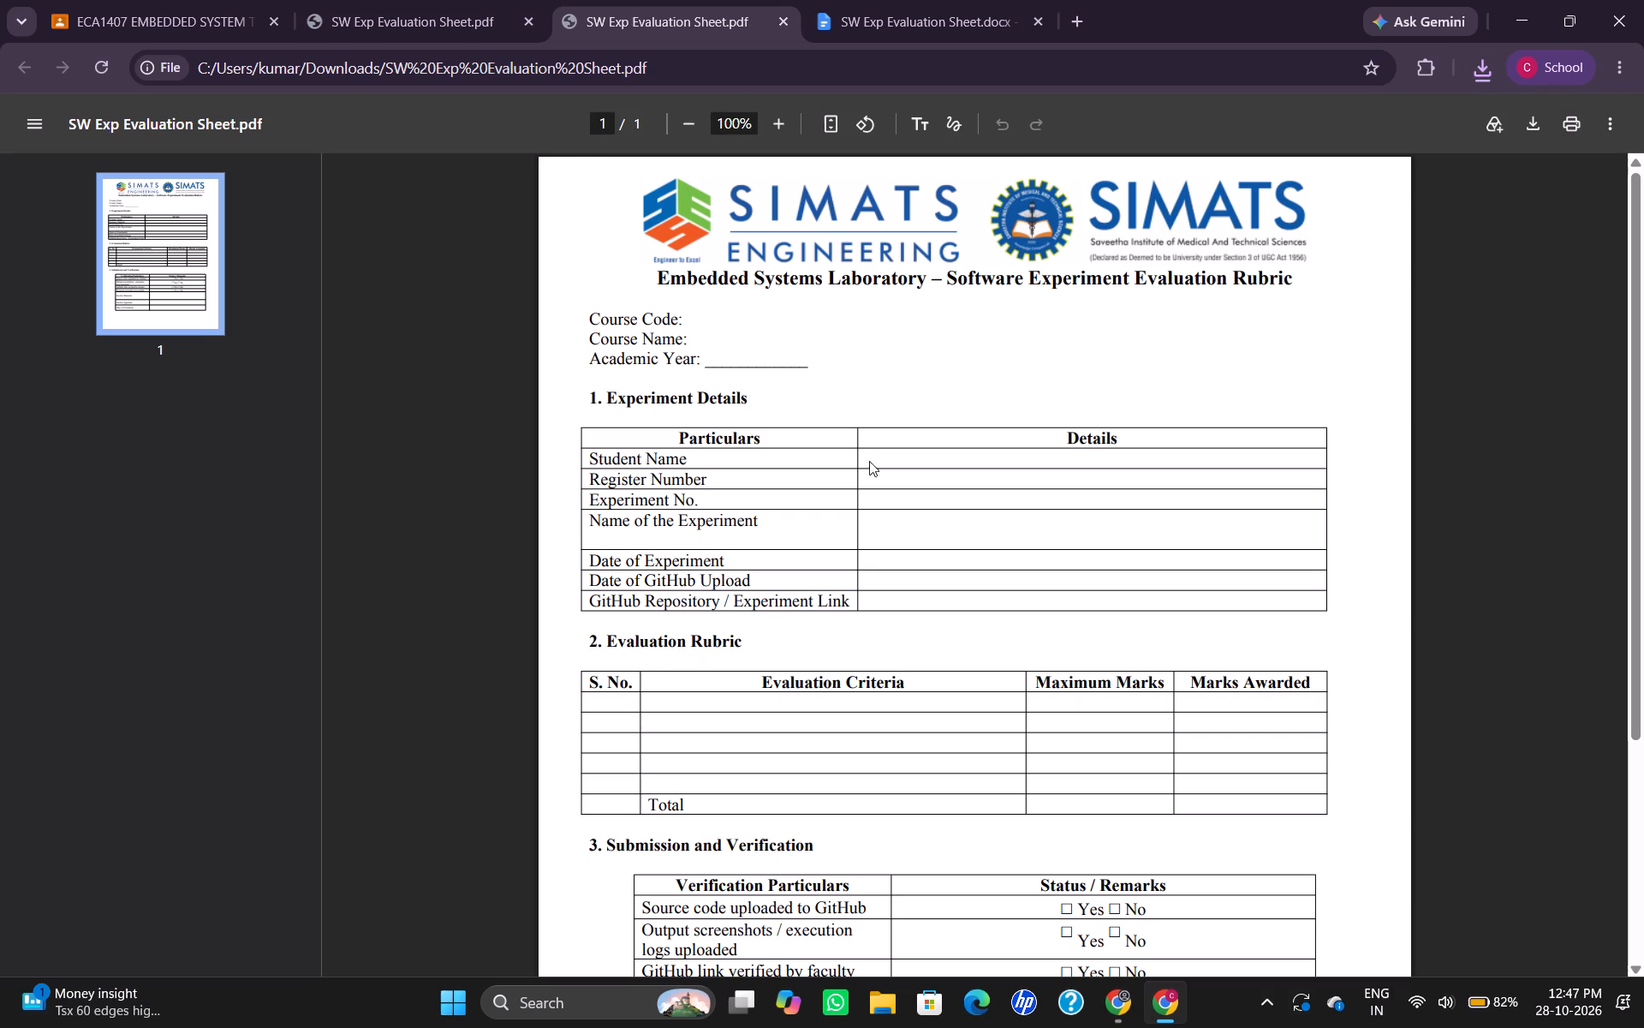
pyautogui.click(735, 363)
# Locate the downloaded PDF in its folder, open it in Word, convert it to an editable document and enable editing.
pyautogui.click(1488, 70)
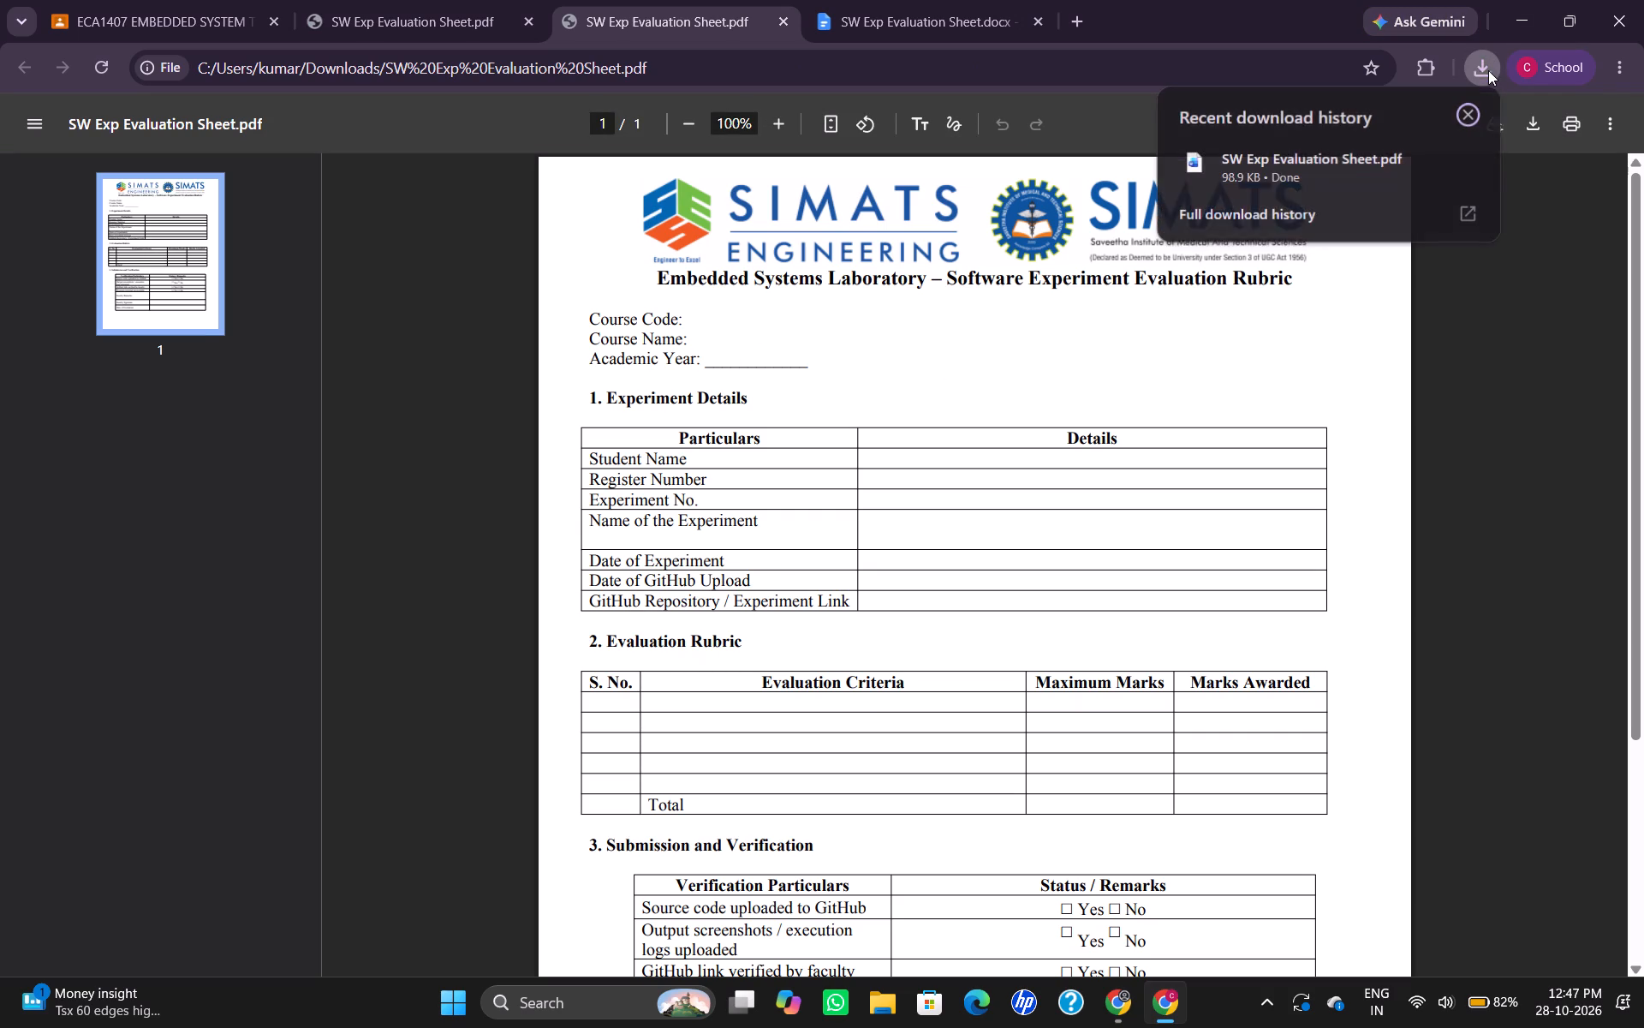
pyautogui.click(1424, 162)
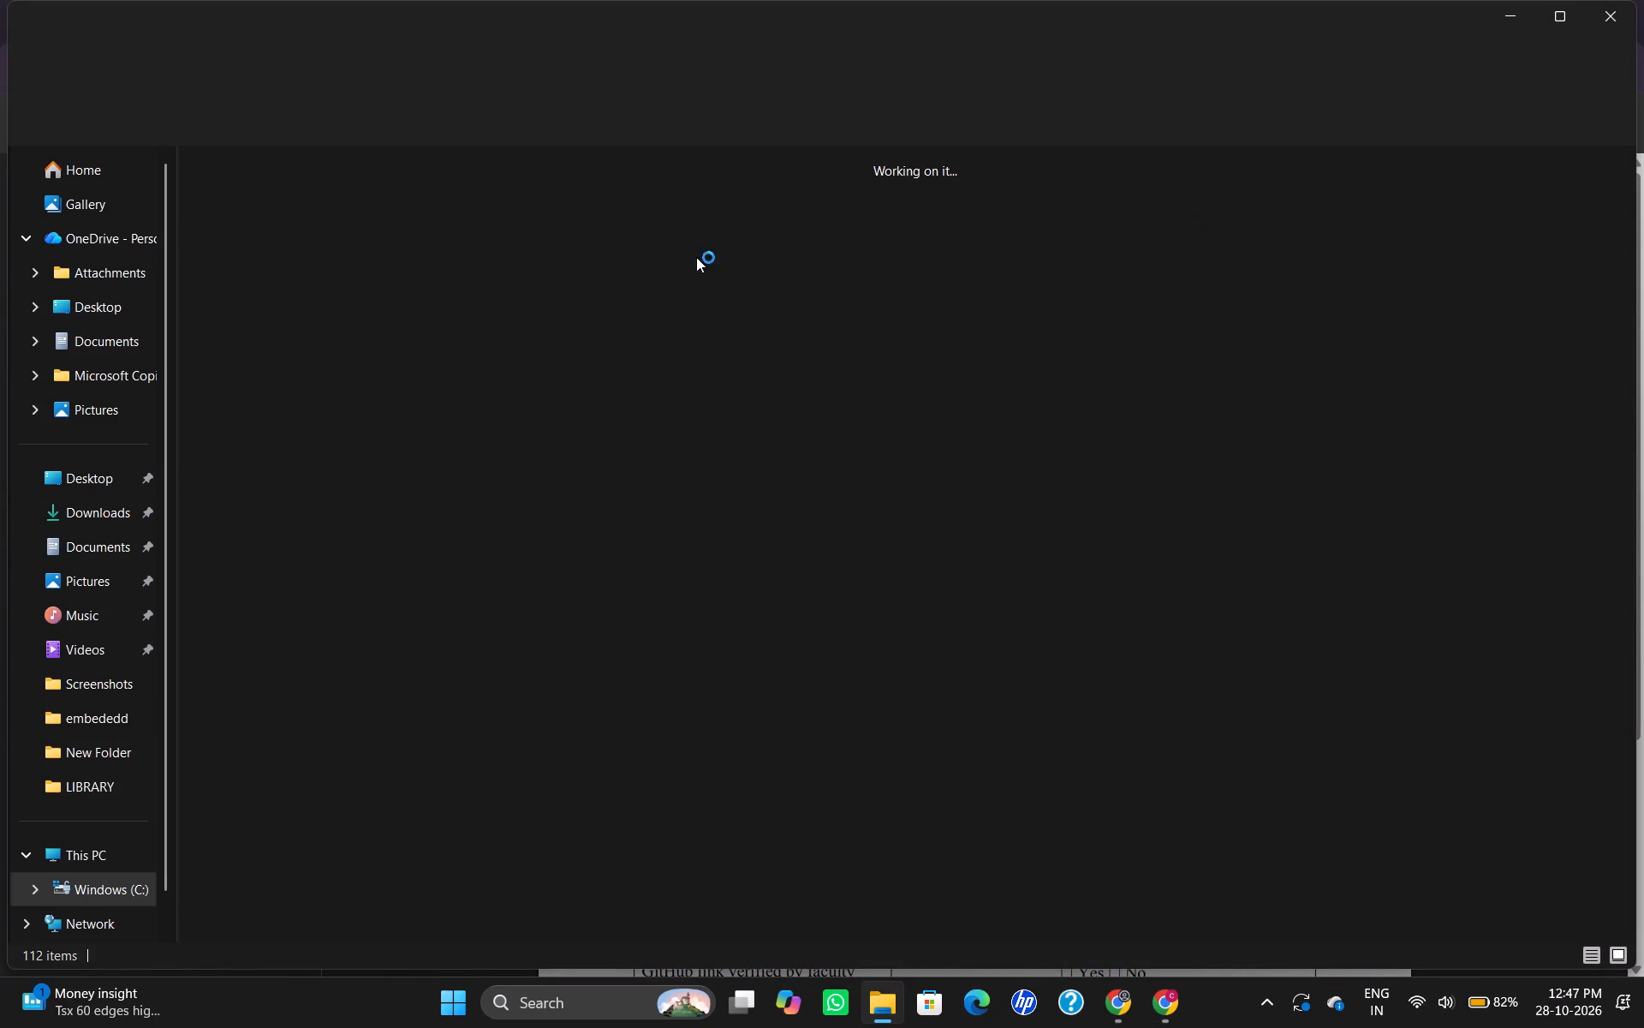
pyautogui.doubleClick(333, 194)
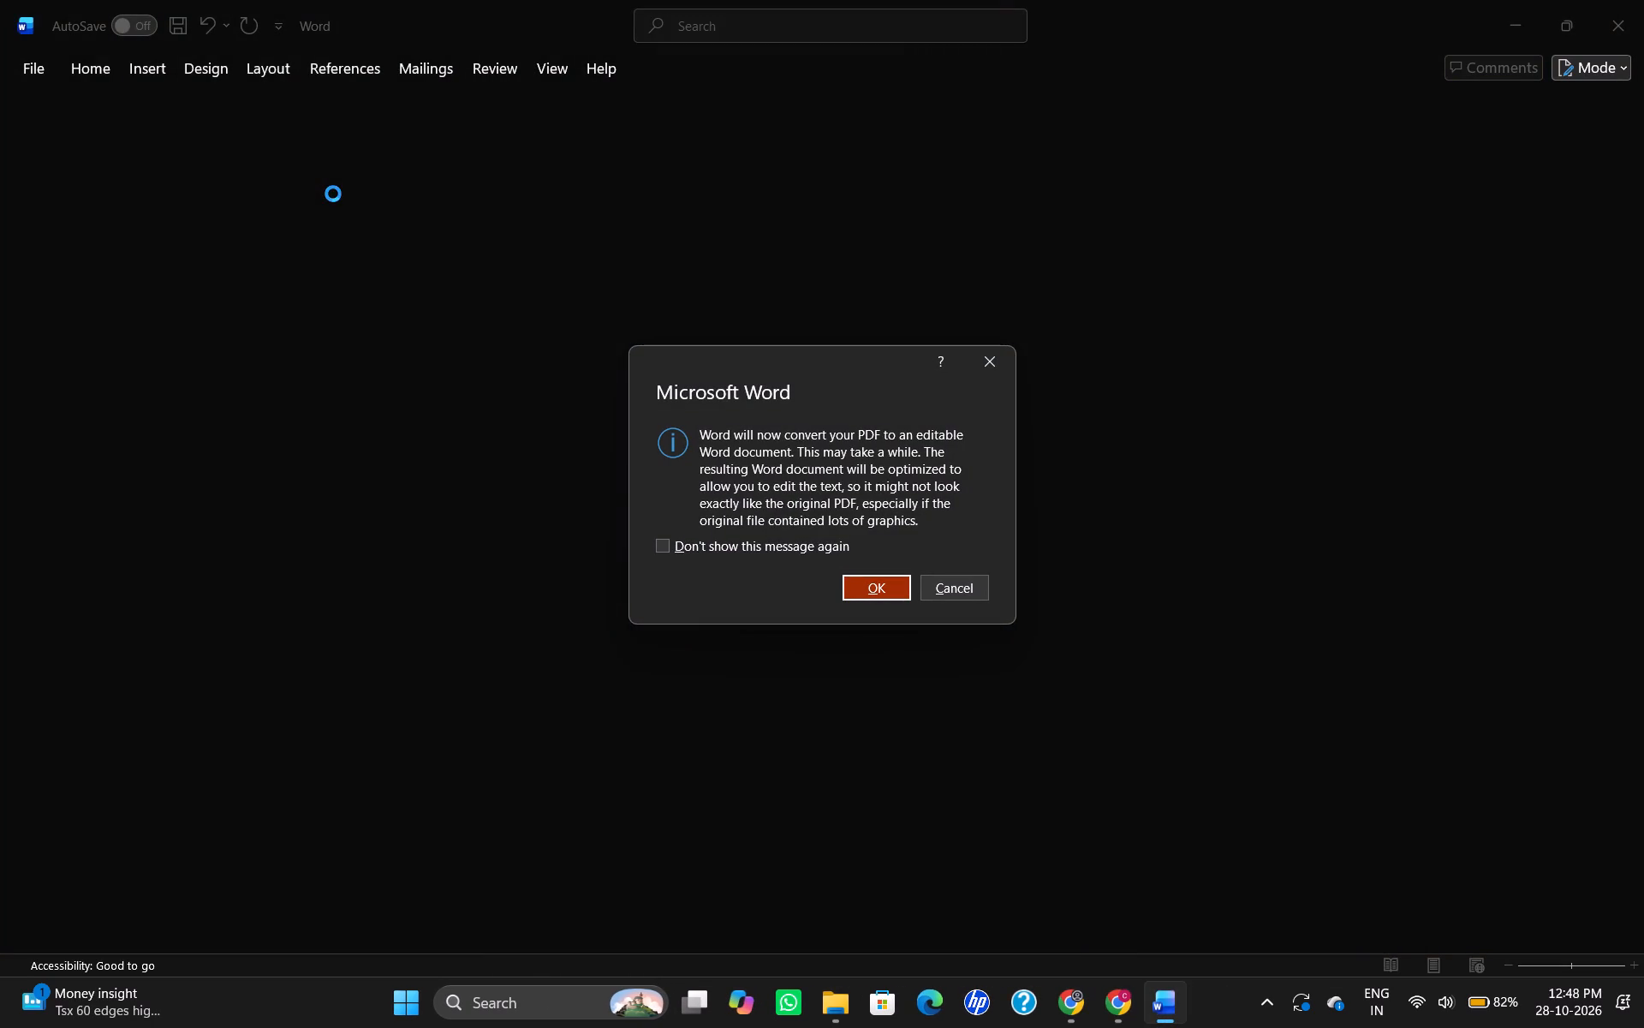
pyautogui.click(865, 589)
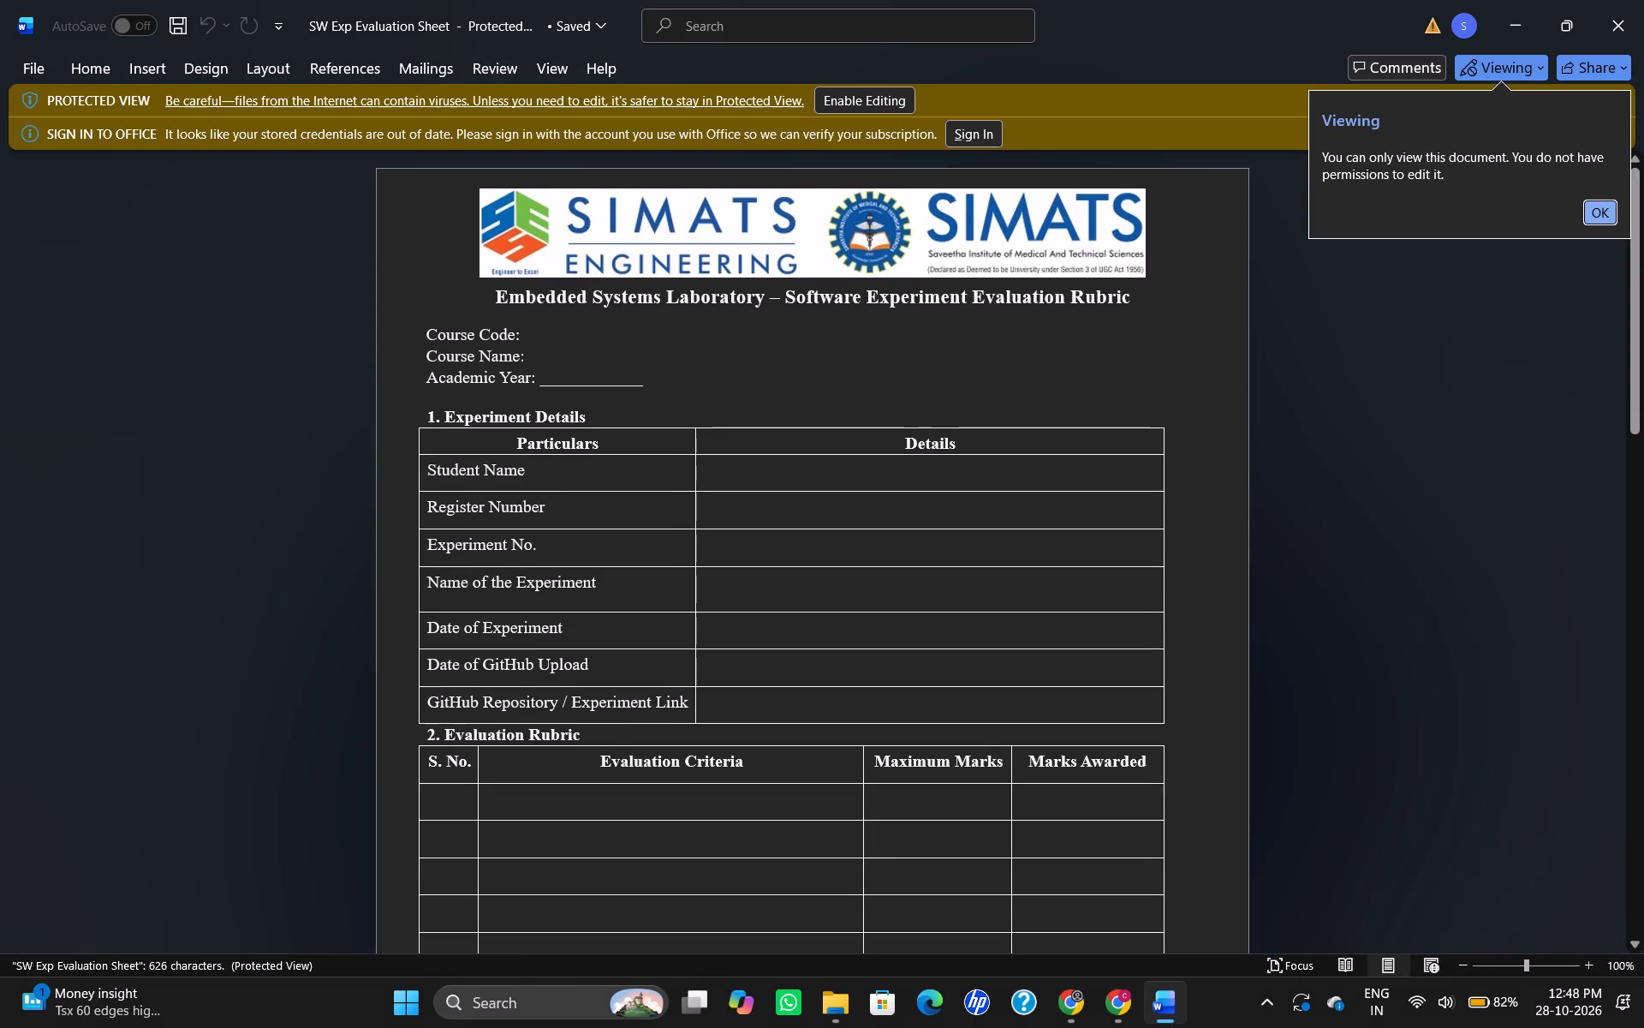
pyautogui.click(873, 93)
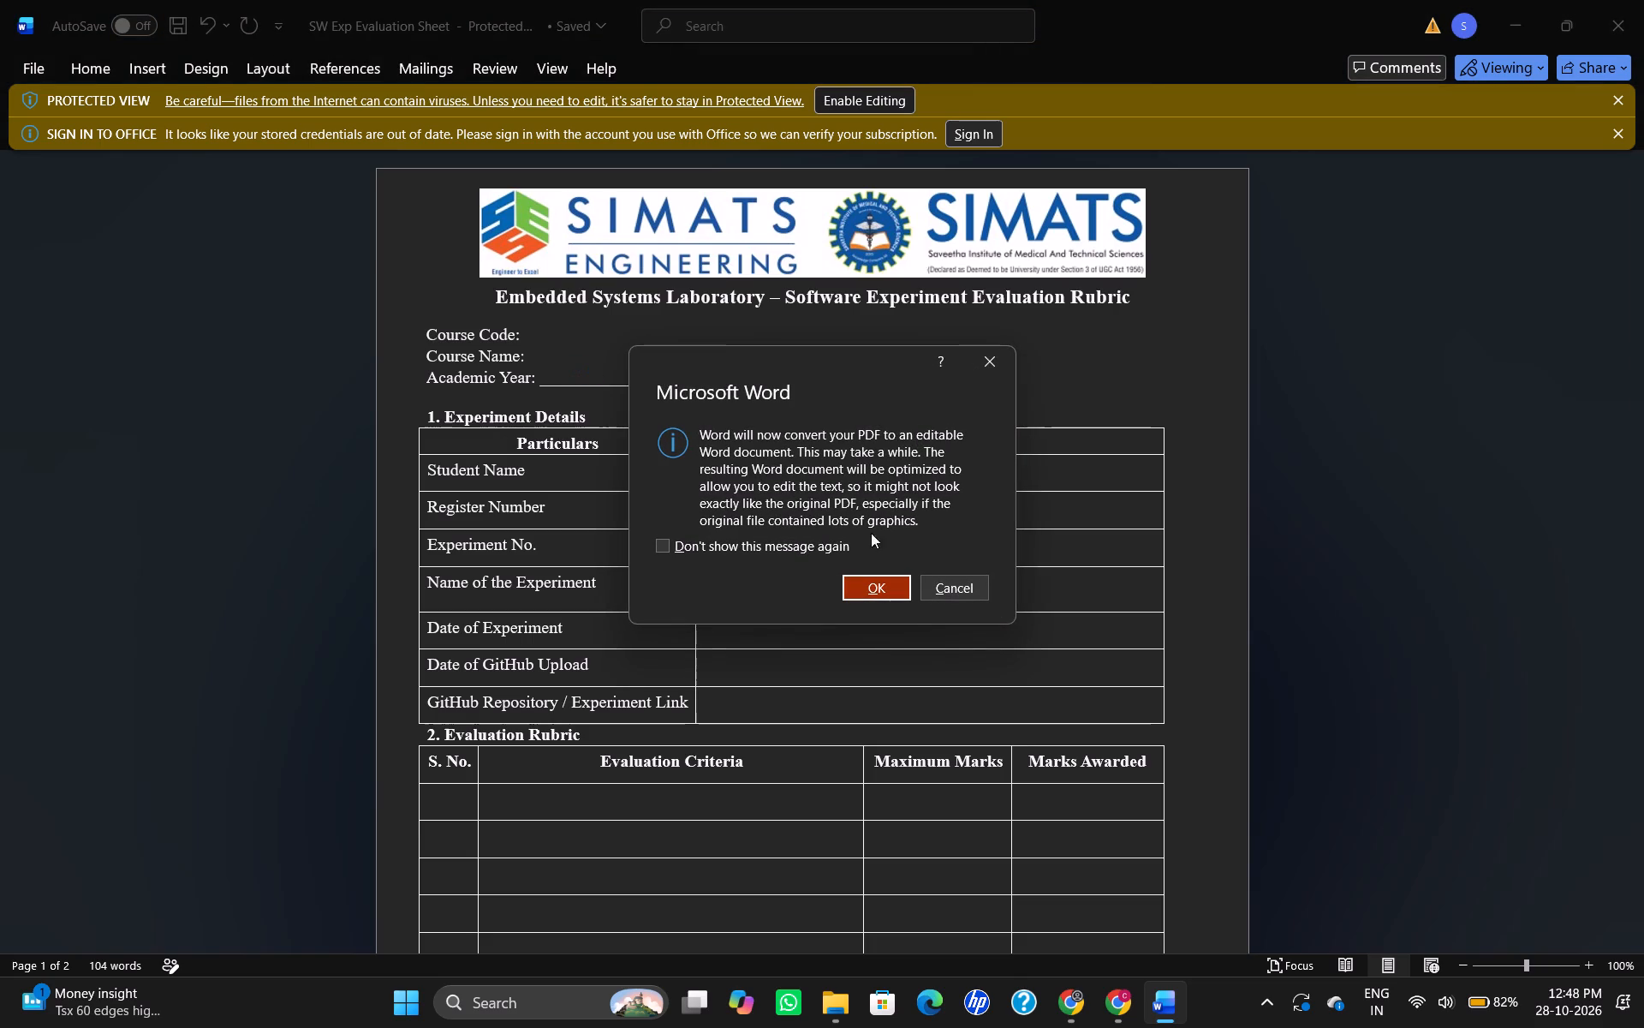
pyautogui.click(874, 585)
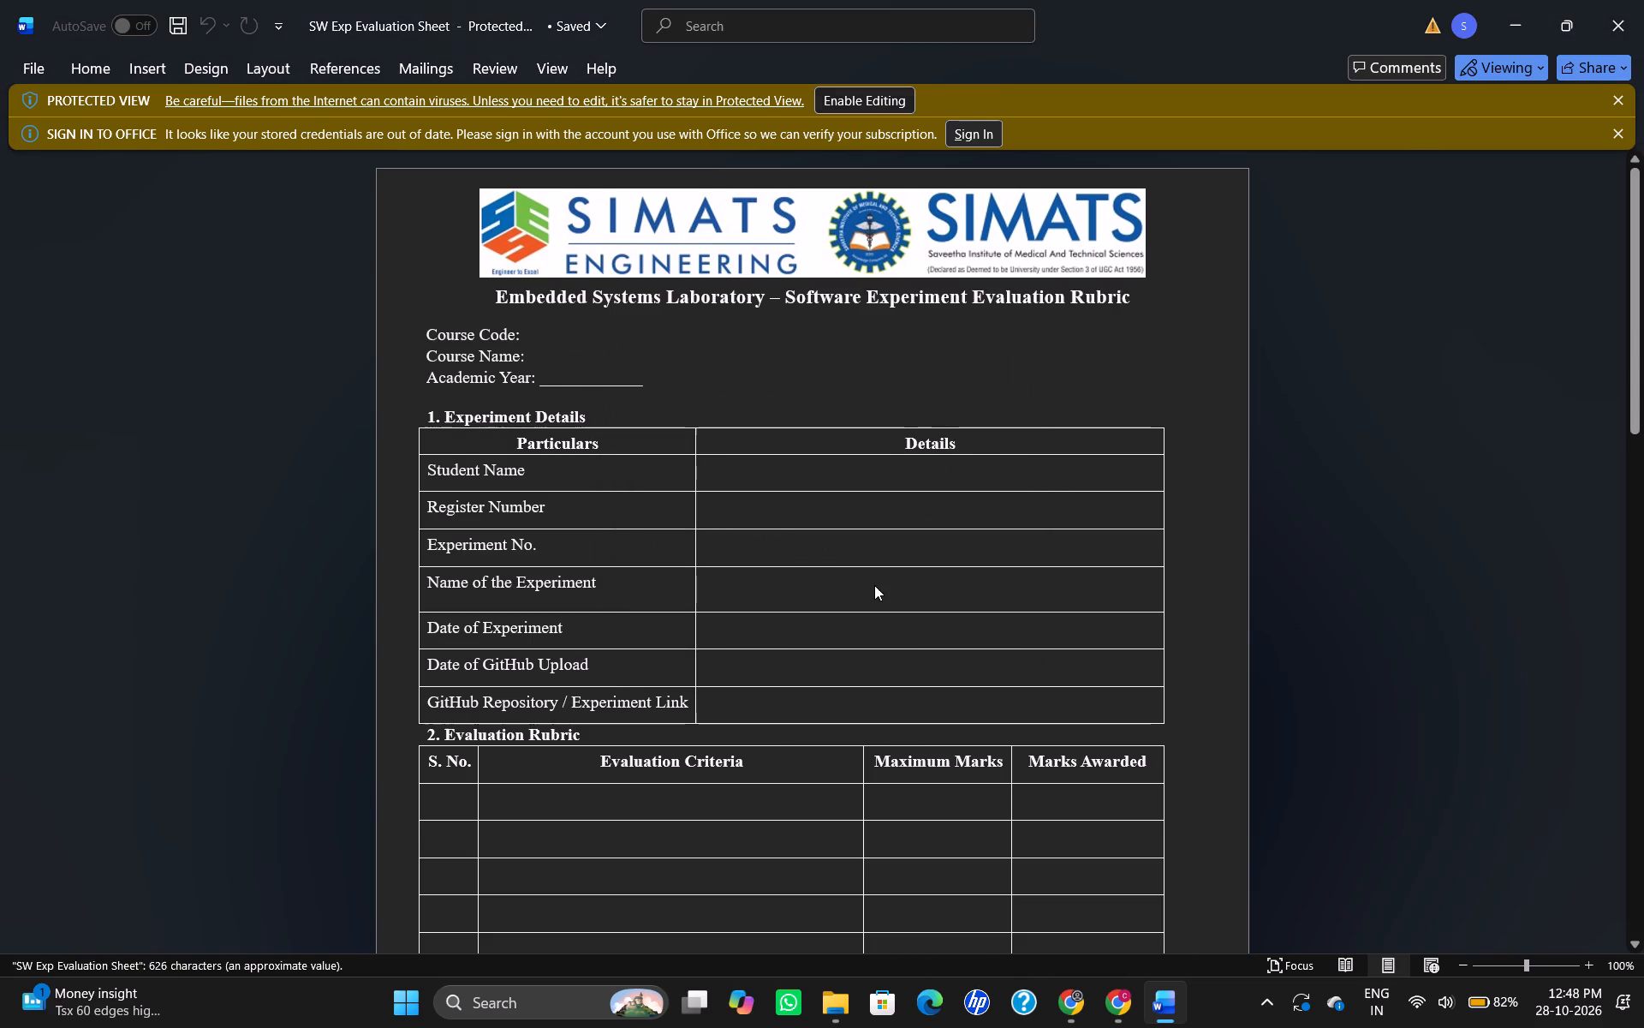
# Enter 2024 as the Academic Year.
pyautogui.click(587, 335)
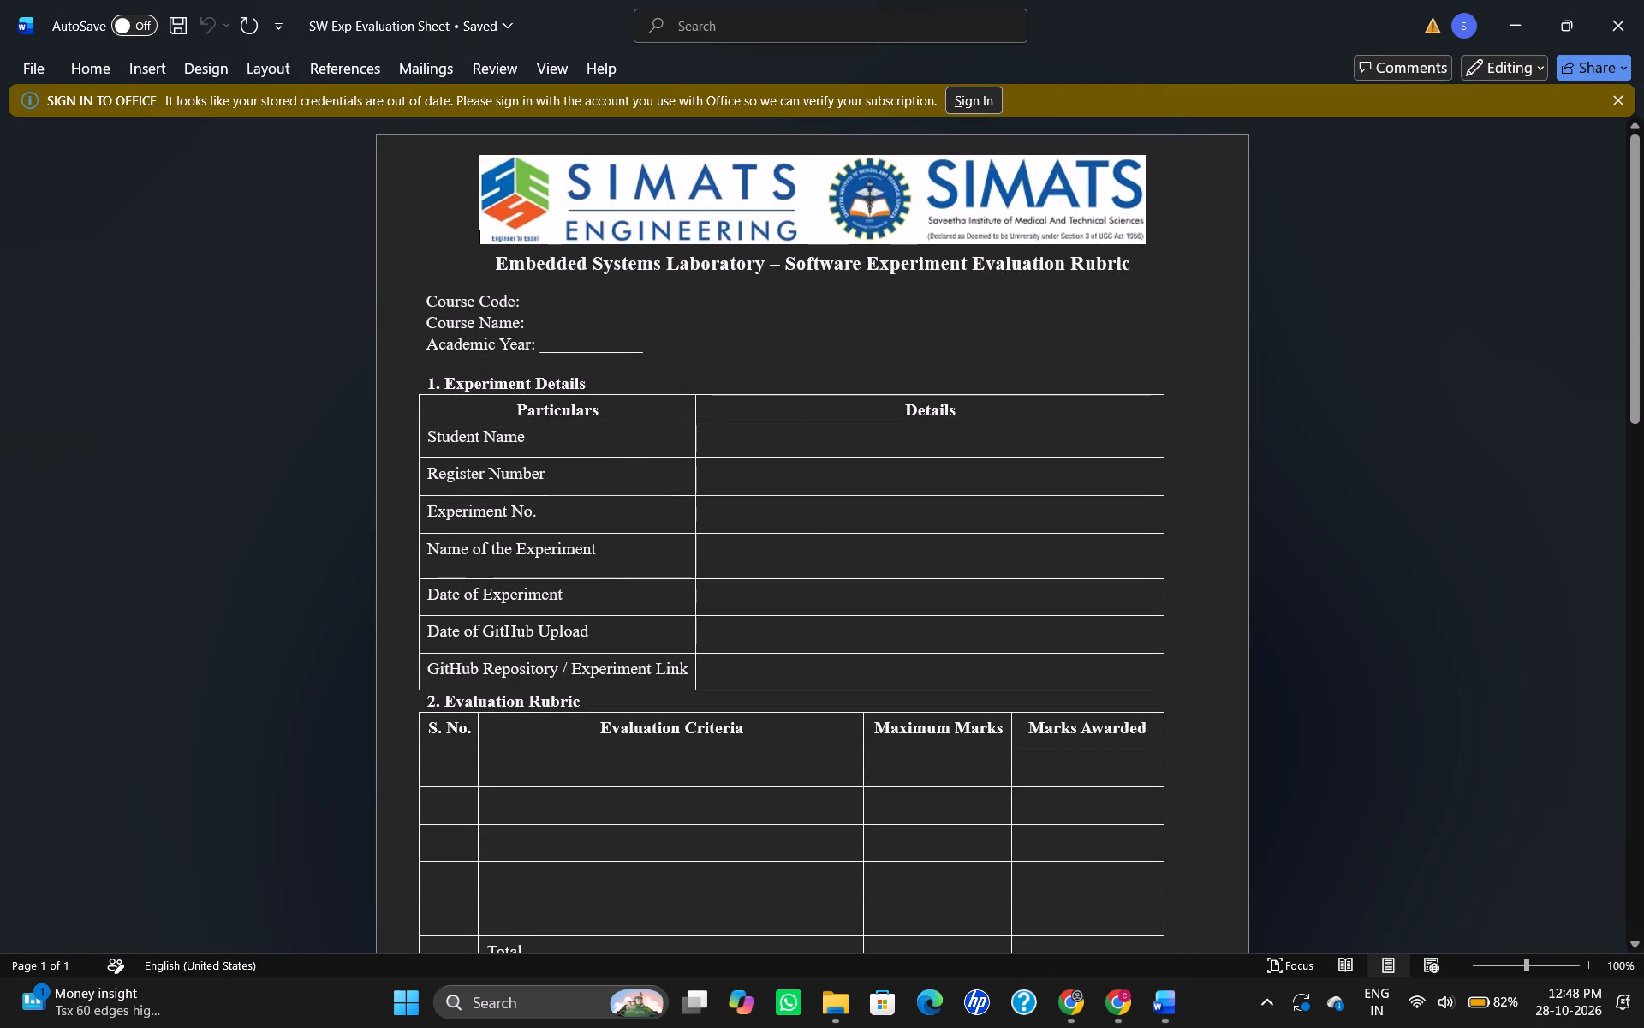
pyautogui.write('2024')
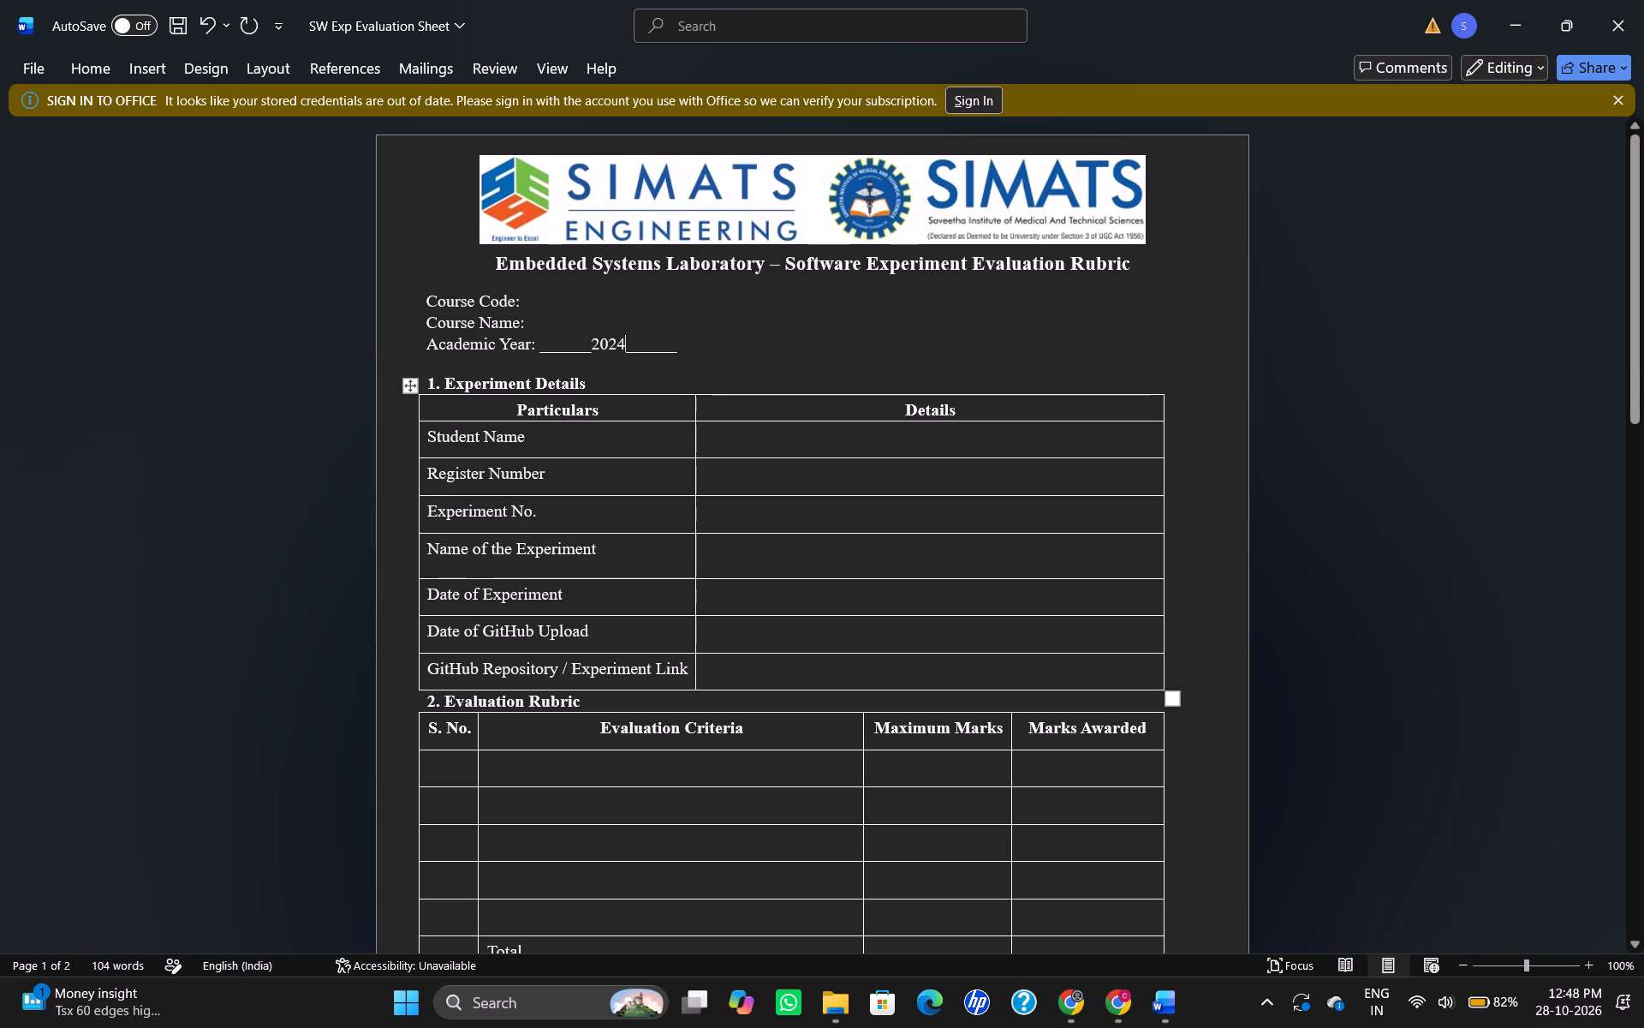
# Delete the blank-line underscores in front of 2024 on the Academic Year line.
pyautogui.click(756, 439)
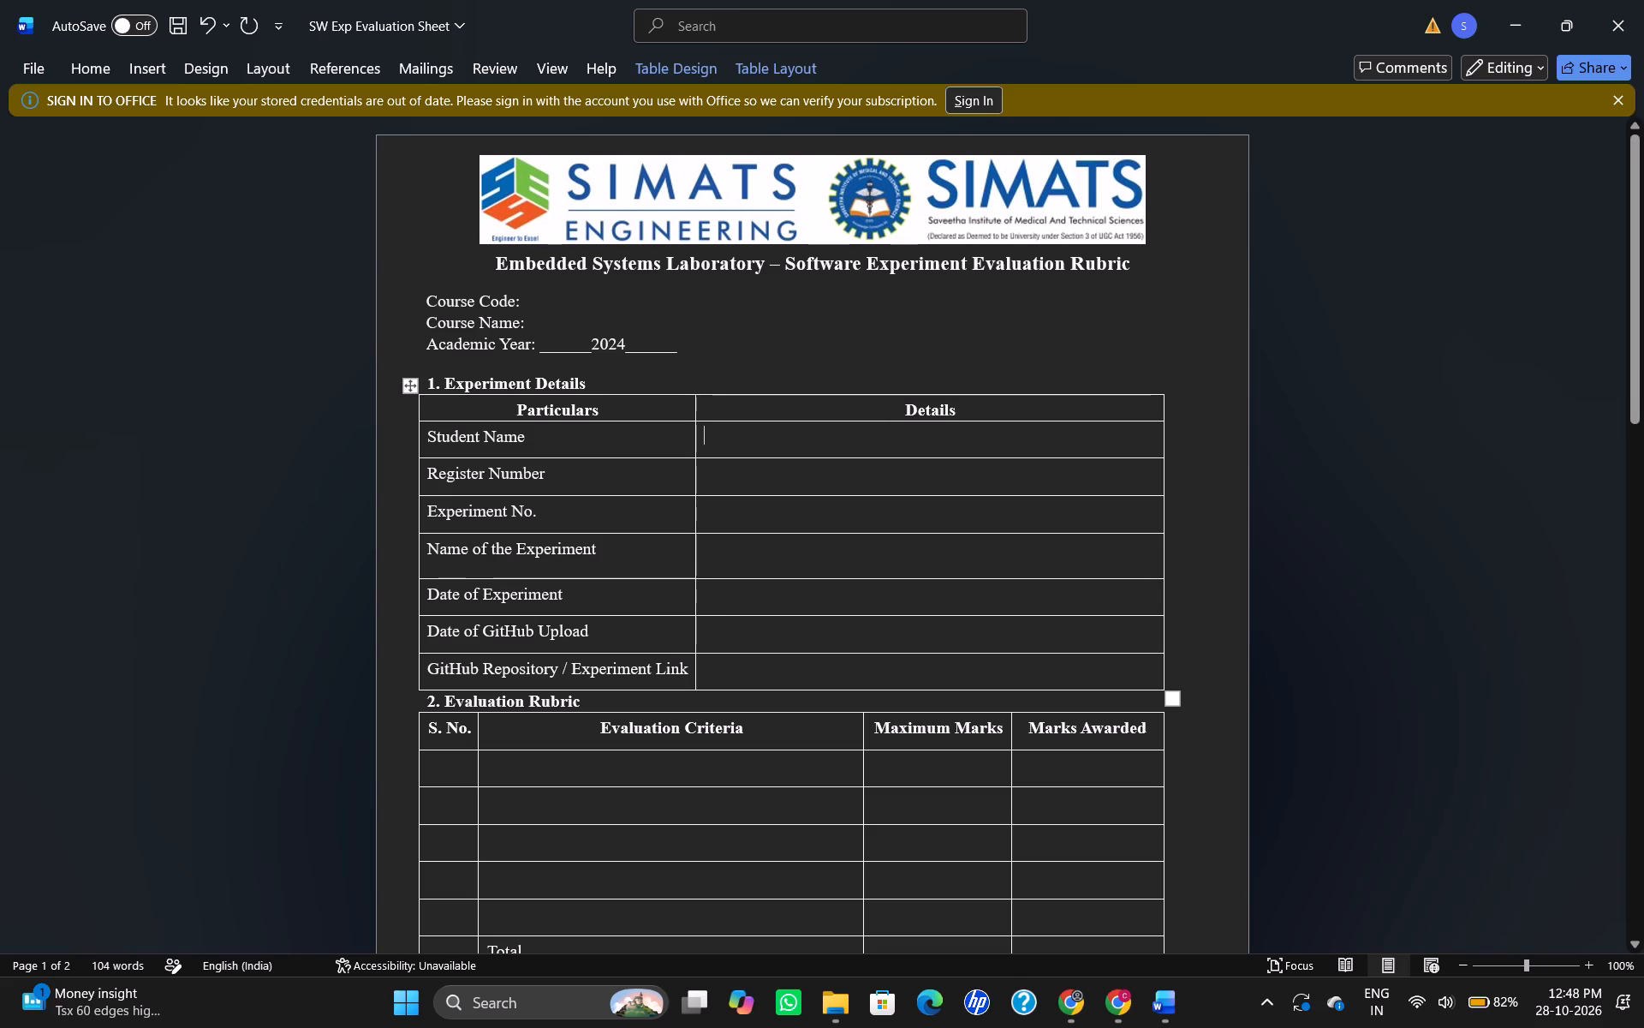
pyautogui.click(592, 343)
pyautogui.press('BackSpace')
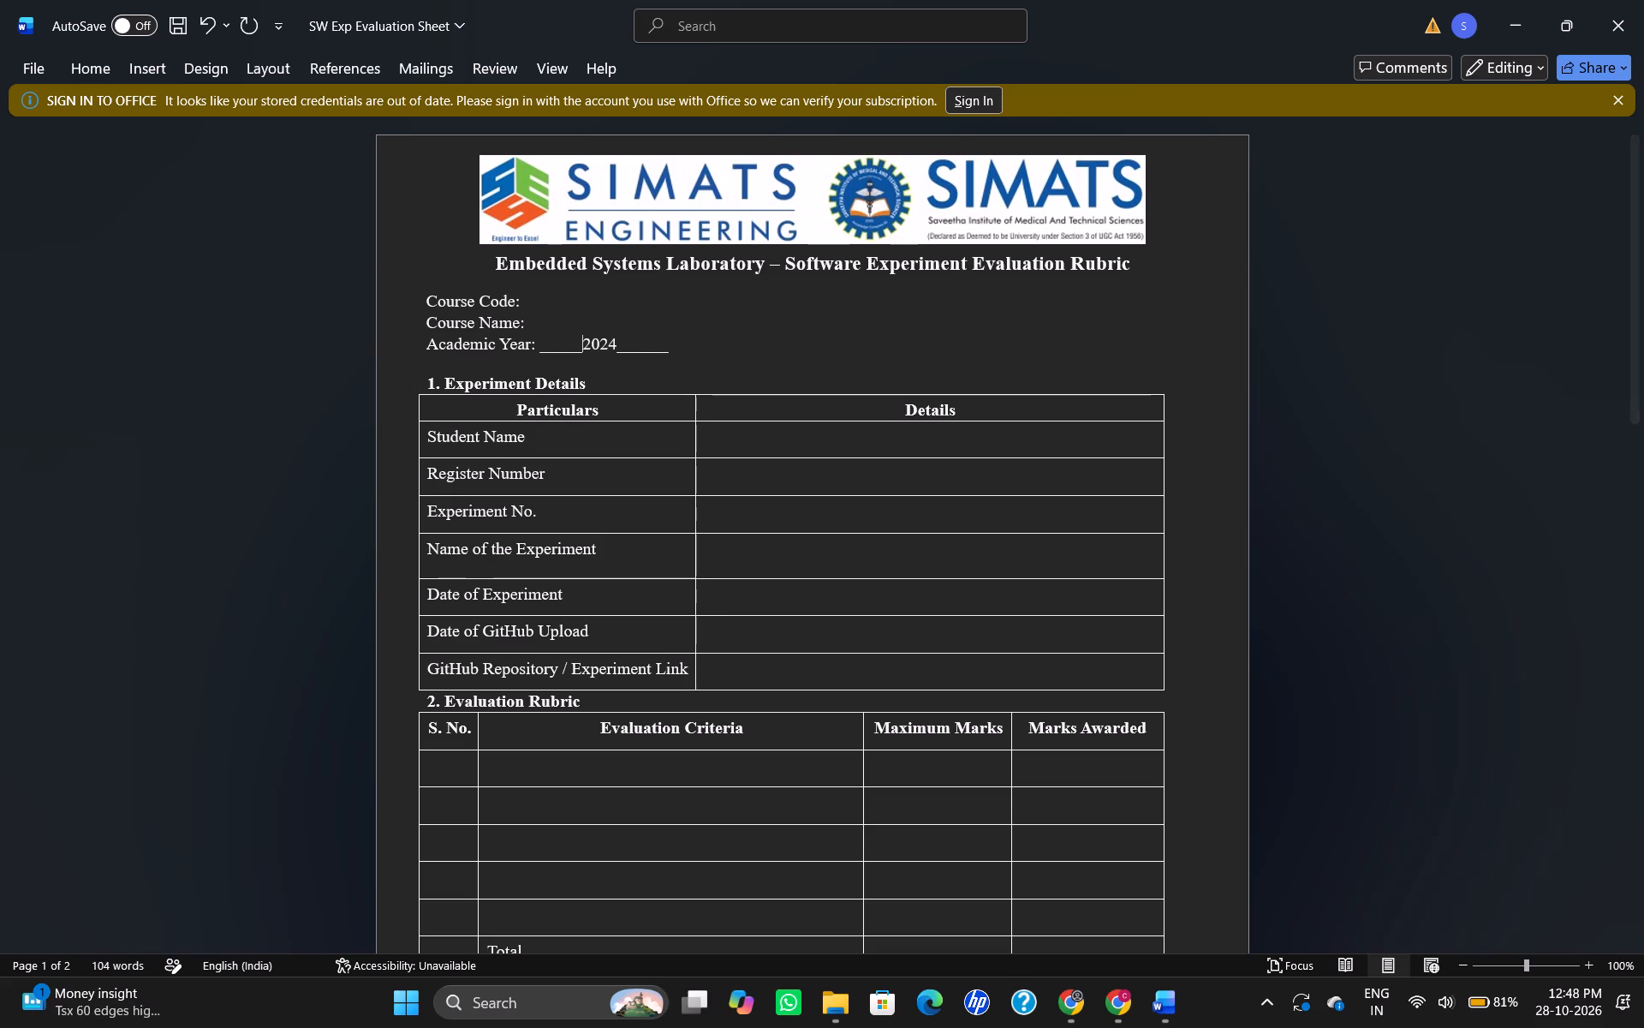
pyautogui.press('BackSpace')
pyautogui.press('BackSpace')
pyautogui.press('BackSpace')
pyautogui.press('BackSpace')
pyautogui.press('BackSpace')
# Delete the remaining blank-line underscores after 2024 on the Academic Year line.
pyautogui.press('Right')
pyautogui.press('Right')
pyautogui.press('Right')
pyautogui.press('Right')
pyautogui.press('Right')
pyautogui.press('Right')
pyautogui.press('Right')
pyautogui.press('Right')
pyautogui.press('Right')
pyautogui.press('Right')
pyautogui.press('Right')
pyautogui.press('Up')
pyautogui.press('Right')
pyautogui.press('Right')
pyautogui.press('Right')
pyautogui.press('Right')
pyautogui.press('Right')
pyautogui.press('Right')
pyautogui.press('Right')
pyautogui.press('Right')
pyautogui.press('Right')
pyautogui.press('Right')
pyautogui.press('Right')
pyautogui.press('Right')
pyautogui.press('Right')
pyautogui.press('Right')
pyautogui.press('Right')
pyautogui.press('Right')
pyautogui.press('Right')
pyautogui.press('Right')
pyautogui.press('Right')
pyautogui.press('Right')
pyautogui.press('Right')
pyautogui.press('Right')
pyautogui.press('Right')
pyautogui.press('BackSpace')
pyautogui.press('BackSpace')
pyautogui.press('BackSpace')
pyautogui.press('BackSpace')
pyautogui.press('BackSpace')
pyautogui.press('BackSpace')
# Enter ECA1407 as the Course Code in the evaluation sheet's header.
pyautogui.click(553, 297)
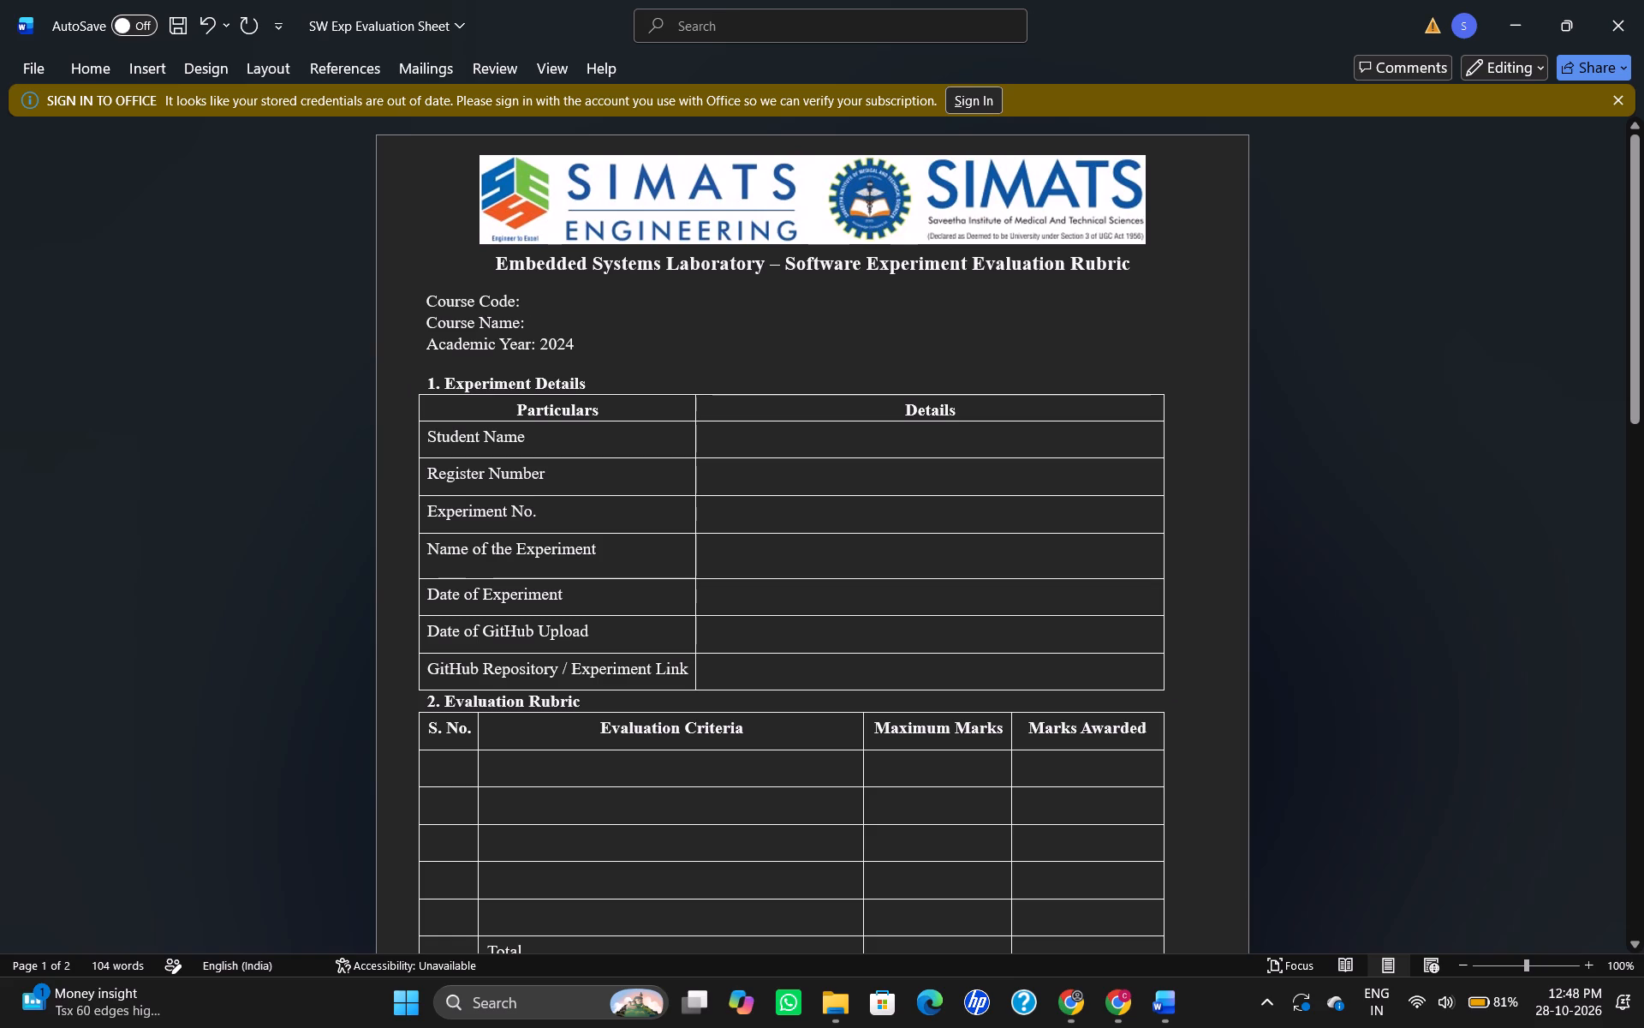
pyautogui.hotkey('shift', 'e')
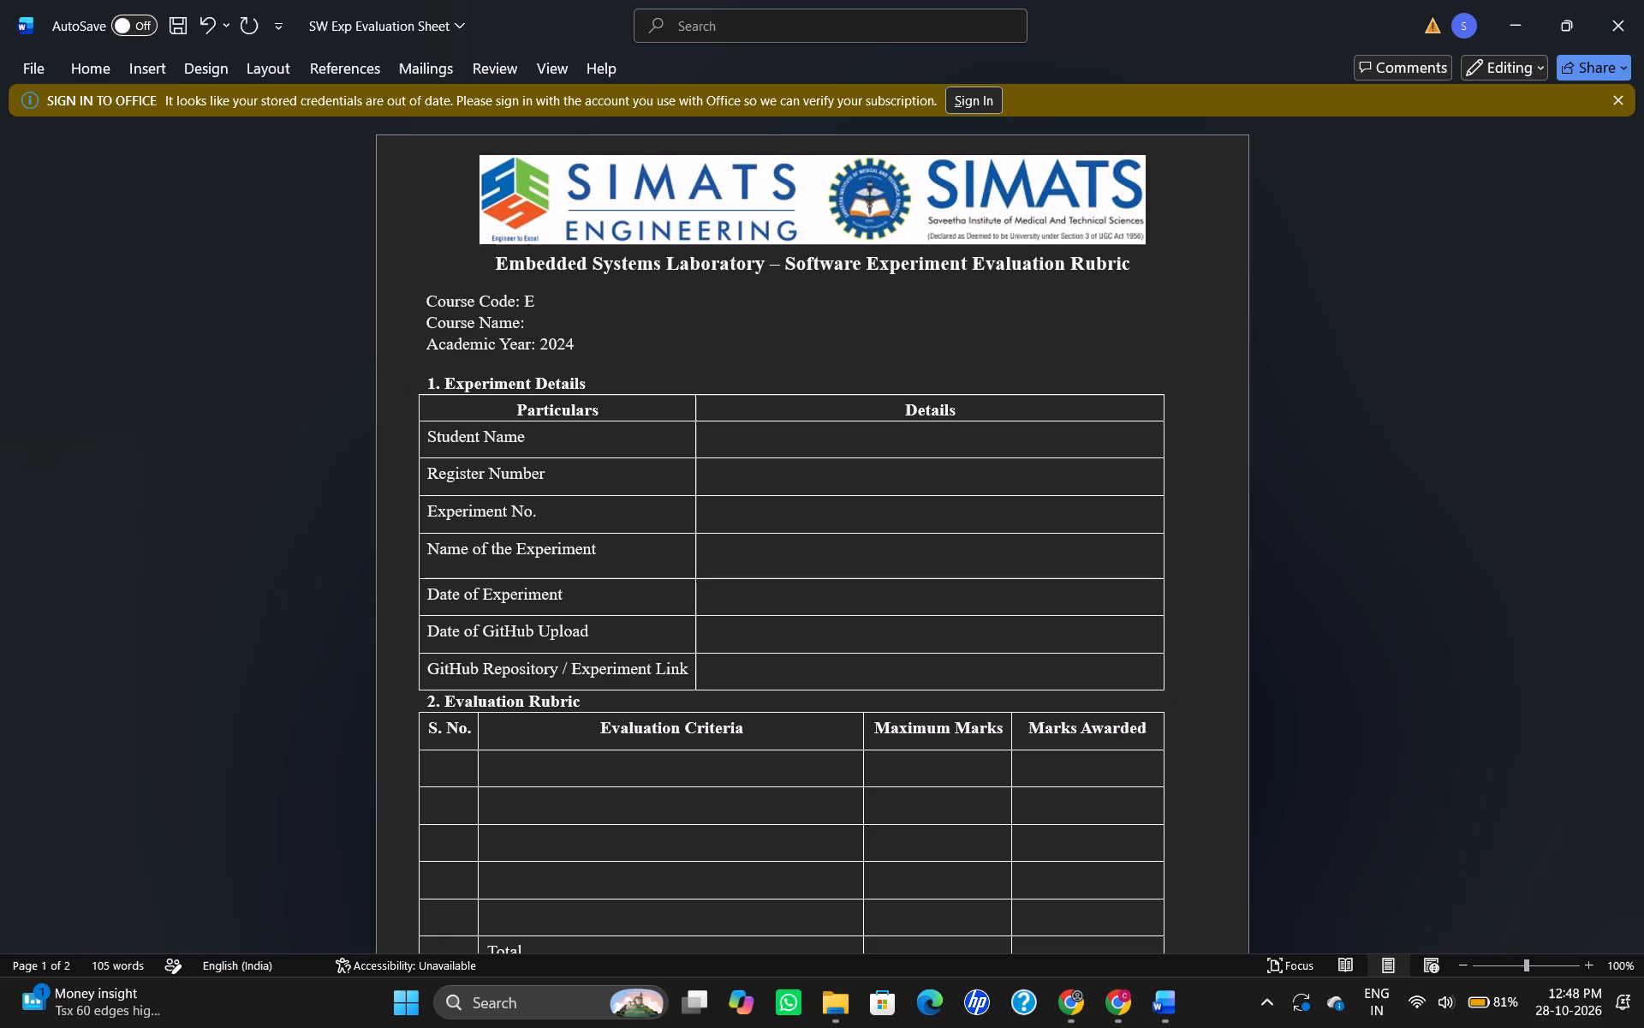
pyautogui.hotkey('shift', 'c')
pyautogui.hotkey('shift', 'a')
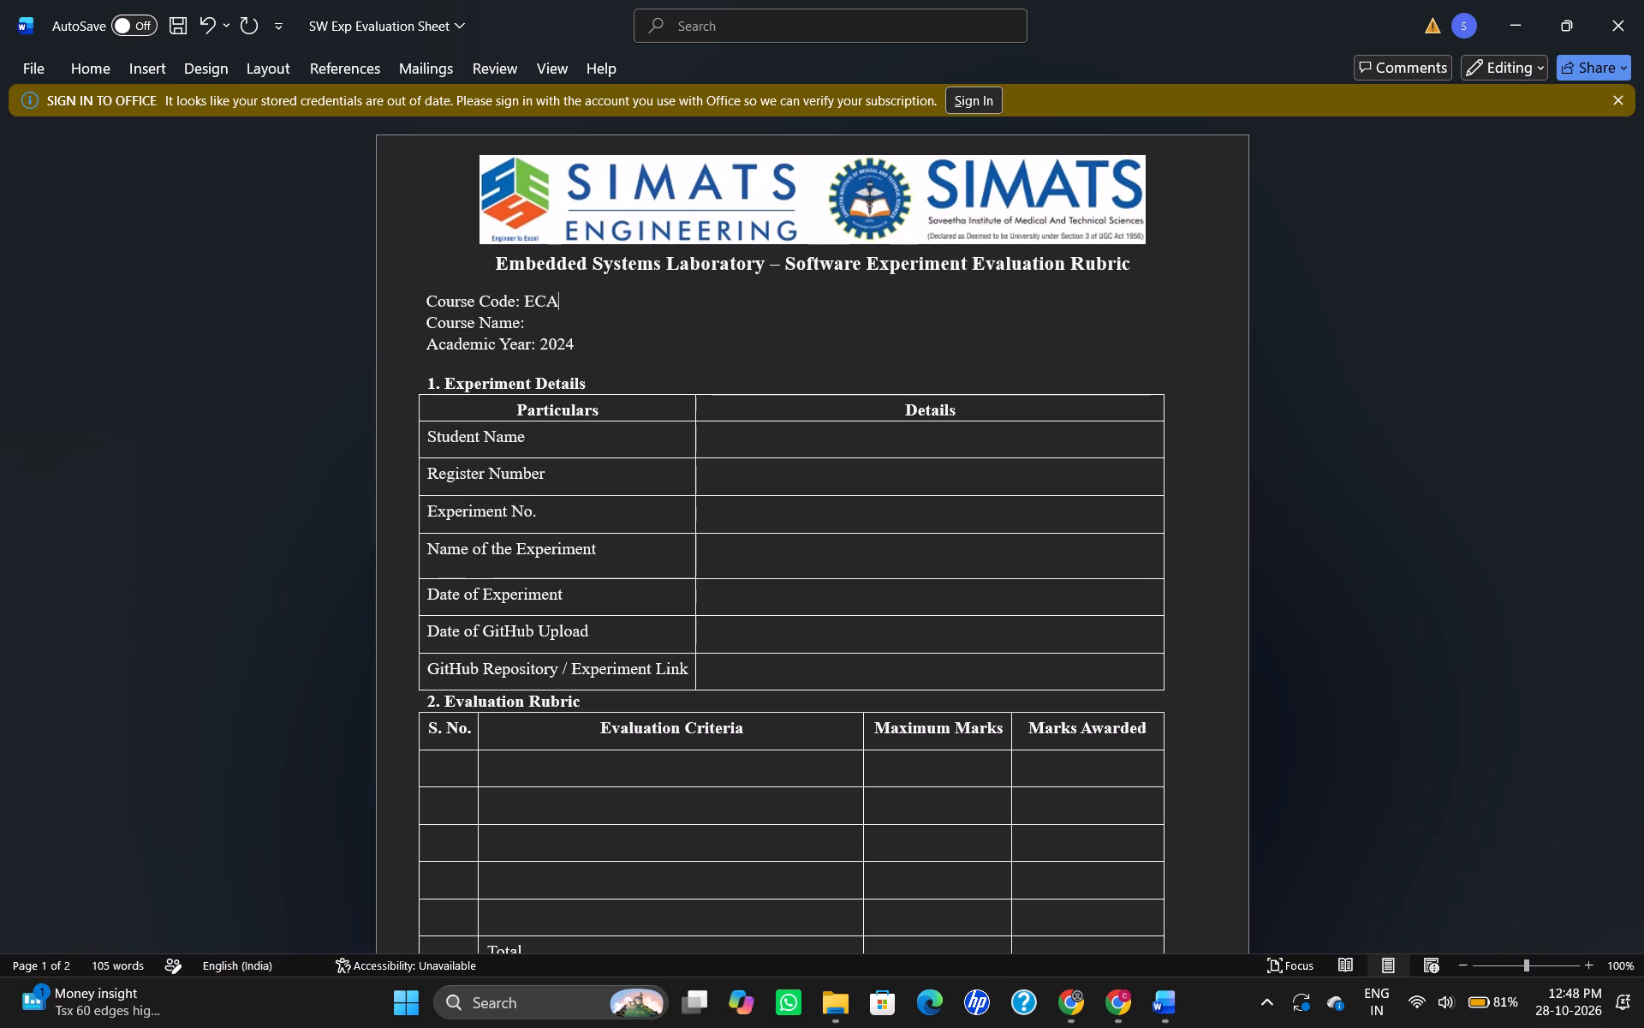
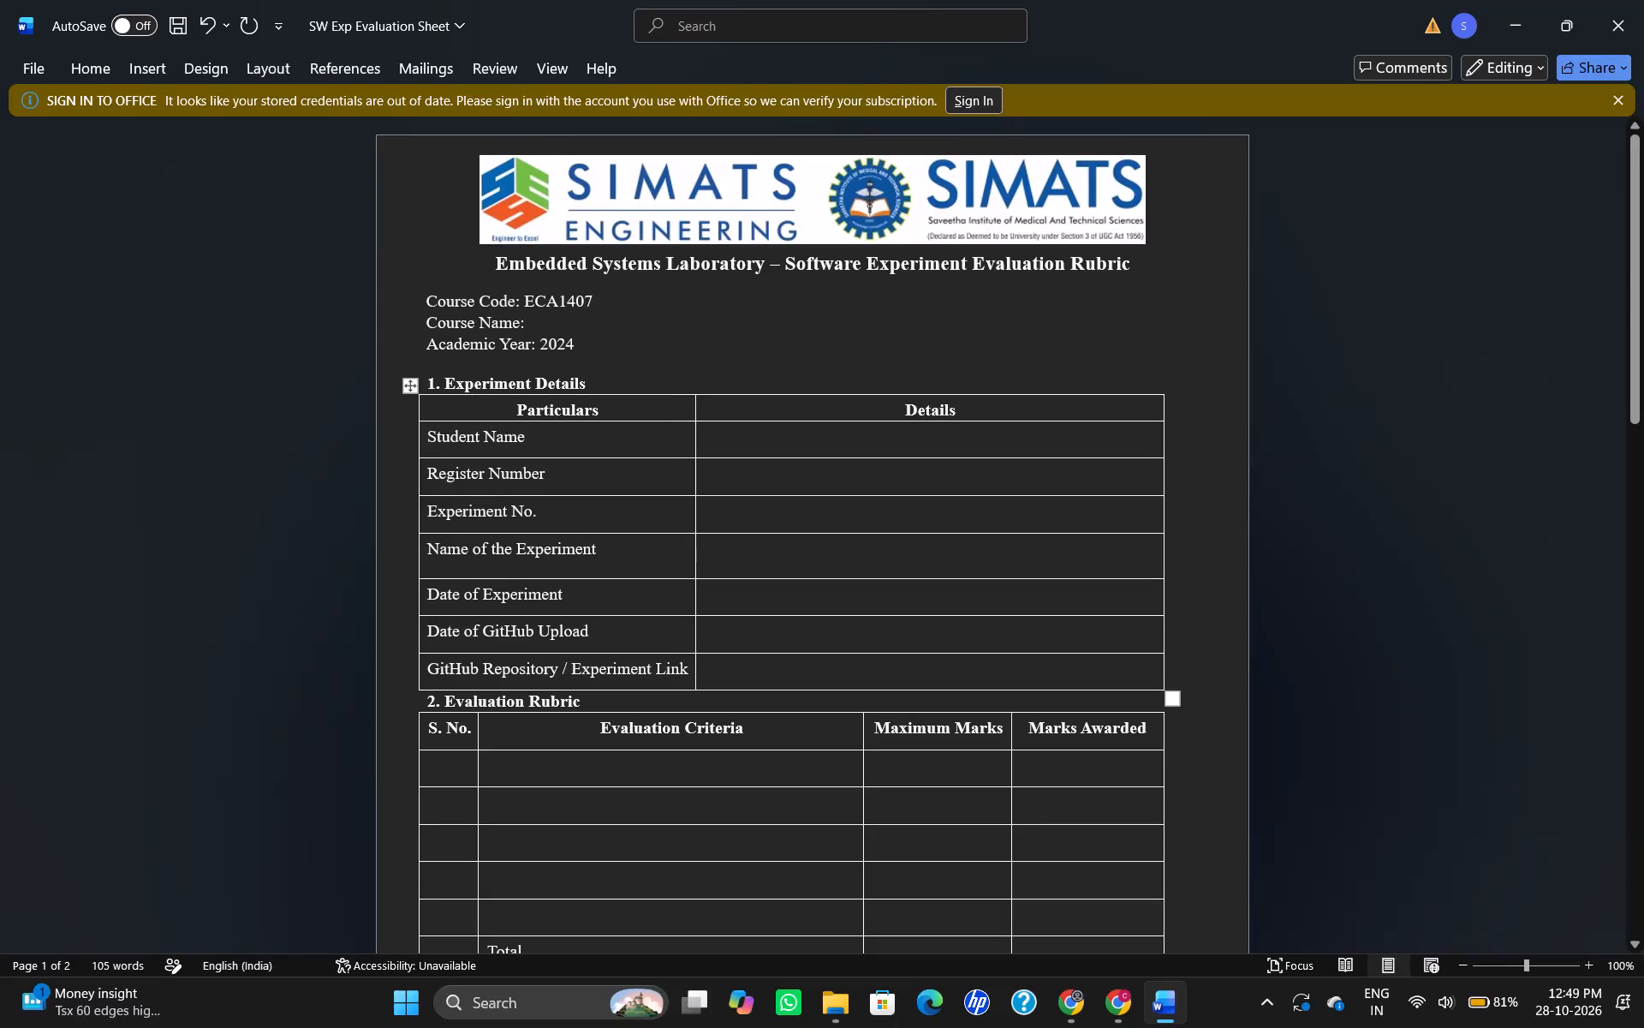
# Start filling in the Course Name line in capital letters, entering the opening letters EMBEDD.
pyautogui.click(533, 325)
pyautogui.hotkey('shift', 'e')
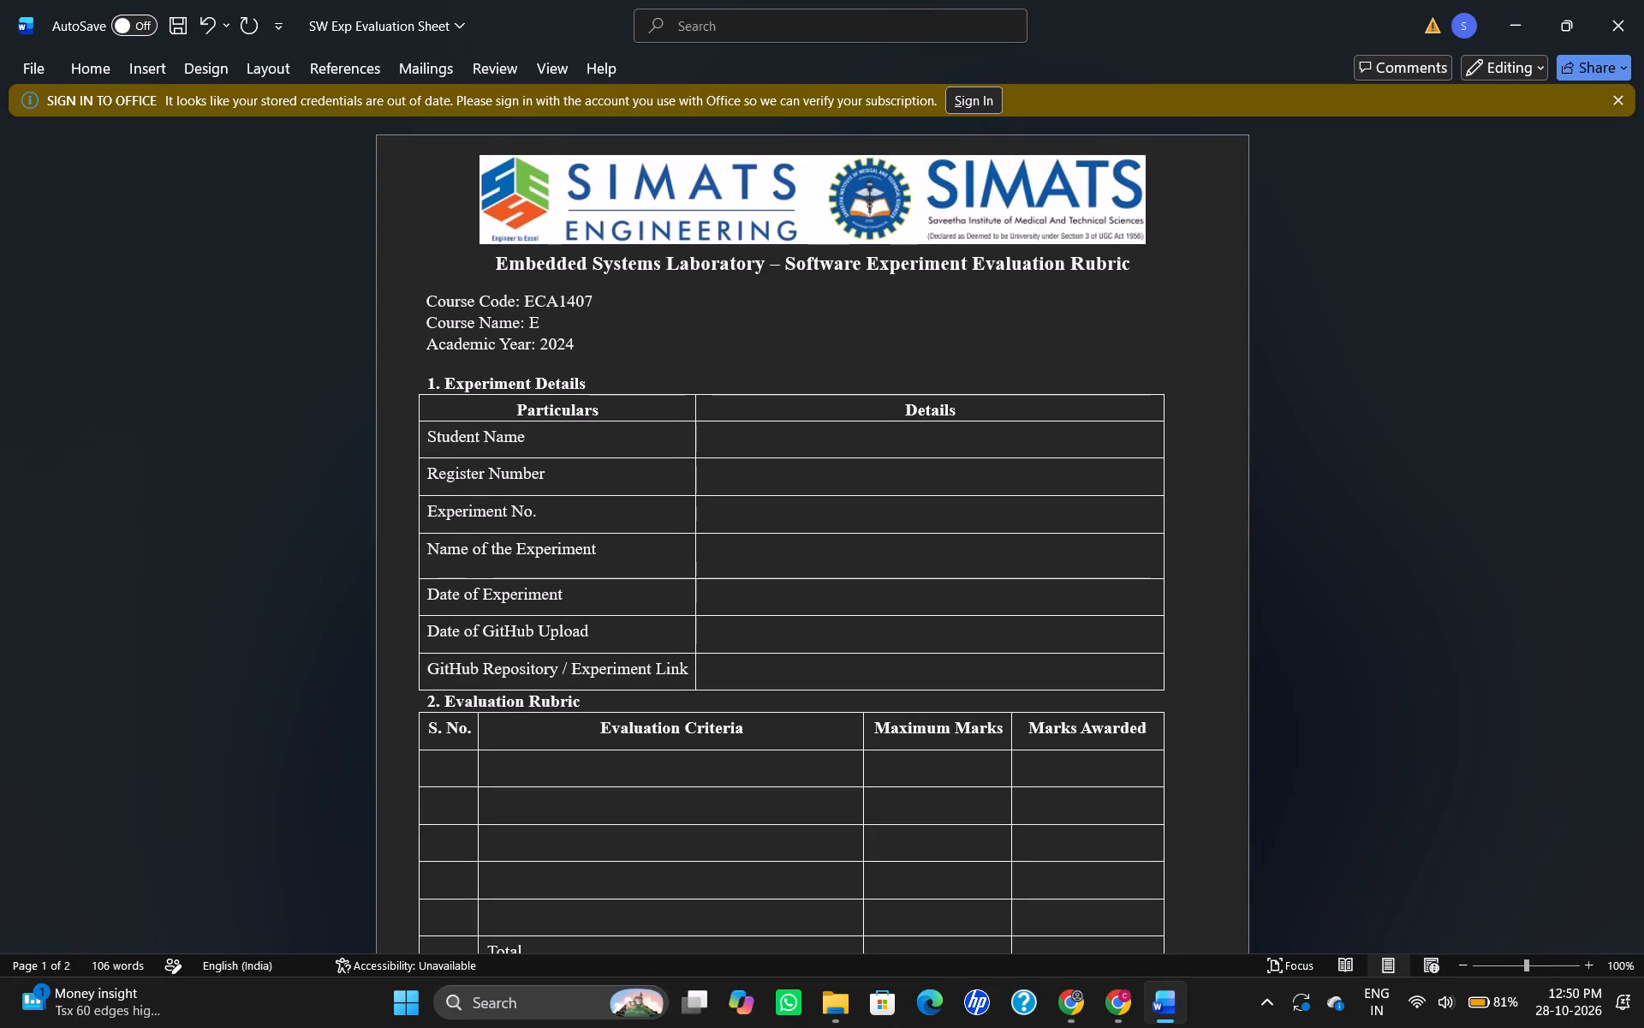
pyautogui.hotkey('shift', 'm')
# Complete the Course Name entry as EMBEDDED SYSTEM.
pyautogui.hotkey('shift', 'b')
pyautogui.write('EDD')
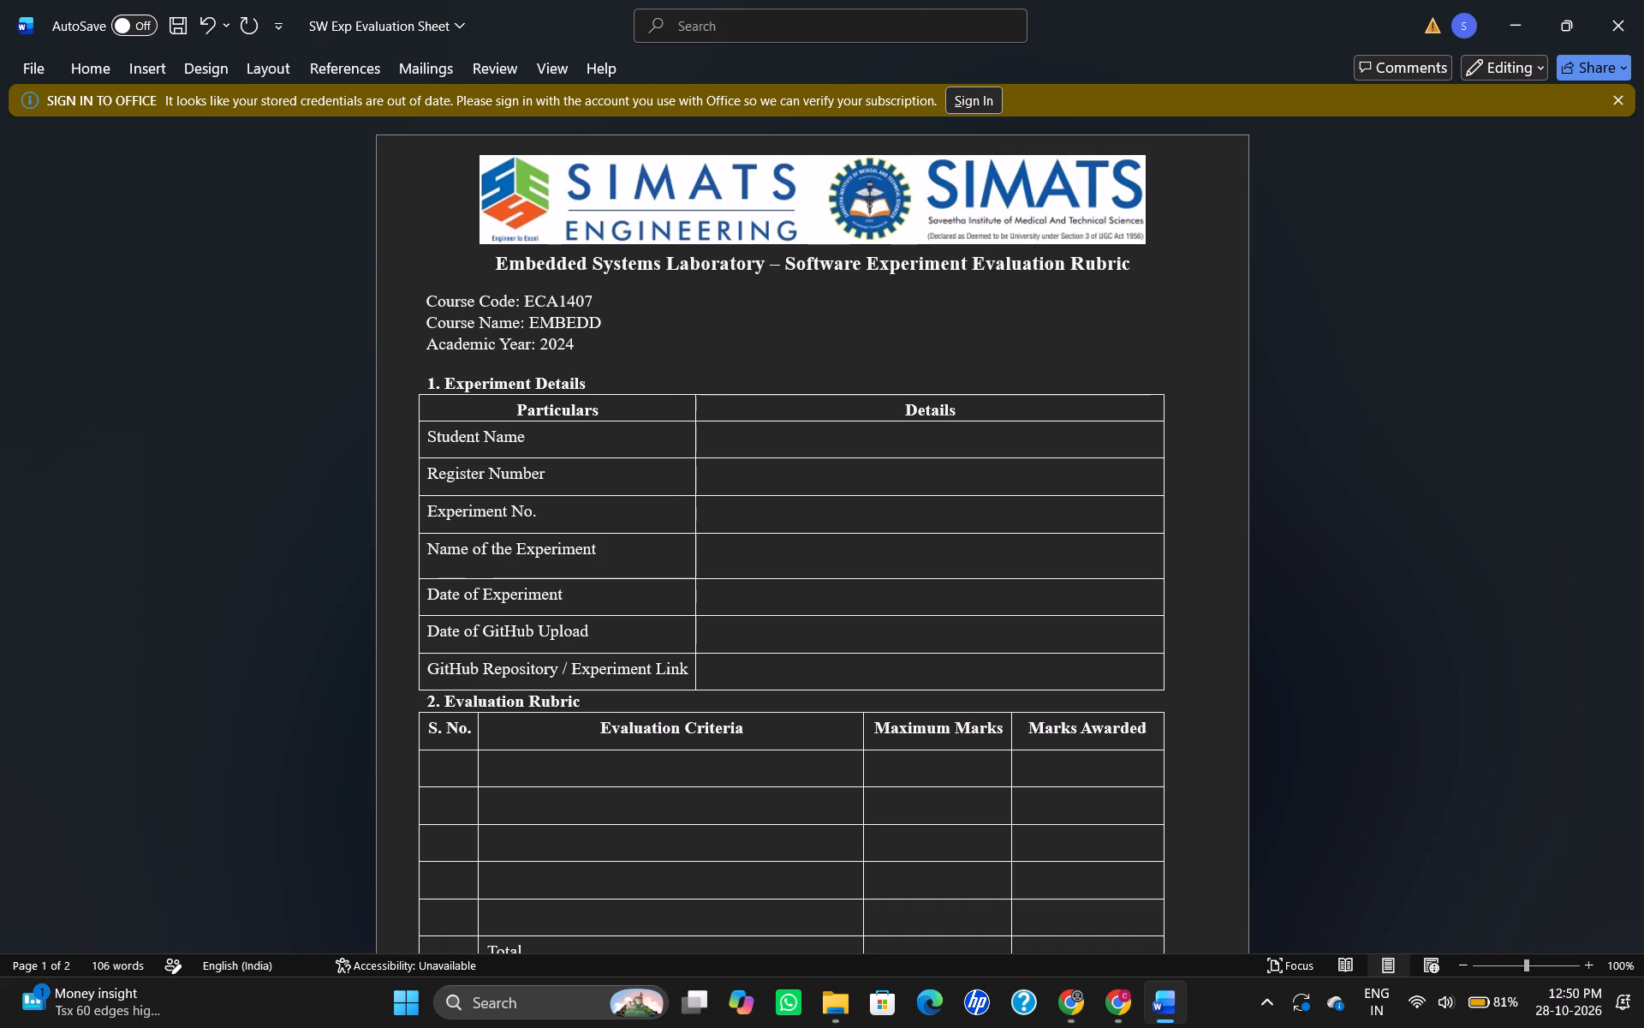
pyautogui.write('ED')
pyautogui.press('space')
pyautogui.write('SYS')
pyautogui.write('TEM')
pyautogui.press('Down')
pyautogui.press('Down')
# Enter the student's name in the Student Name row of the Experiment Details table.
pyautogui.click(792, 450)
pyautogui.hotkey('ctrl', 'c')
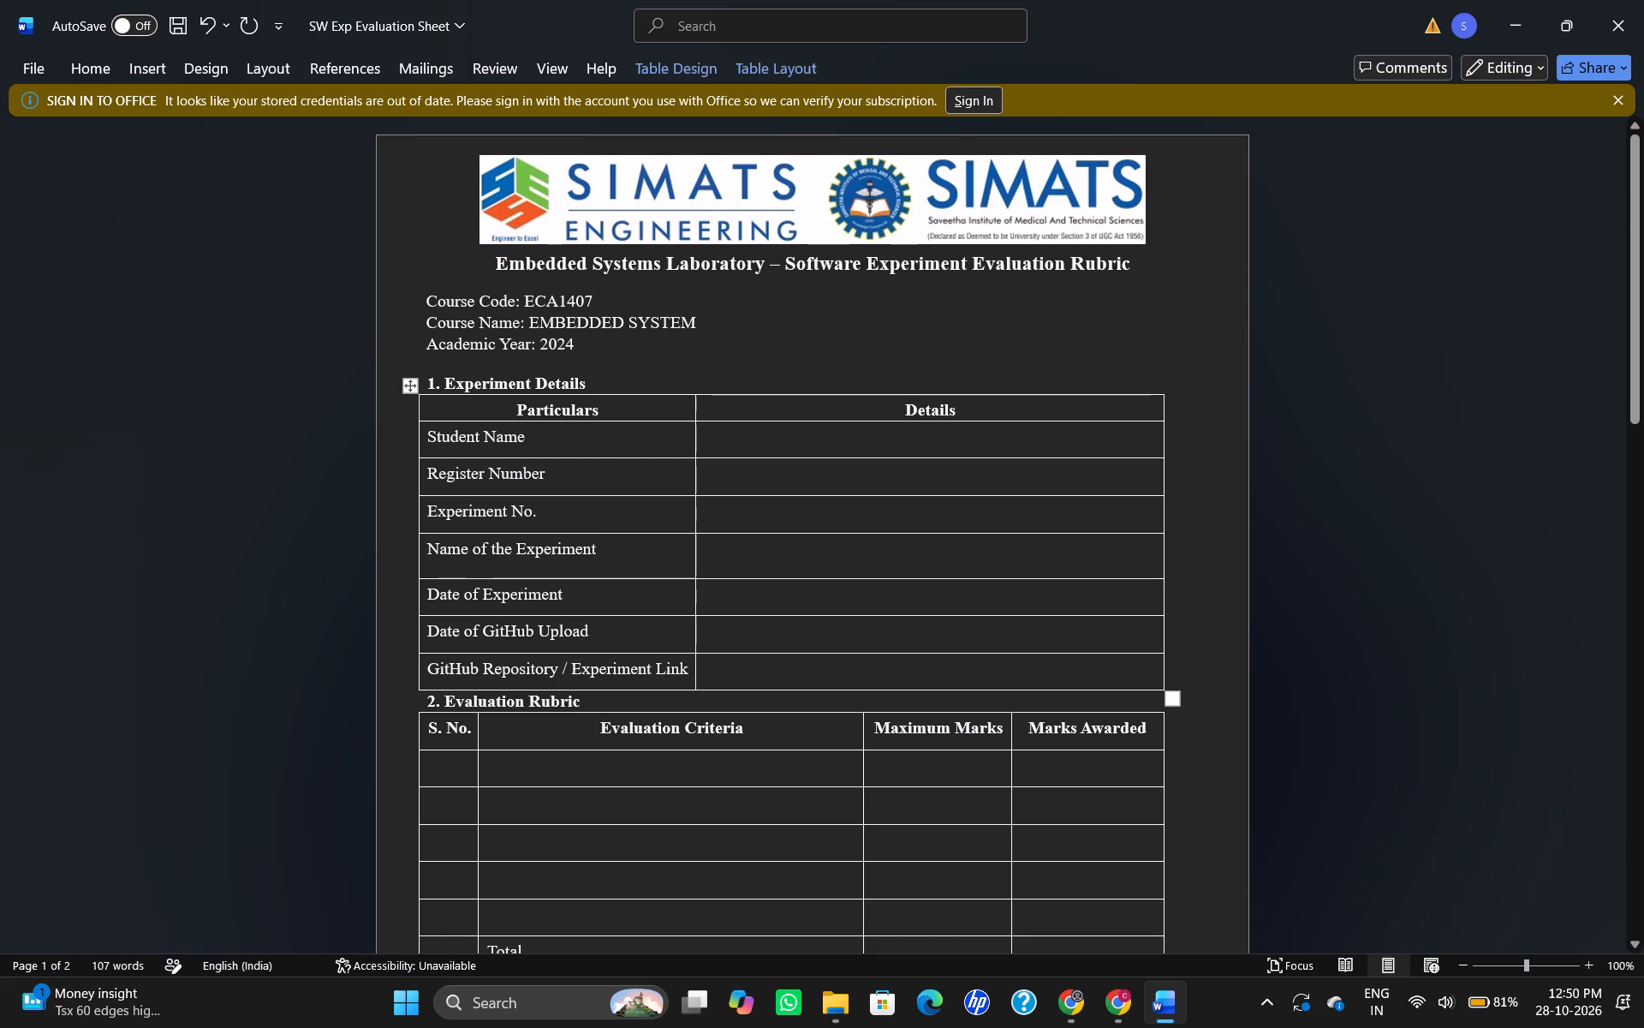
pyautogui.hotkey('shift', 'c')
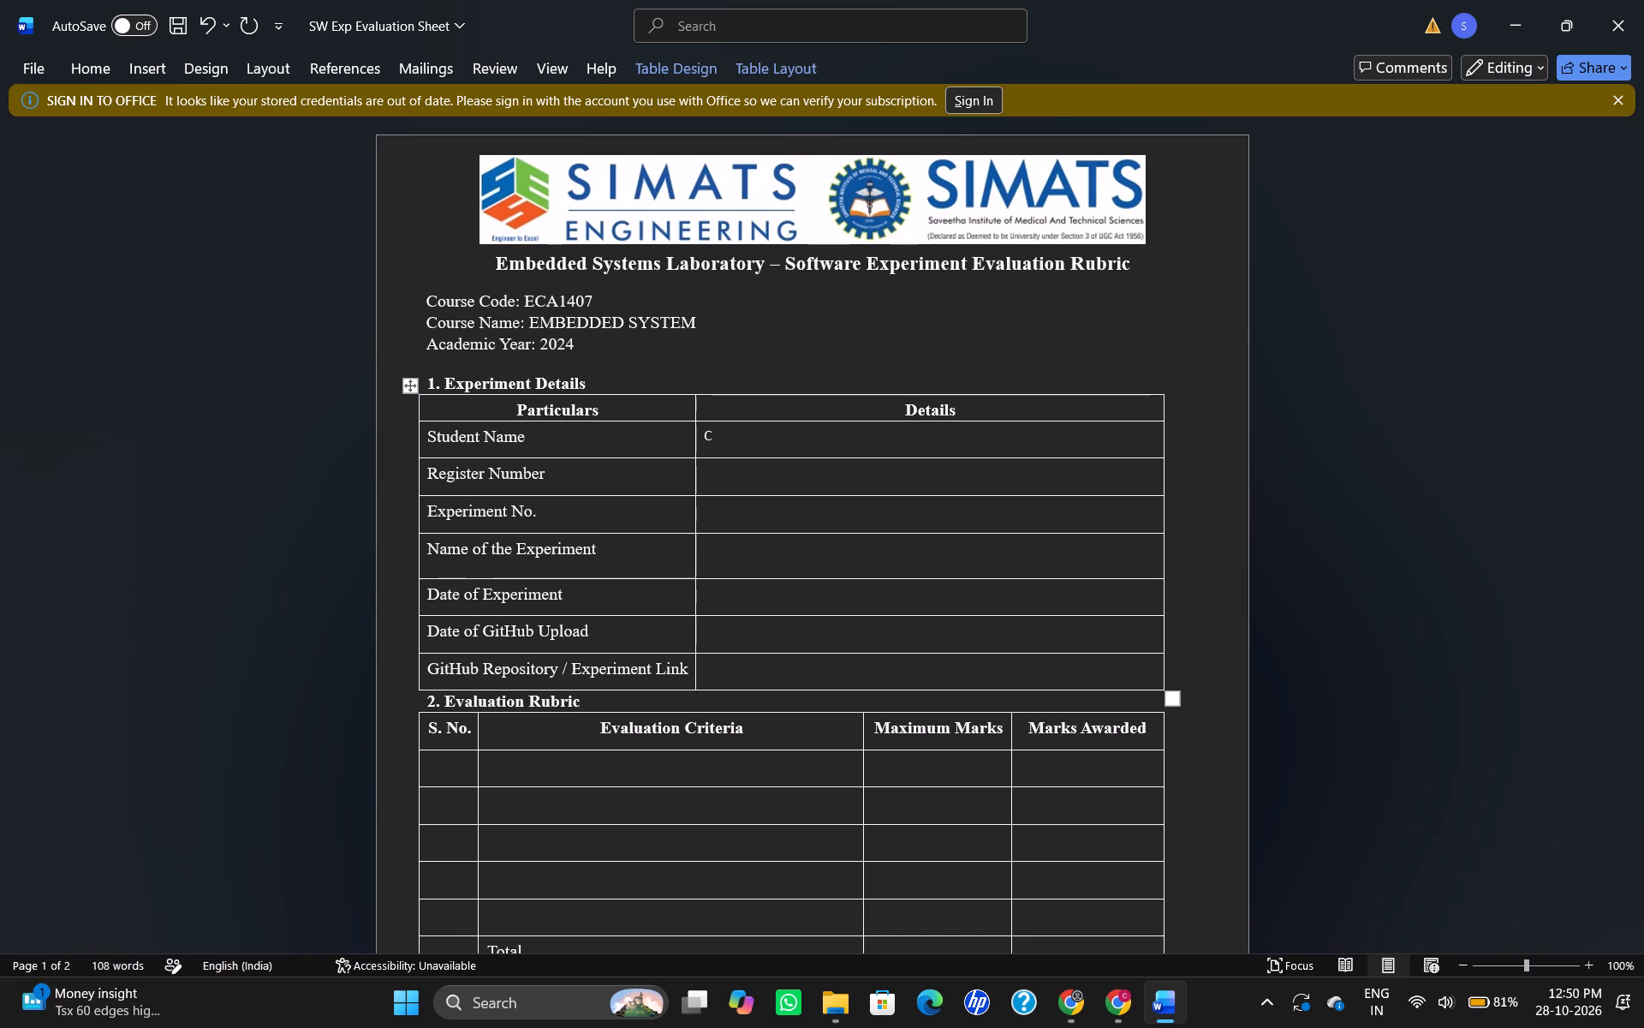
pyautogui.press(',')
pyautogui.press('BackSpace')
pyautogui.hotkey('shift', '>')
pyautogui.press('\\')
pyautogui.press('BackSpace')
pyautogui.press('BackSpace')
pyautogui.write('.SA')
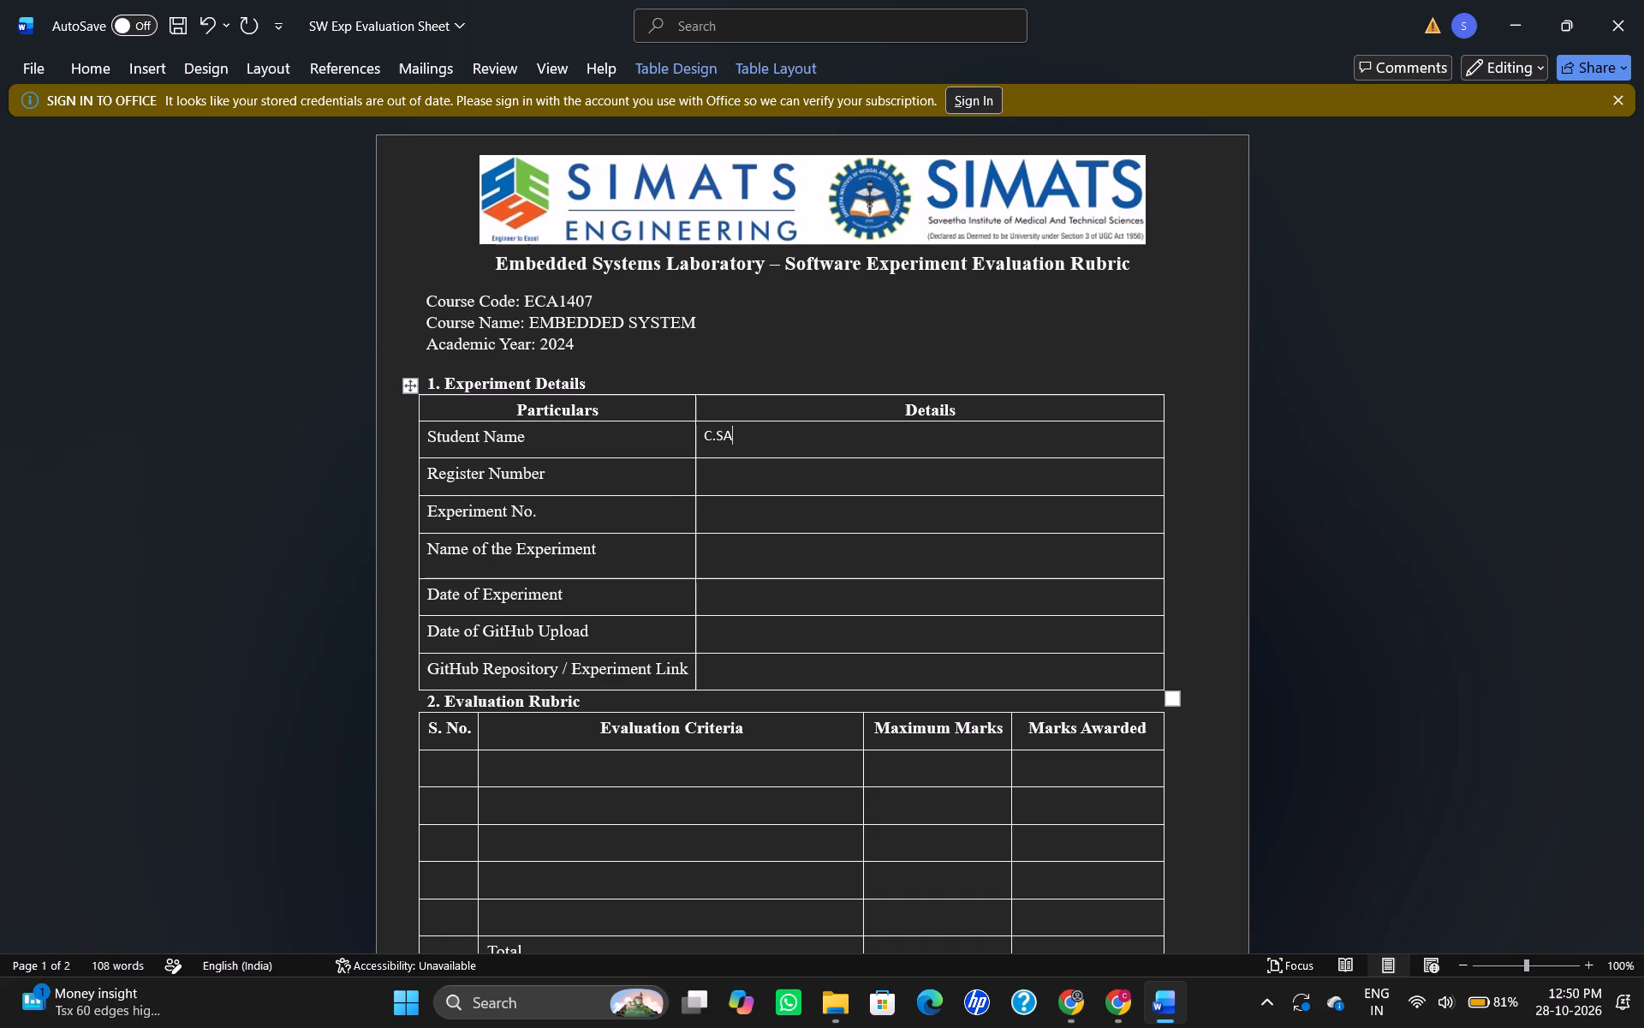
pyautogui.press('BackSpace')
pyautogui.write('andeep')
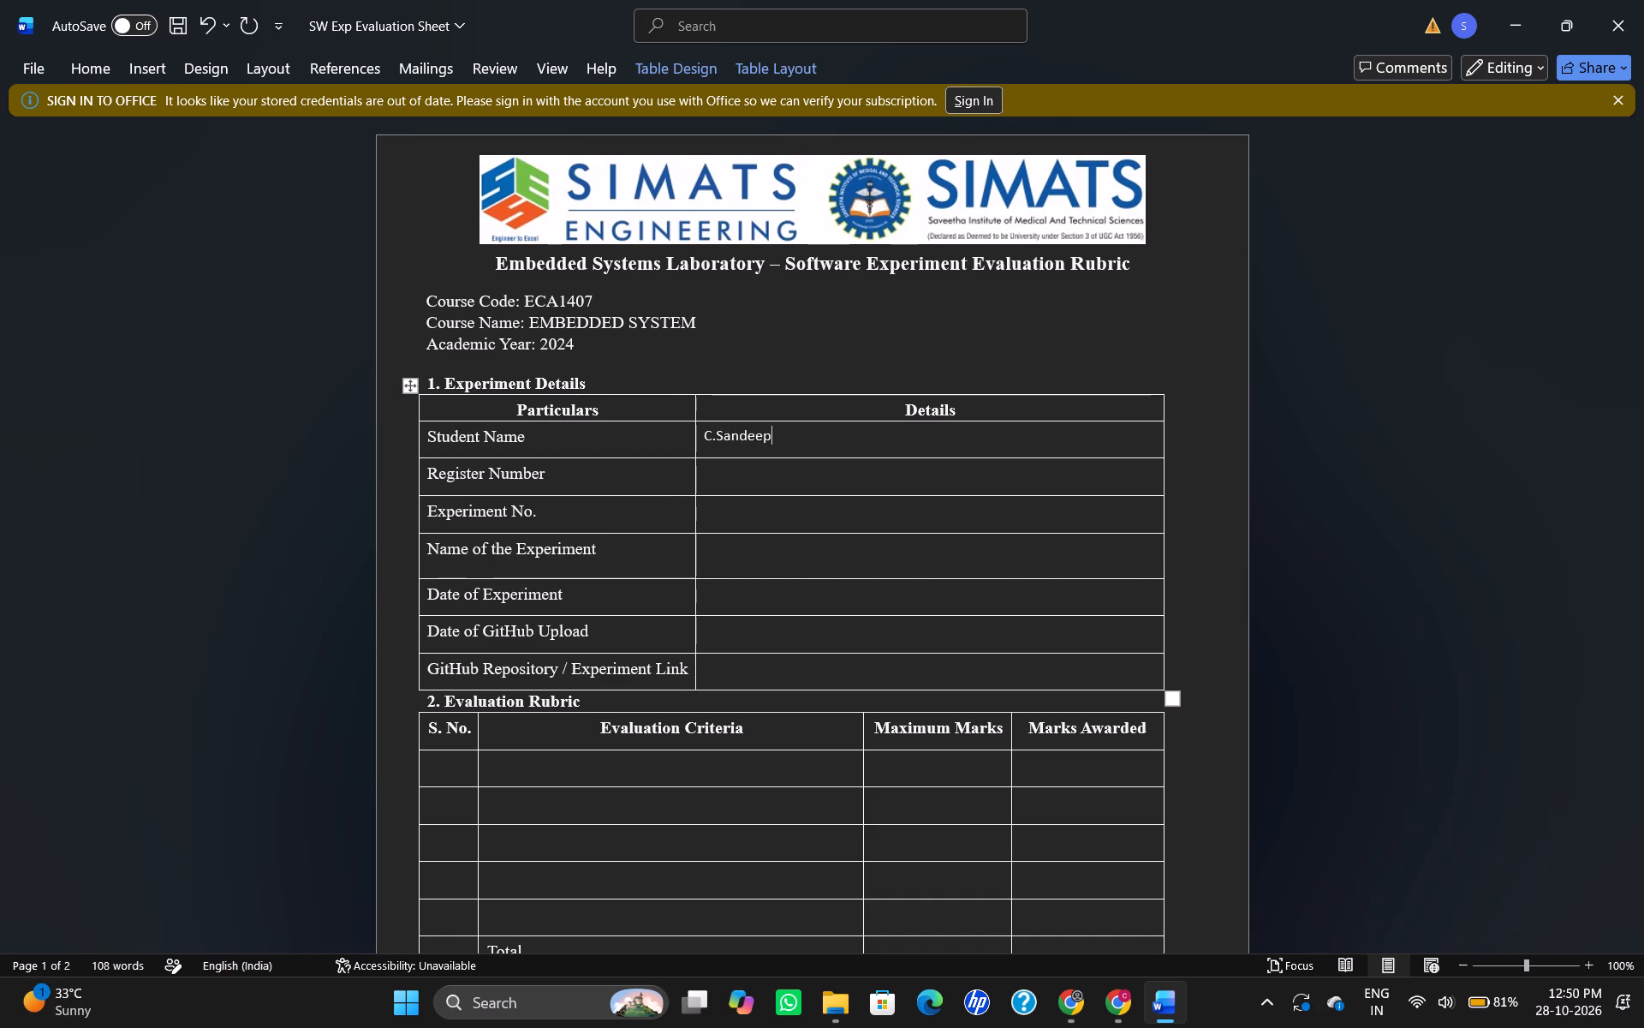
# Enter the student's register number in the Register Number row.
pyautogui.click(800, 481)
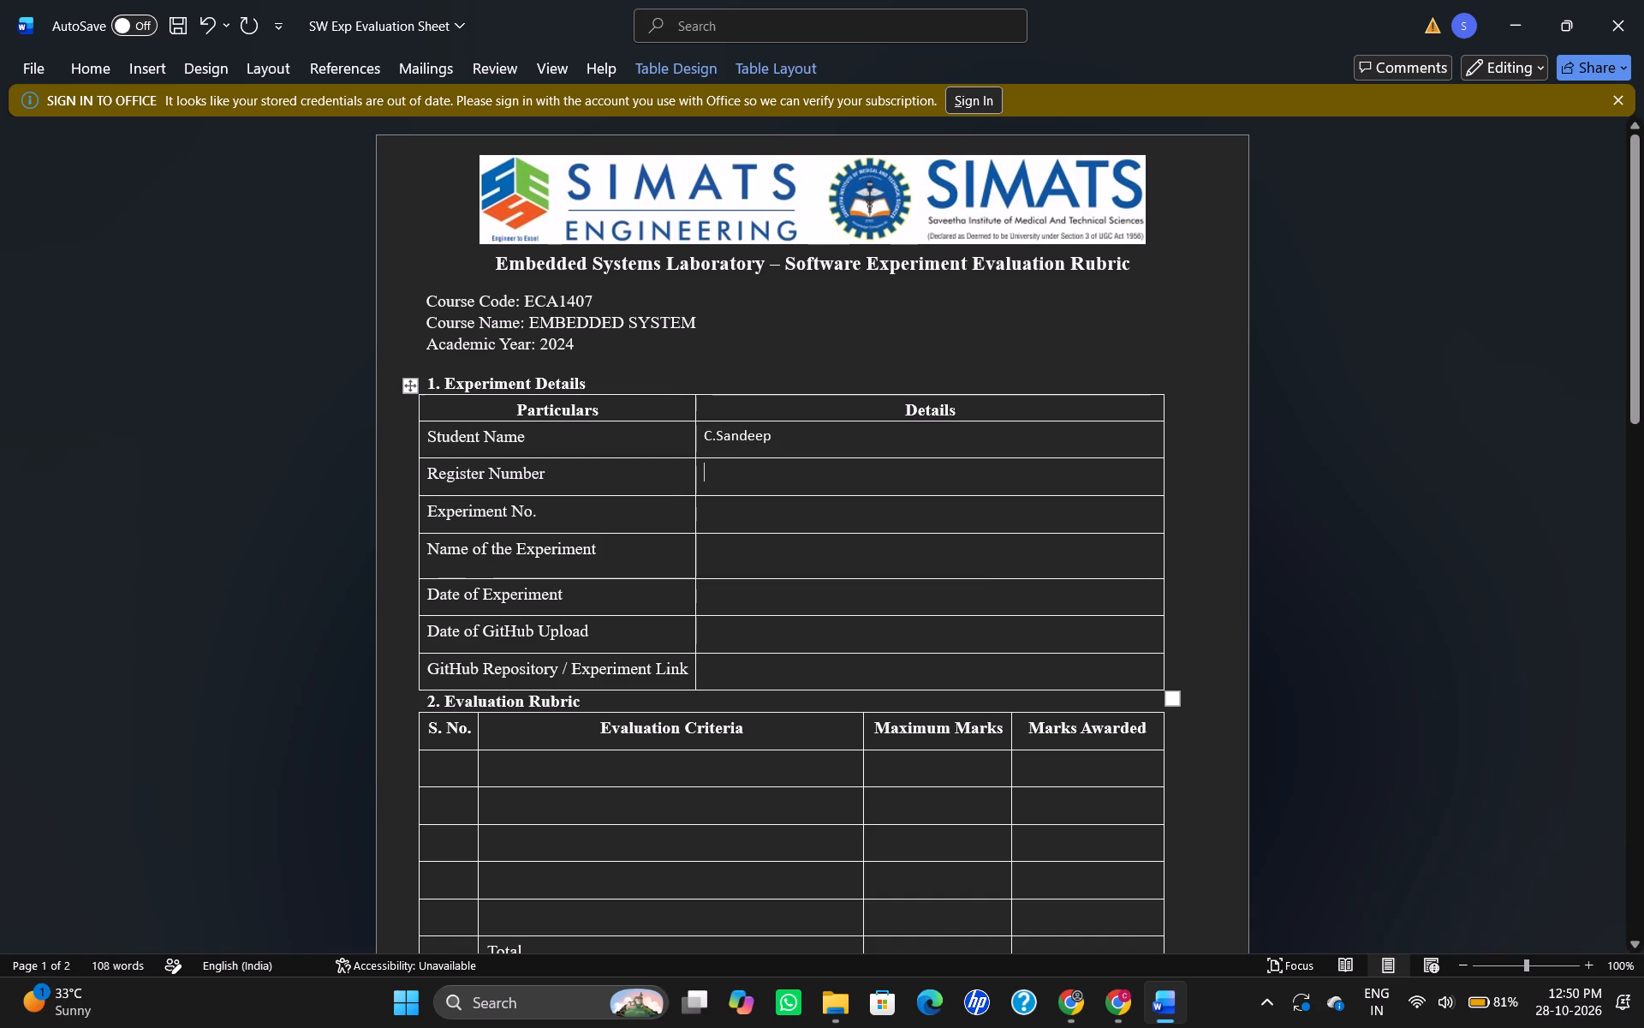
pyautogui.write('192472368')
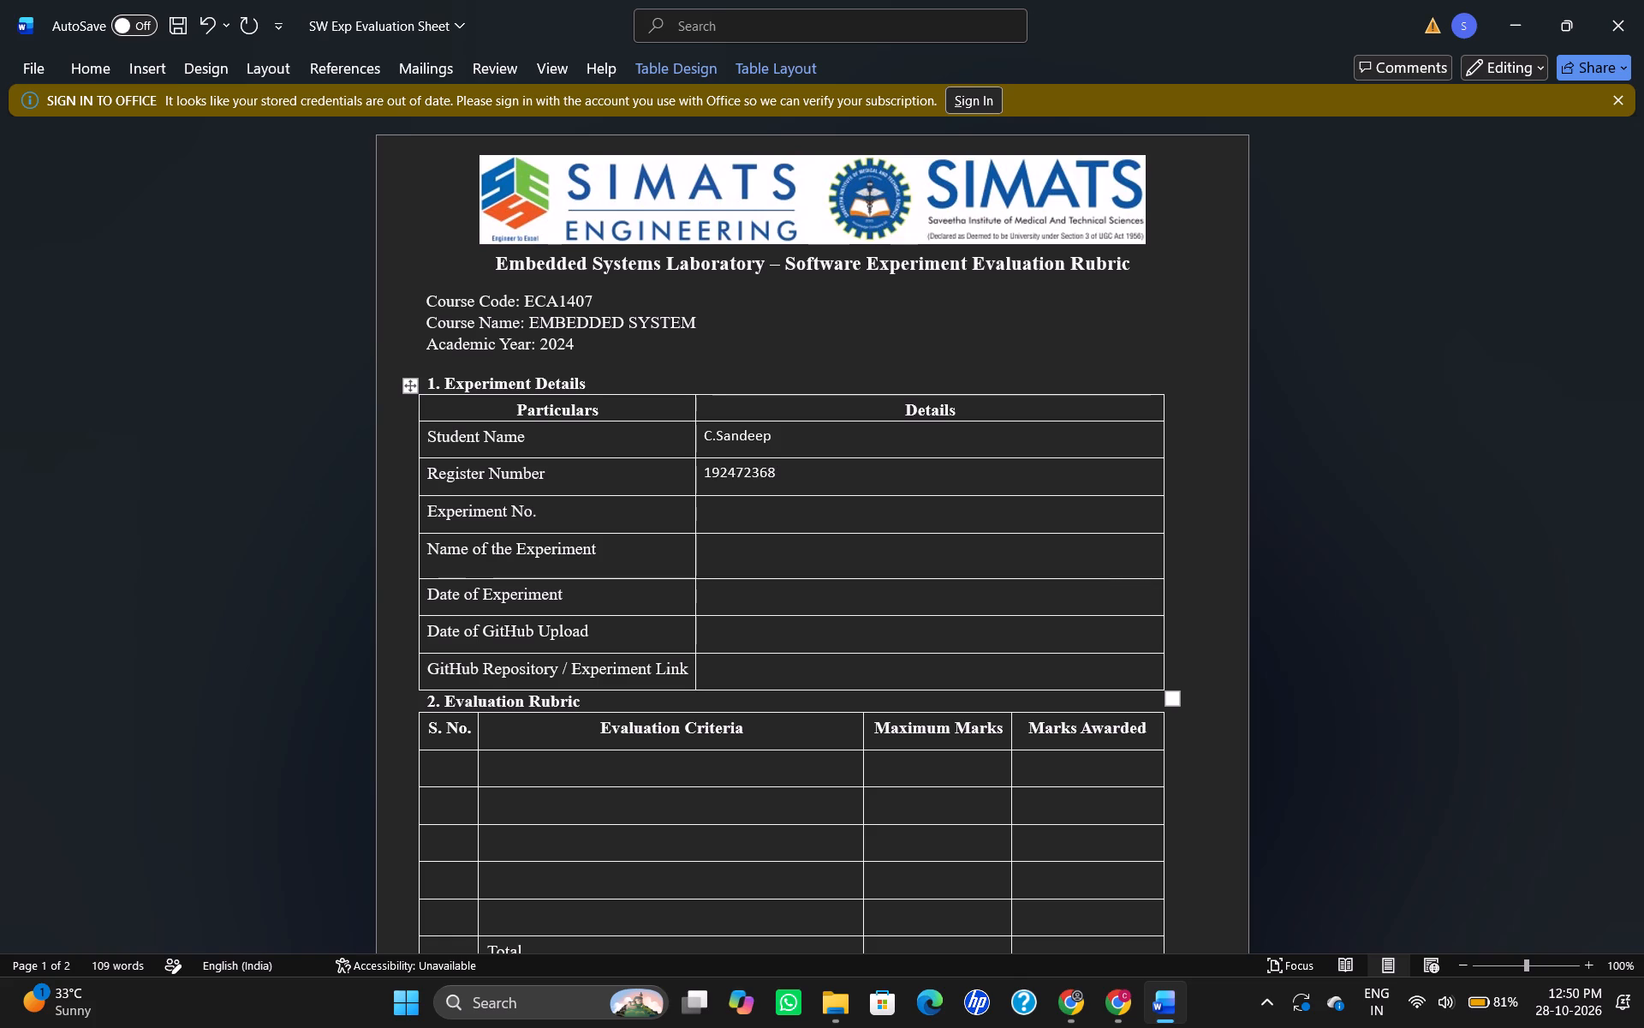
# Enter 1 as the Experiment No. in the Experiment Details table.
pyautogui.click(753, 516)
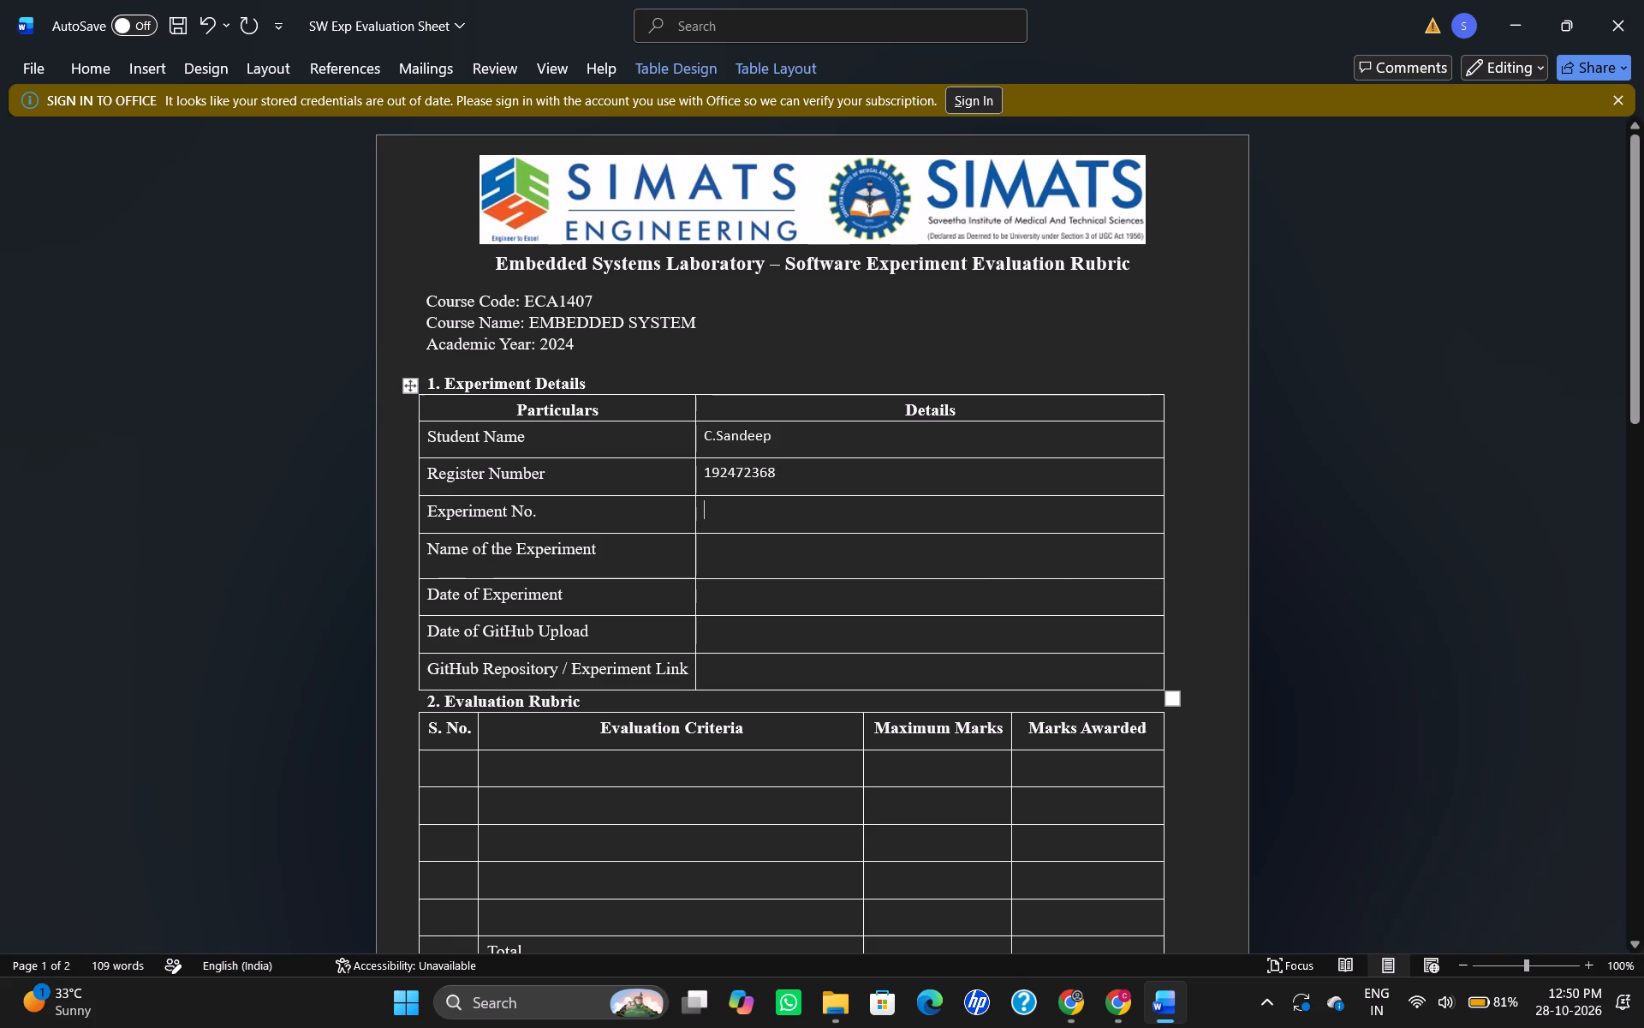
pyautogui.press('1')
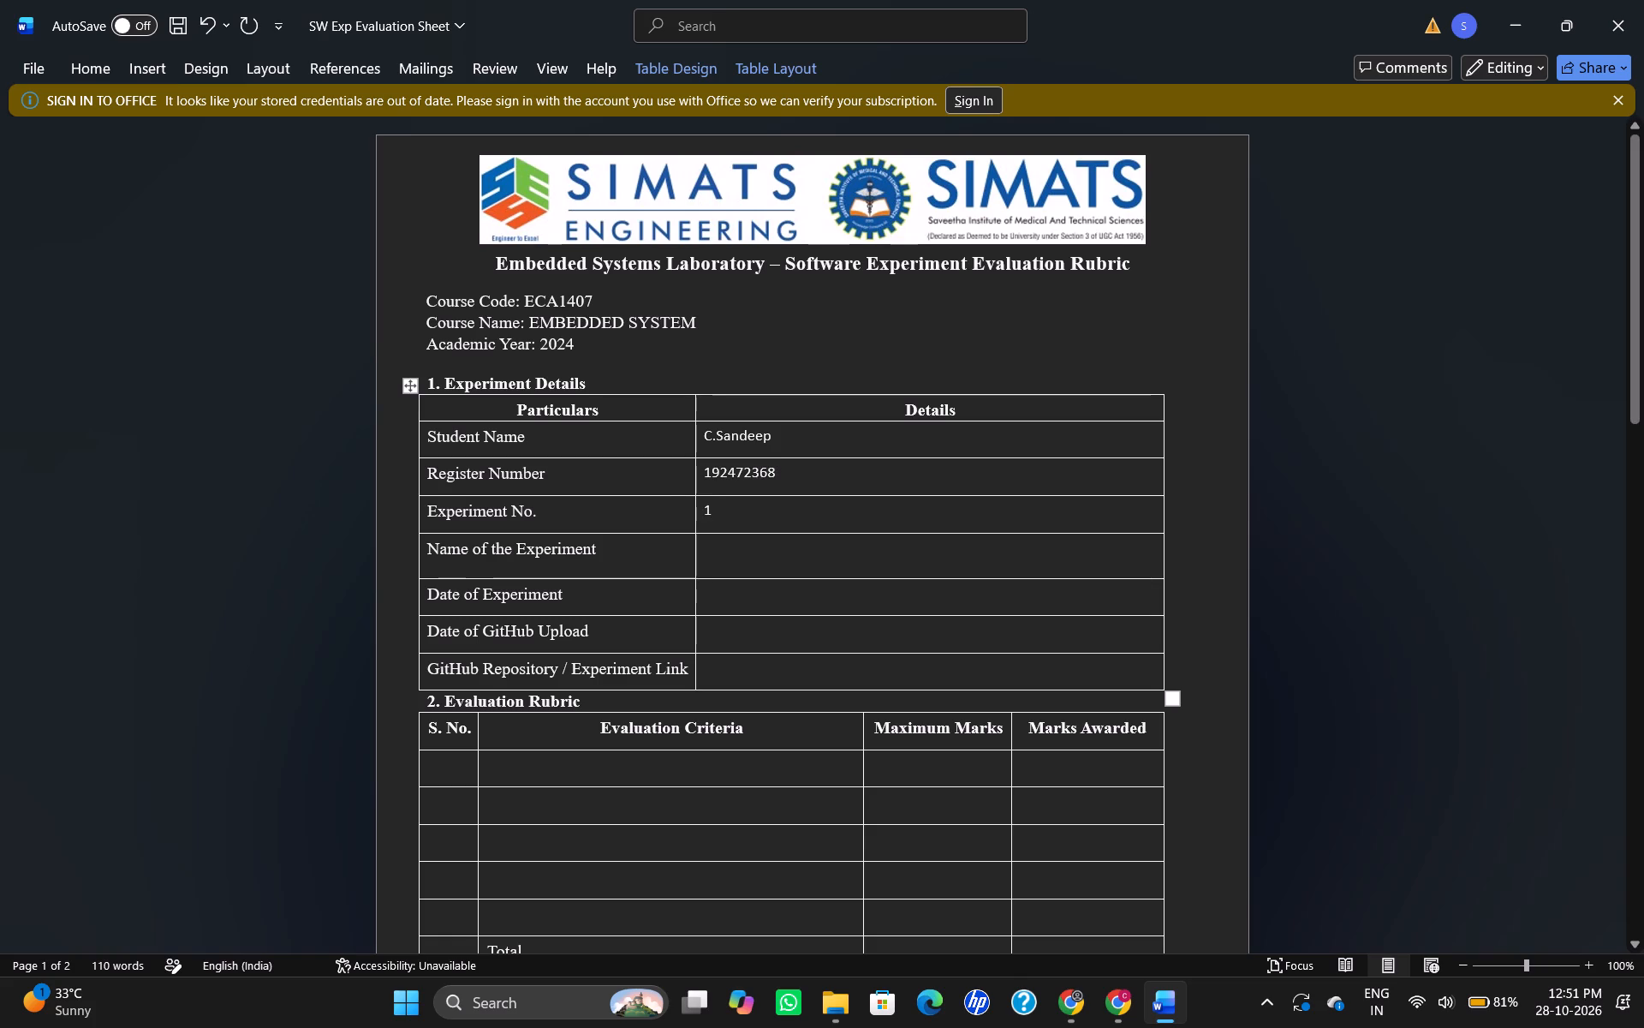
# Switch to Chrome and look through the ECA1407 EMBEDDED SYSTEM Classroom stream for the name of the experiment.
pyautogui.click(747, 553)
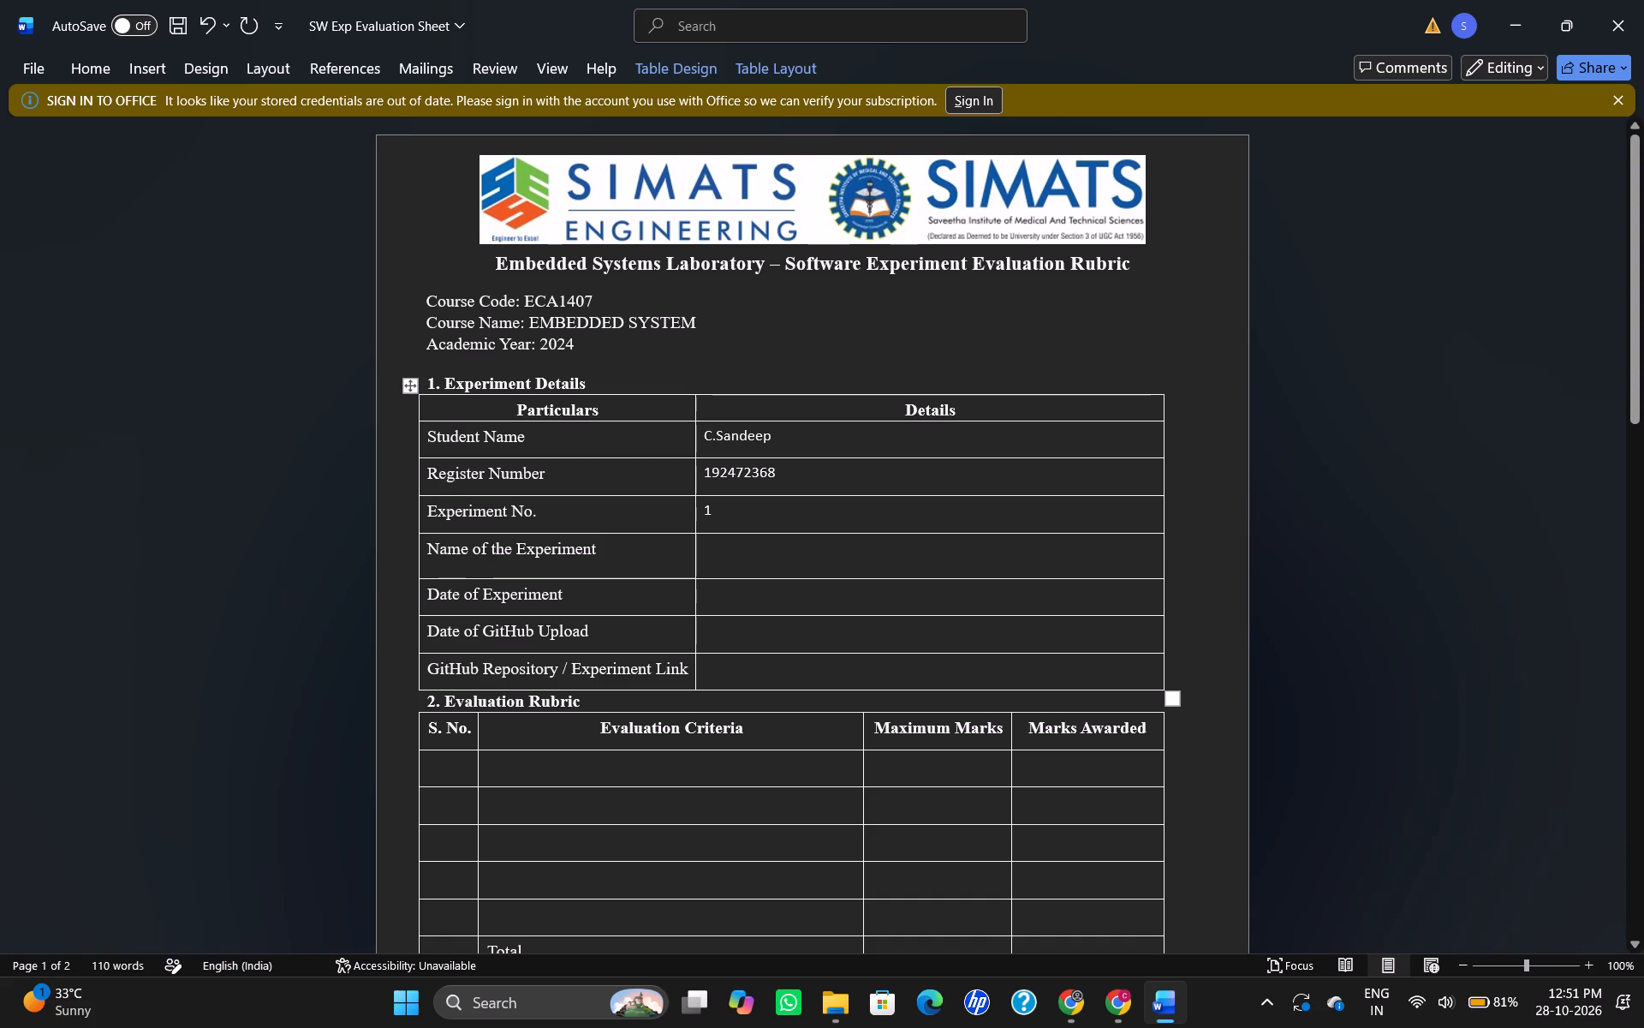
pyautogui.scroll(-2, 751, 554)
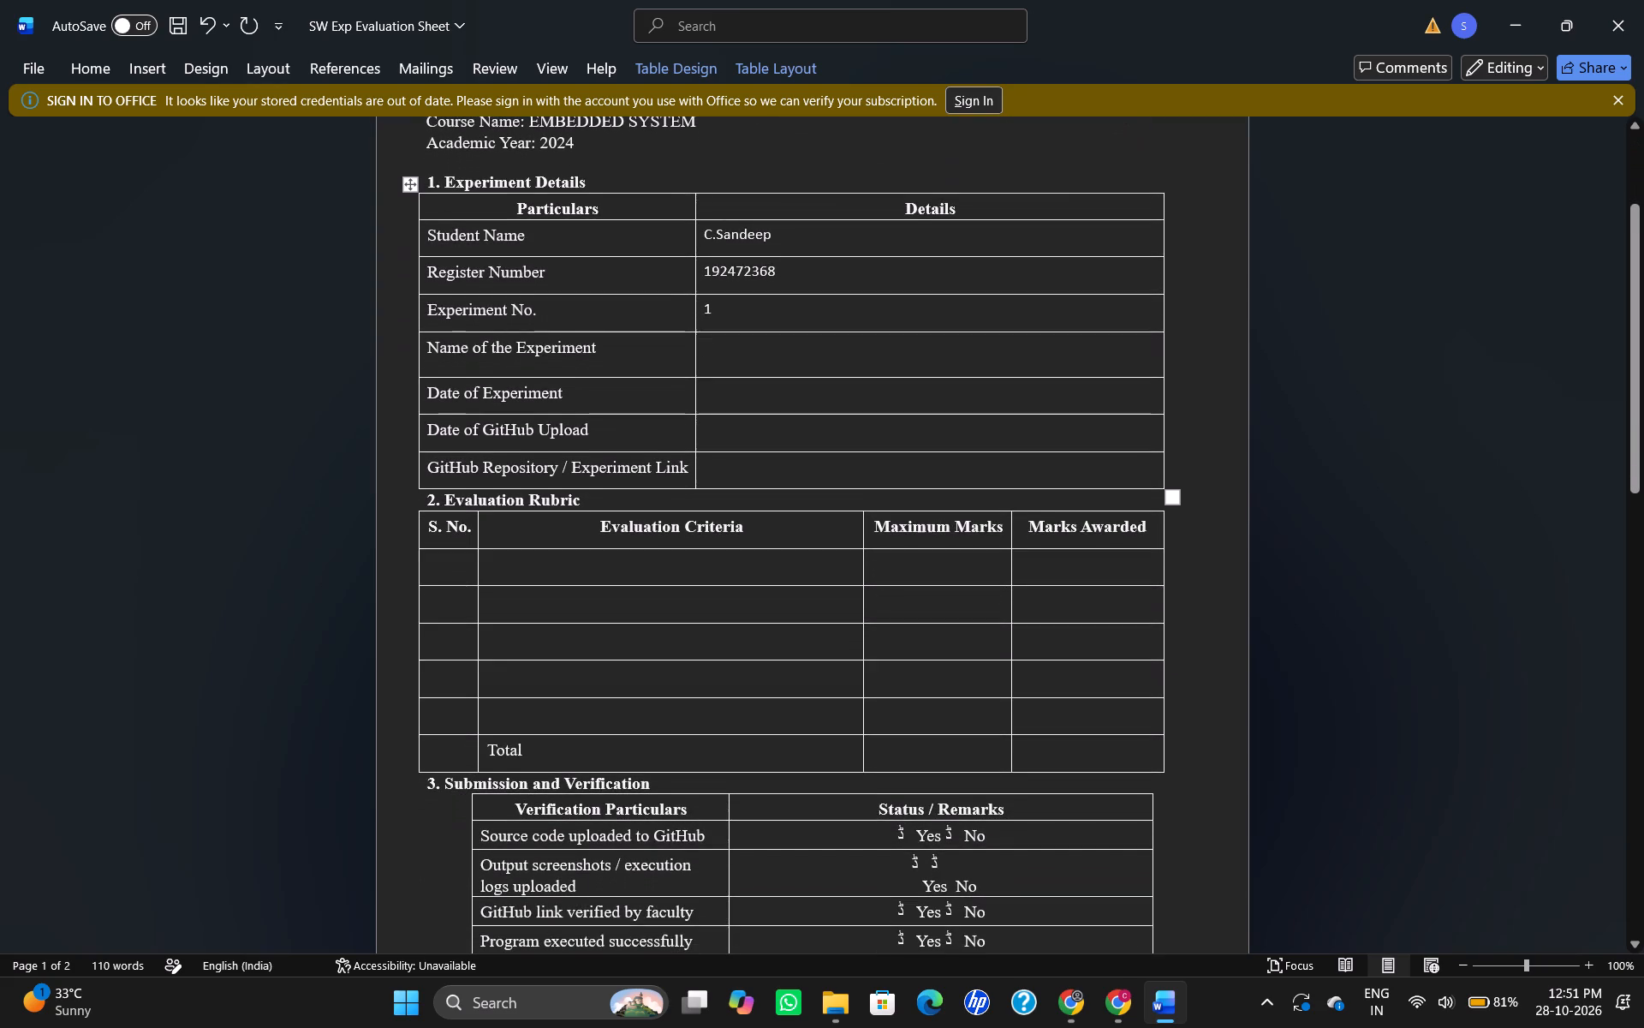
pyautogui.scroll(-2, 751, 554)
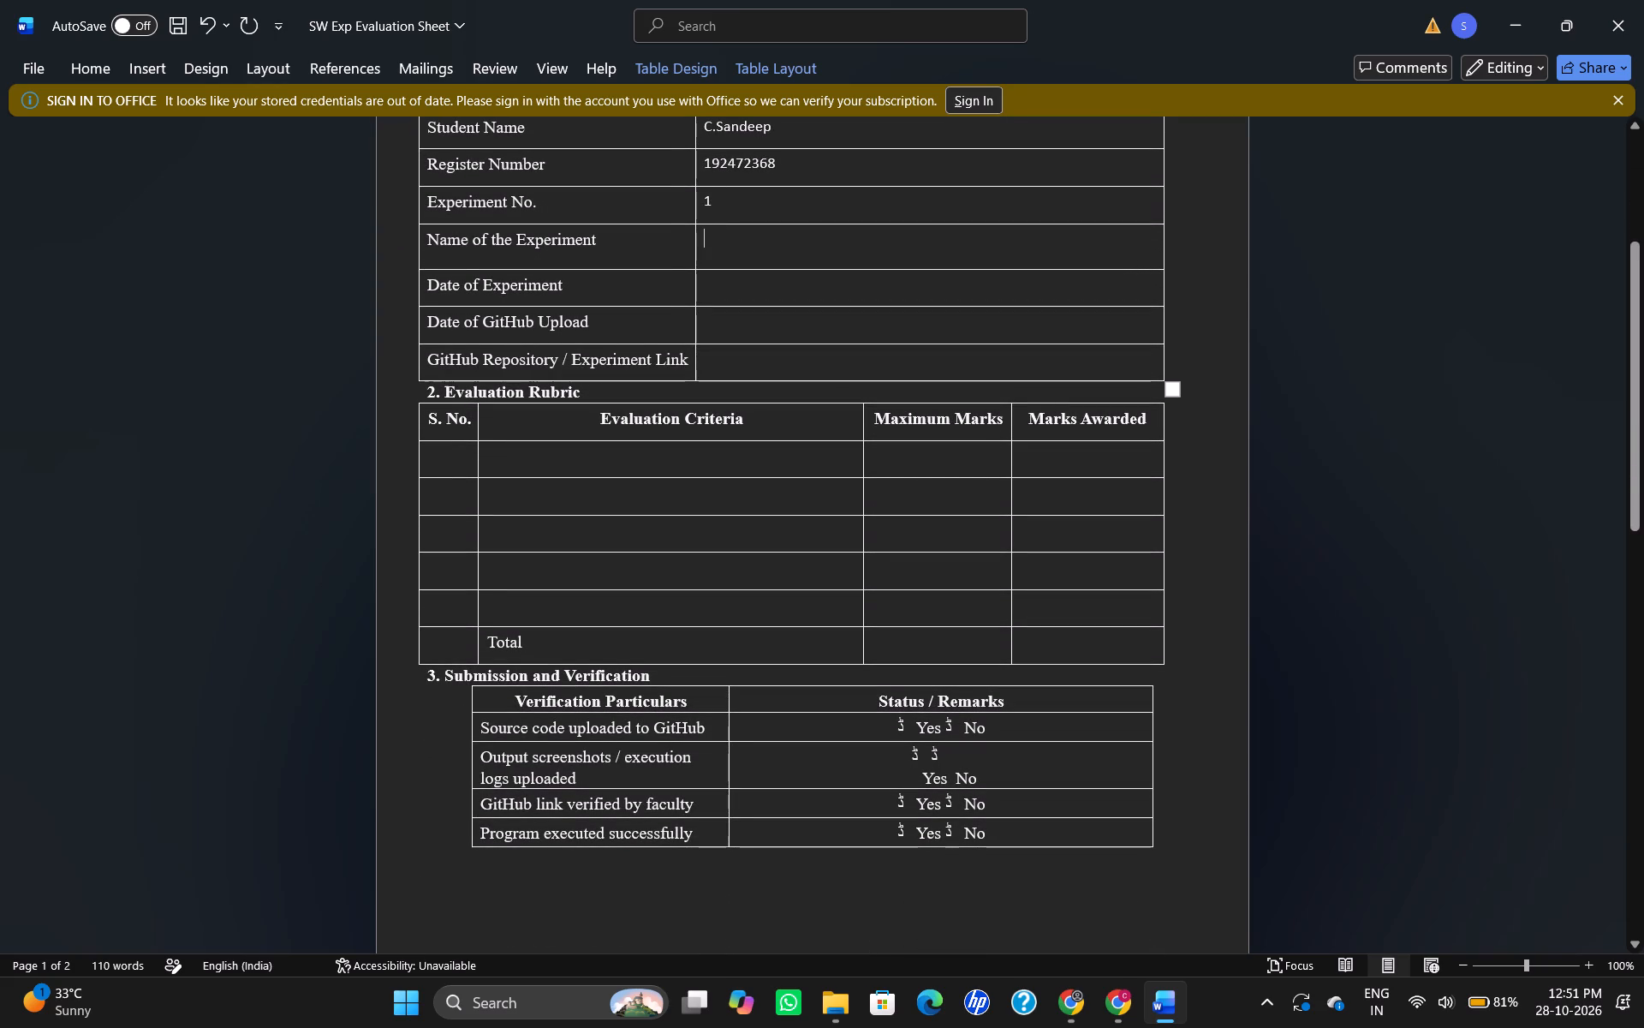
pyautogui.scroll(1, 849, 761)
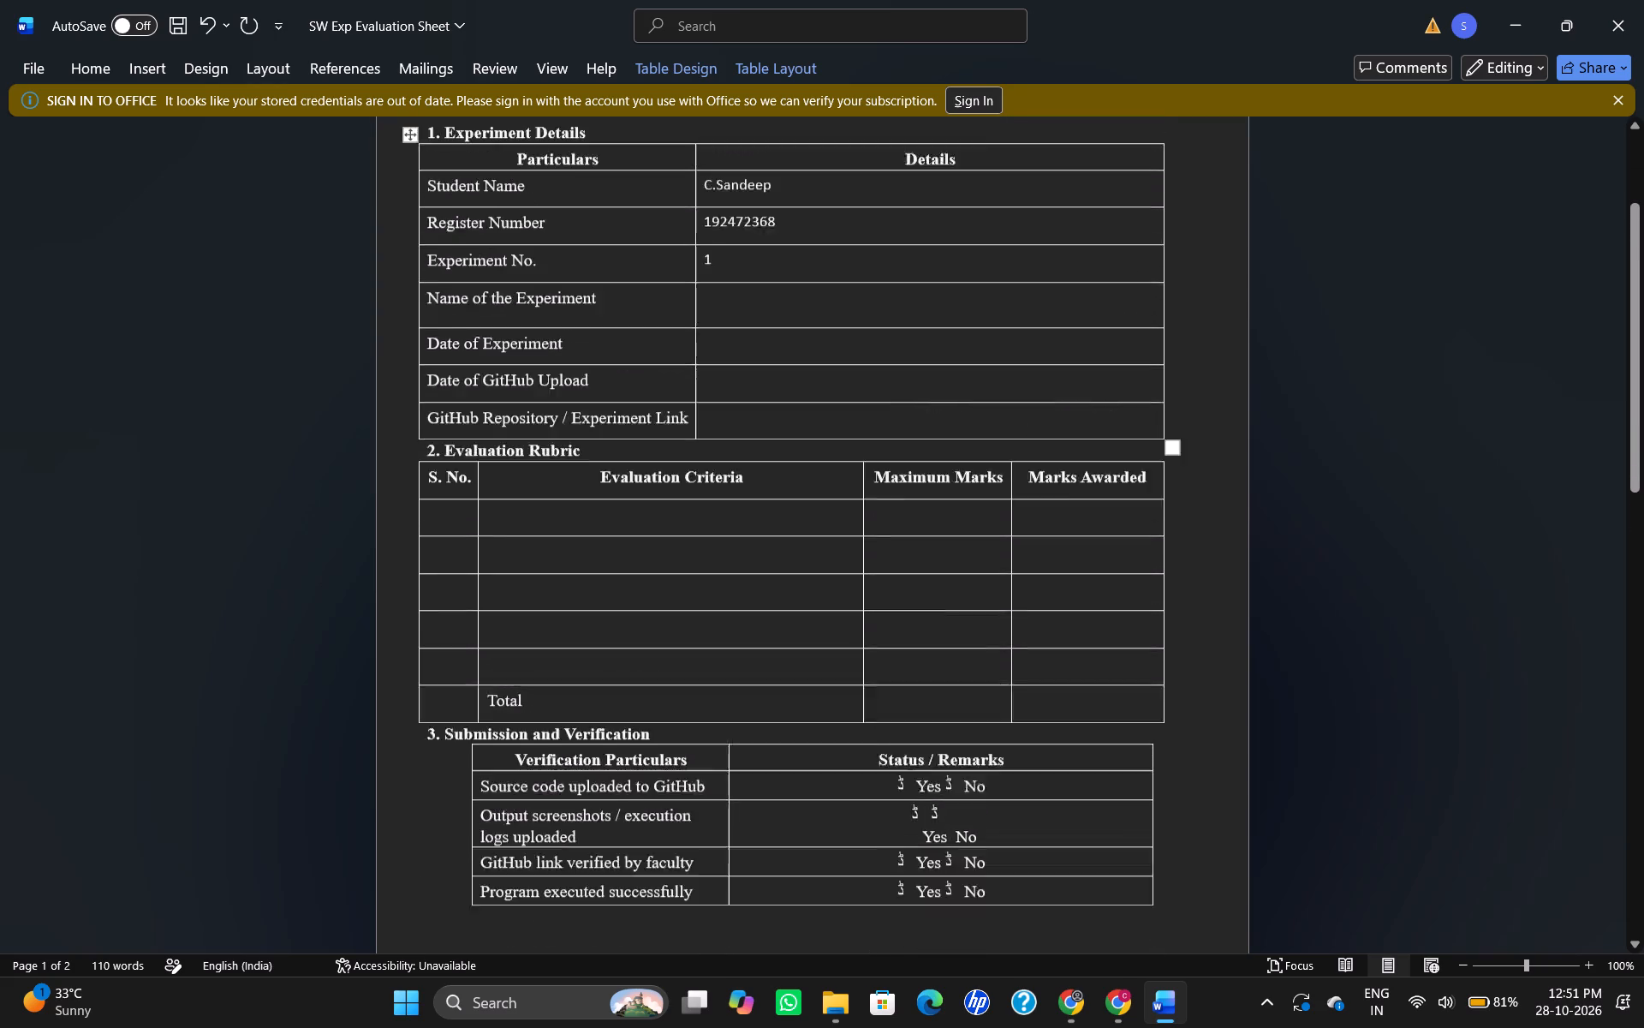
pyautogui.scroll(1, 849, 761)
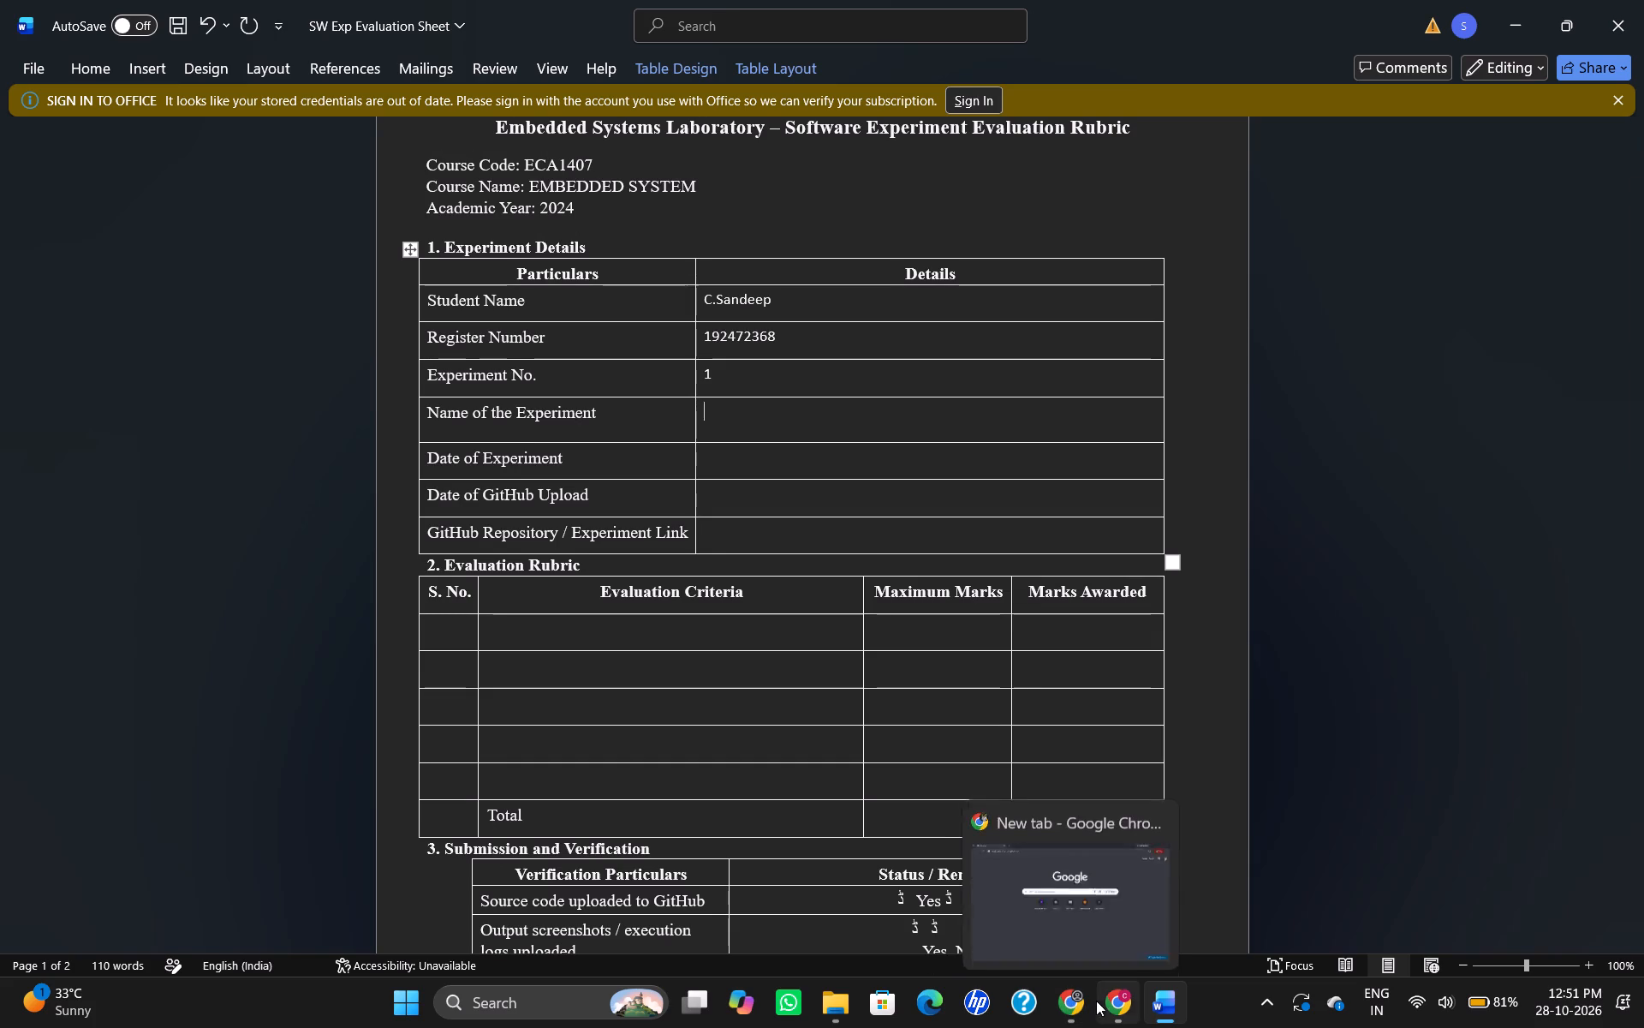
pyautogui.click(1121, 1001)
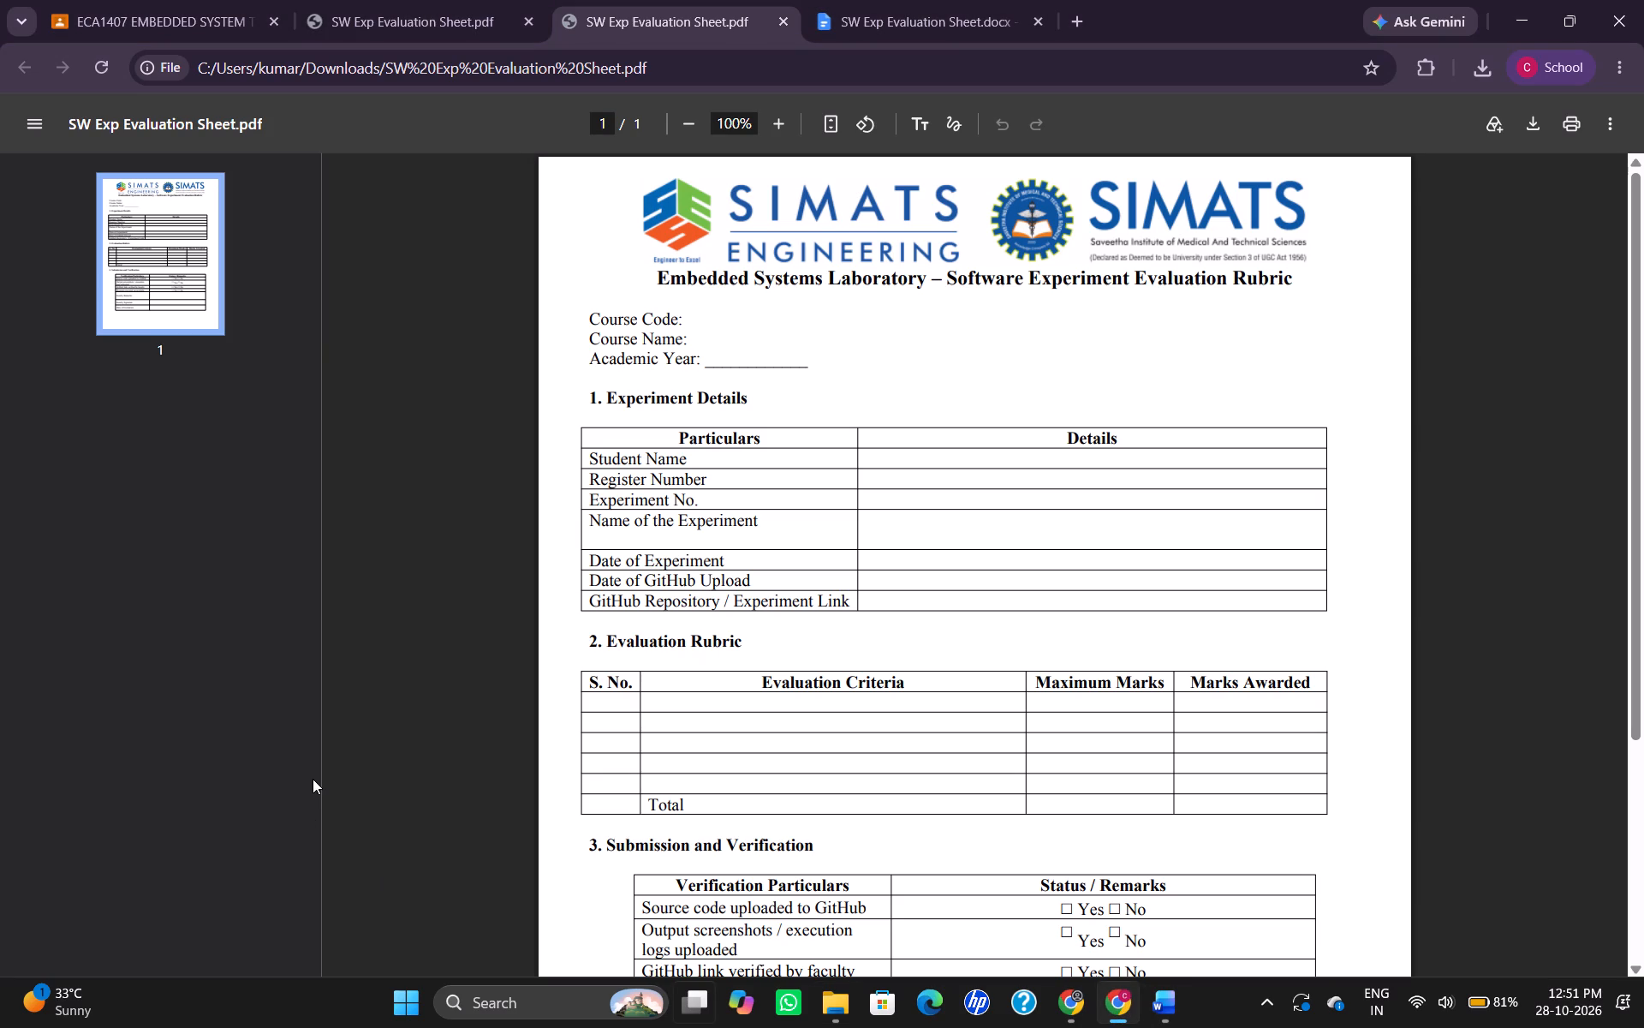
pyautogui.scroll(-1, 19, 52)
pyautogui.click(86, 30)
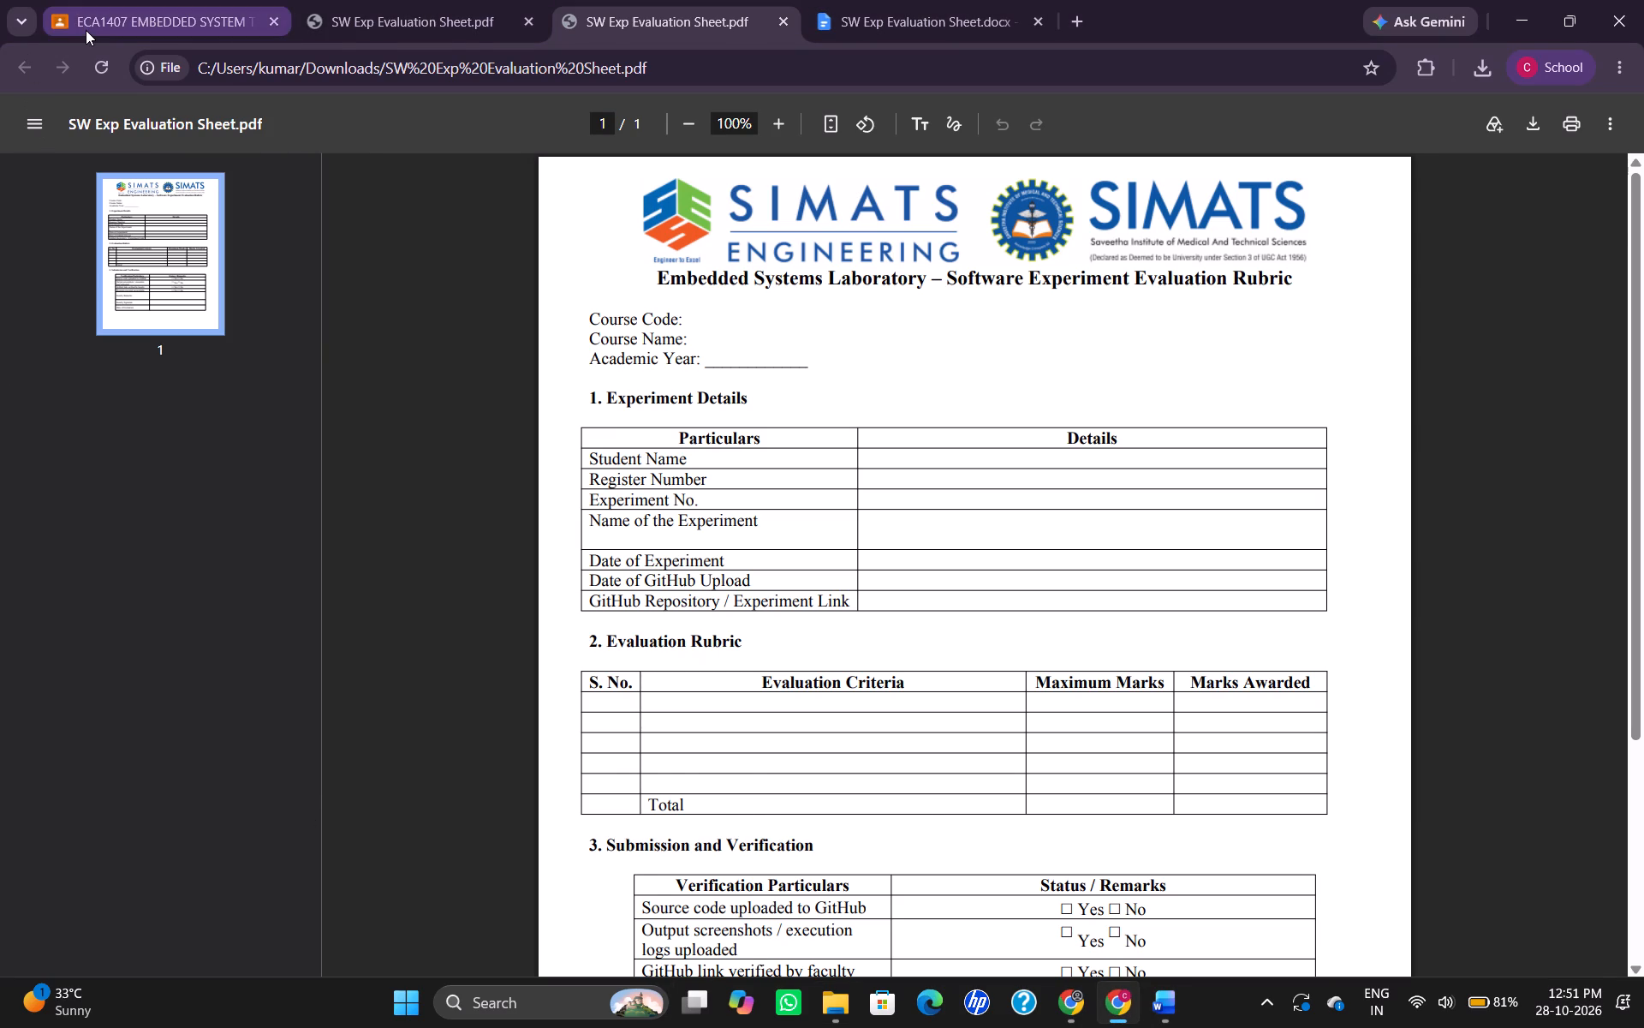
pyautogui.click(38, 123)
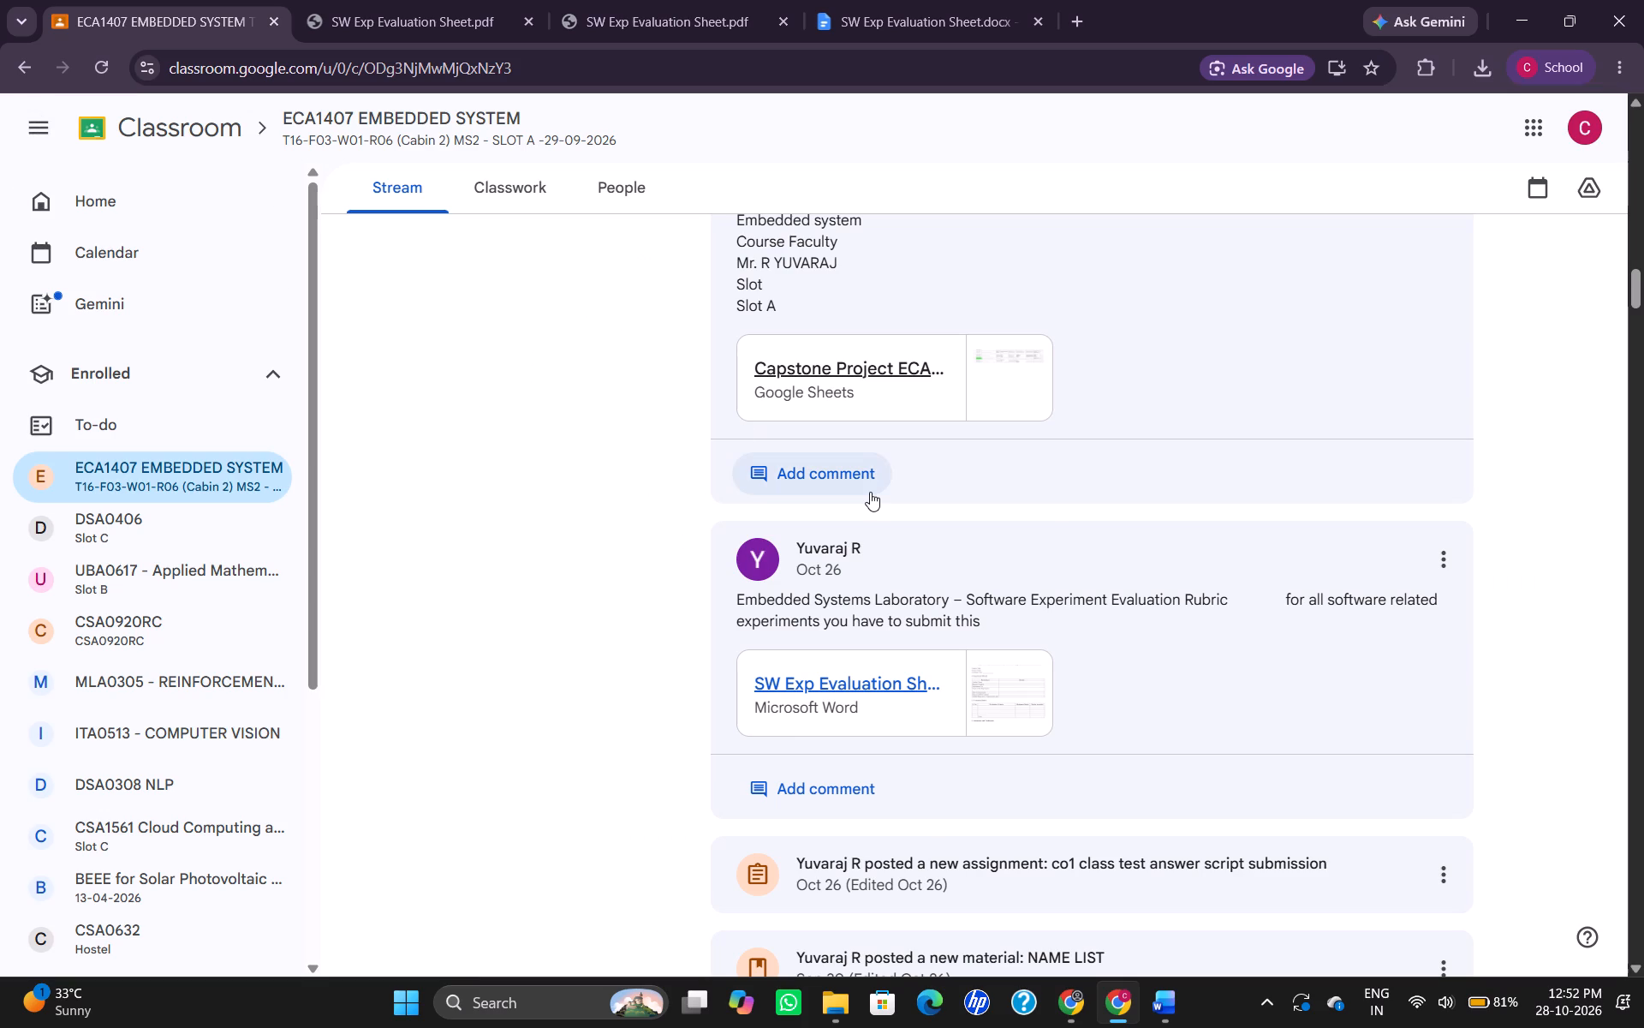
pyautogui.scroll(-20, 870, 492)
pyautogui.scroll(-11, 870, 492)
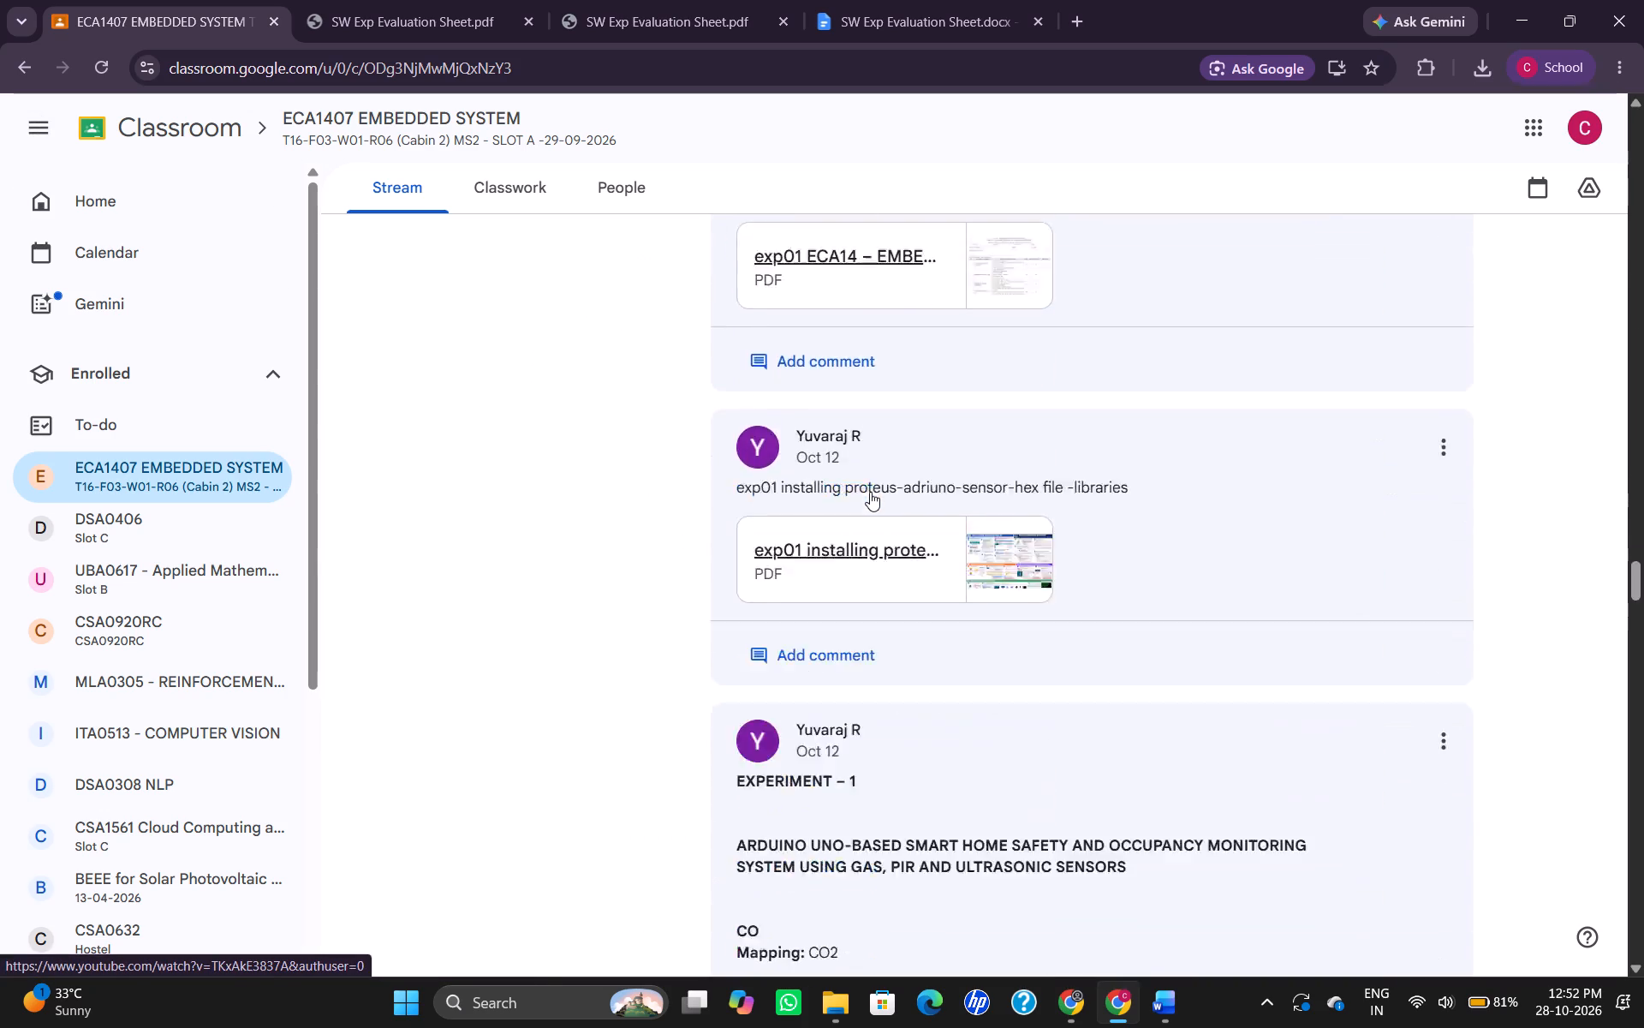
pyautogui.scroll(-11, 870, 492)
pyautogui.scroll(-20, 870, 492)
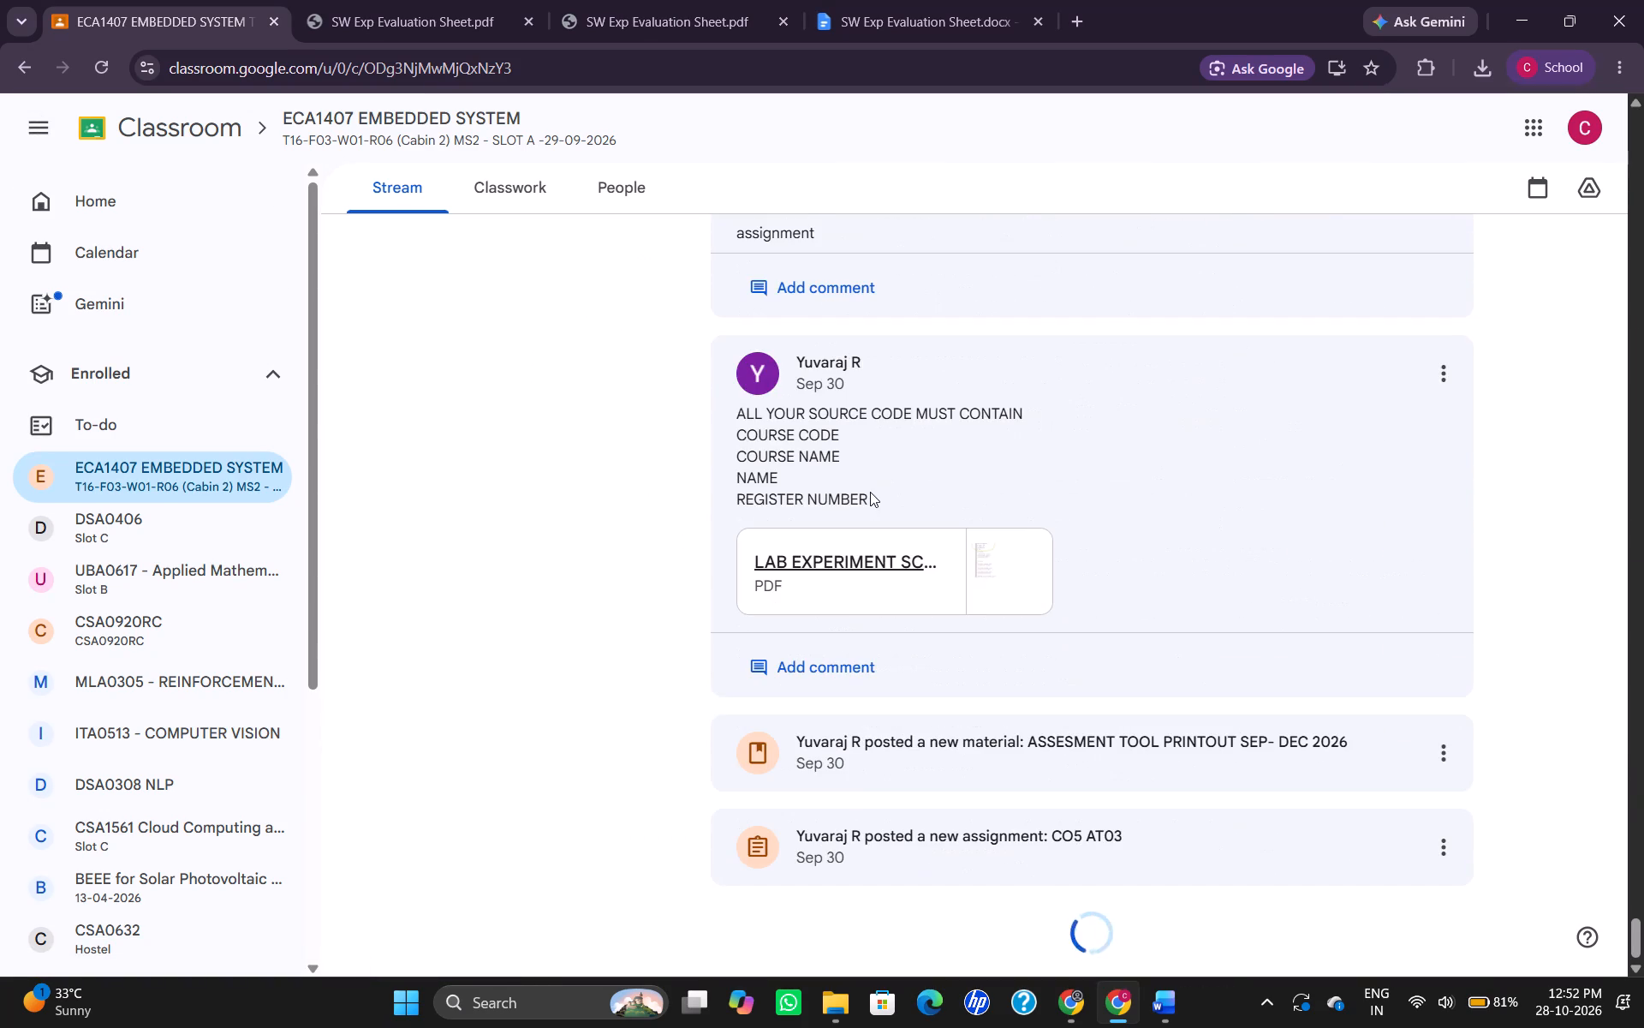
pyautogui.scroll(-9, 870, 492)
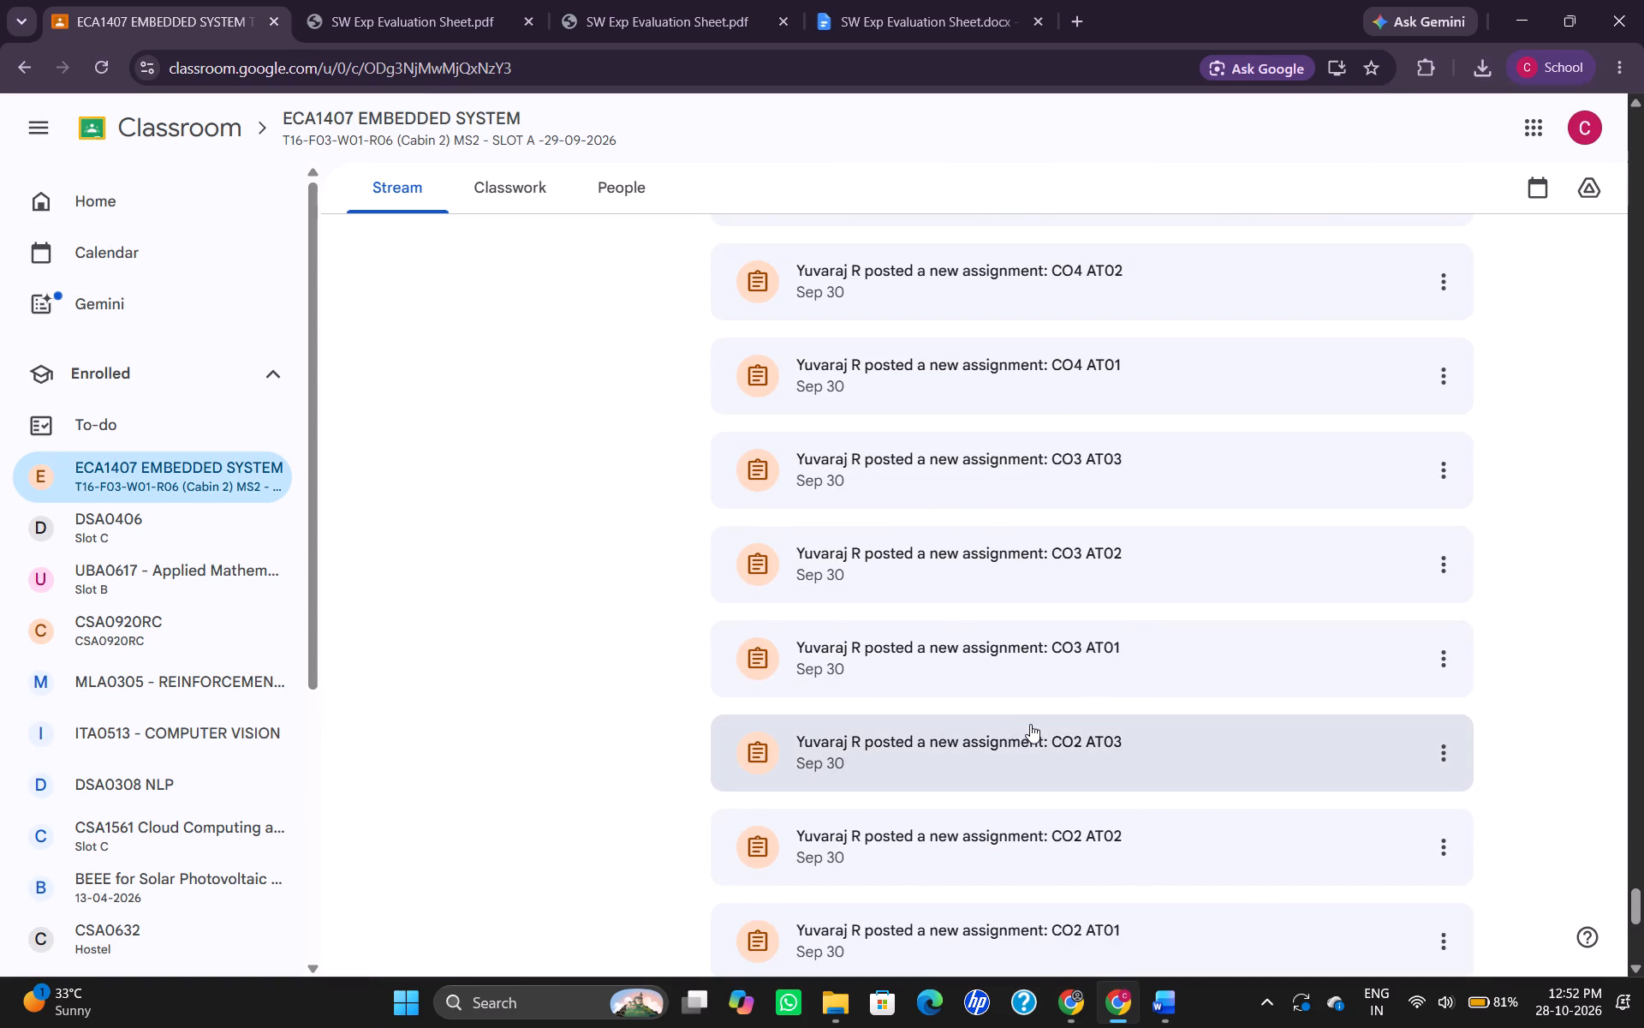
pyautogui.scroll(-19, 1030, 724)
pyautogui.scroll(-2, 1030, 724)
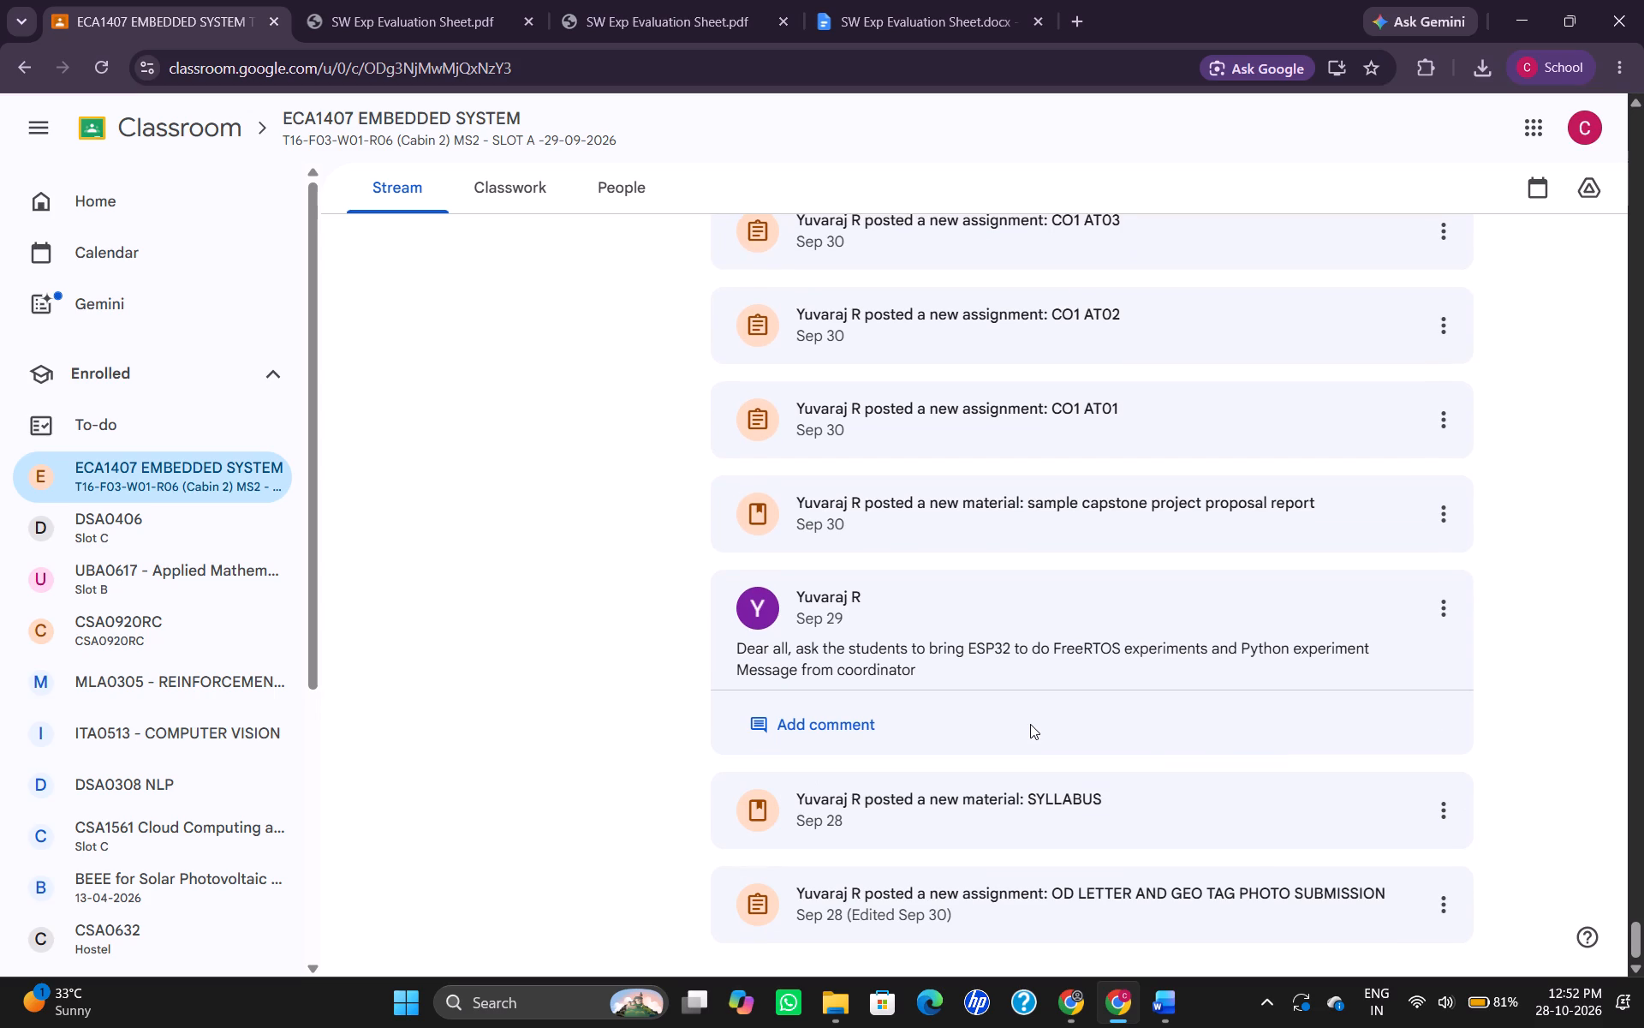
pyautogui.scroll(-7, 1030, 724)
pyautogui.scroll(3, 1030, 724)
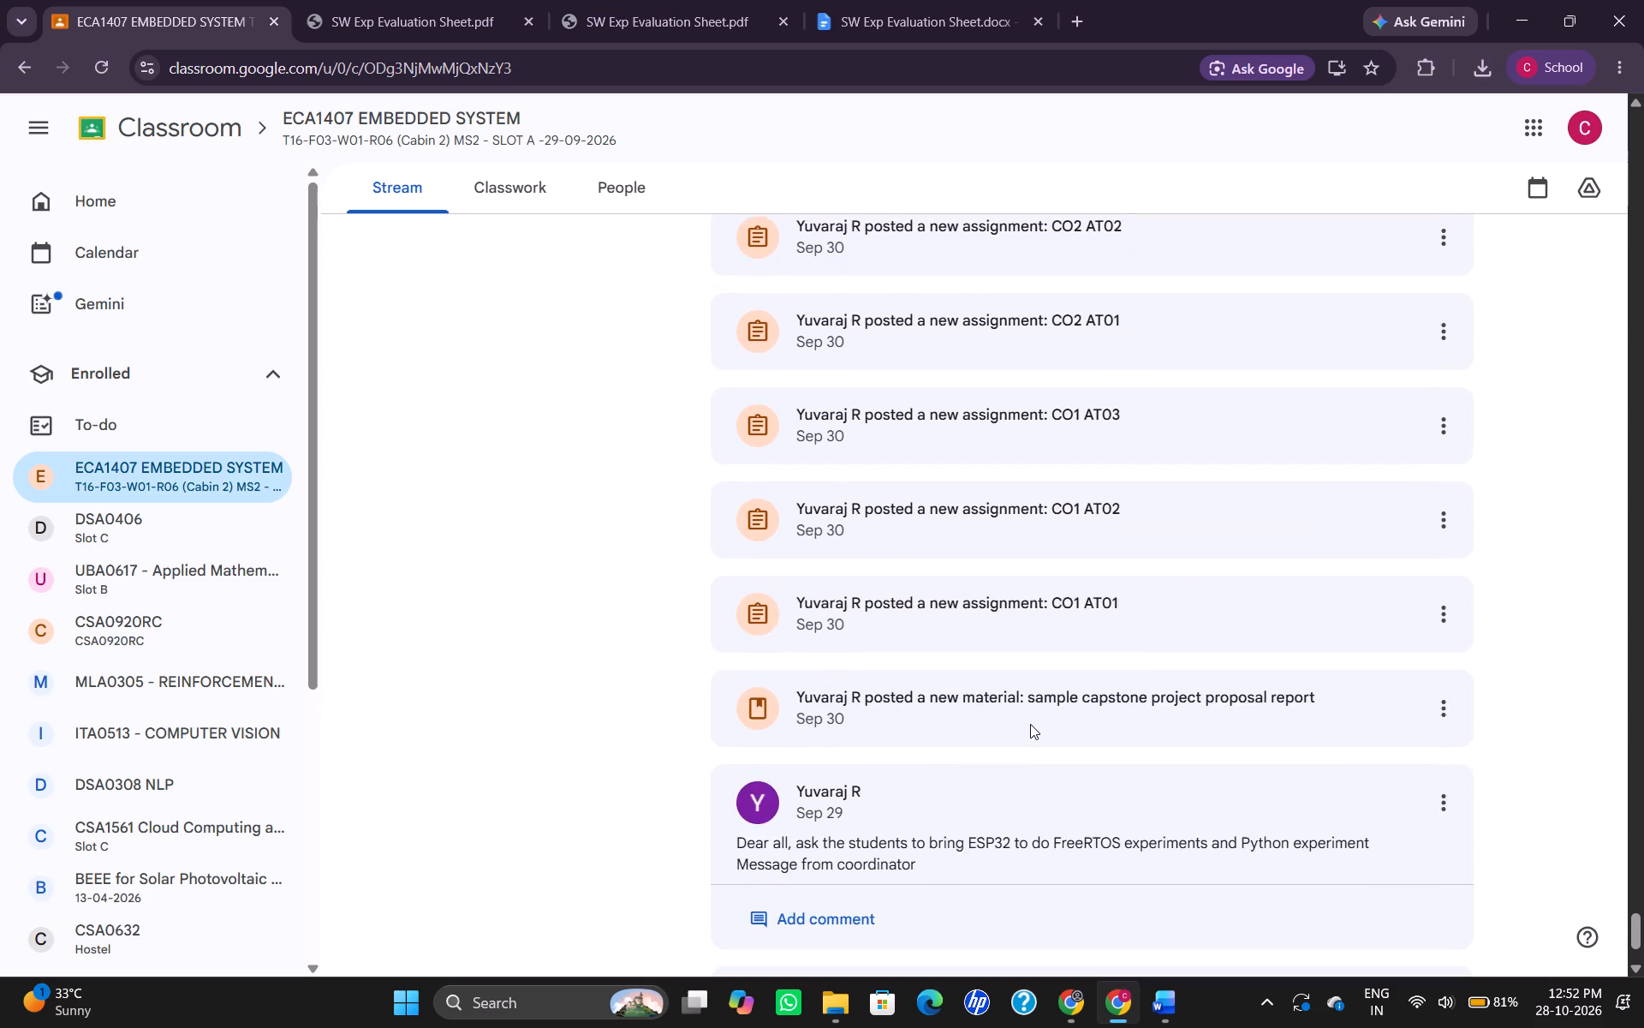
pyautogui.scroll(12, 1030, 724)
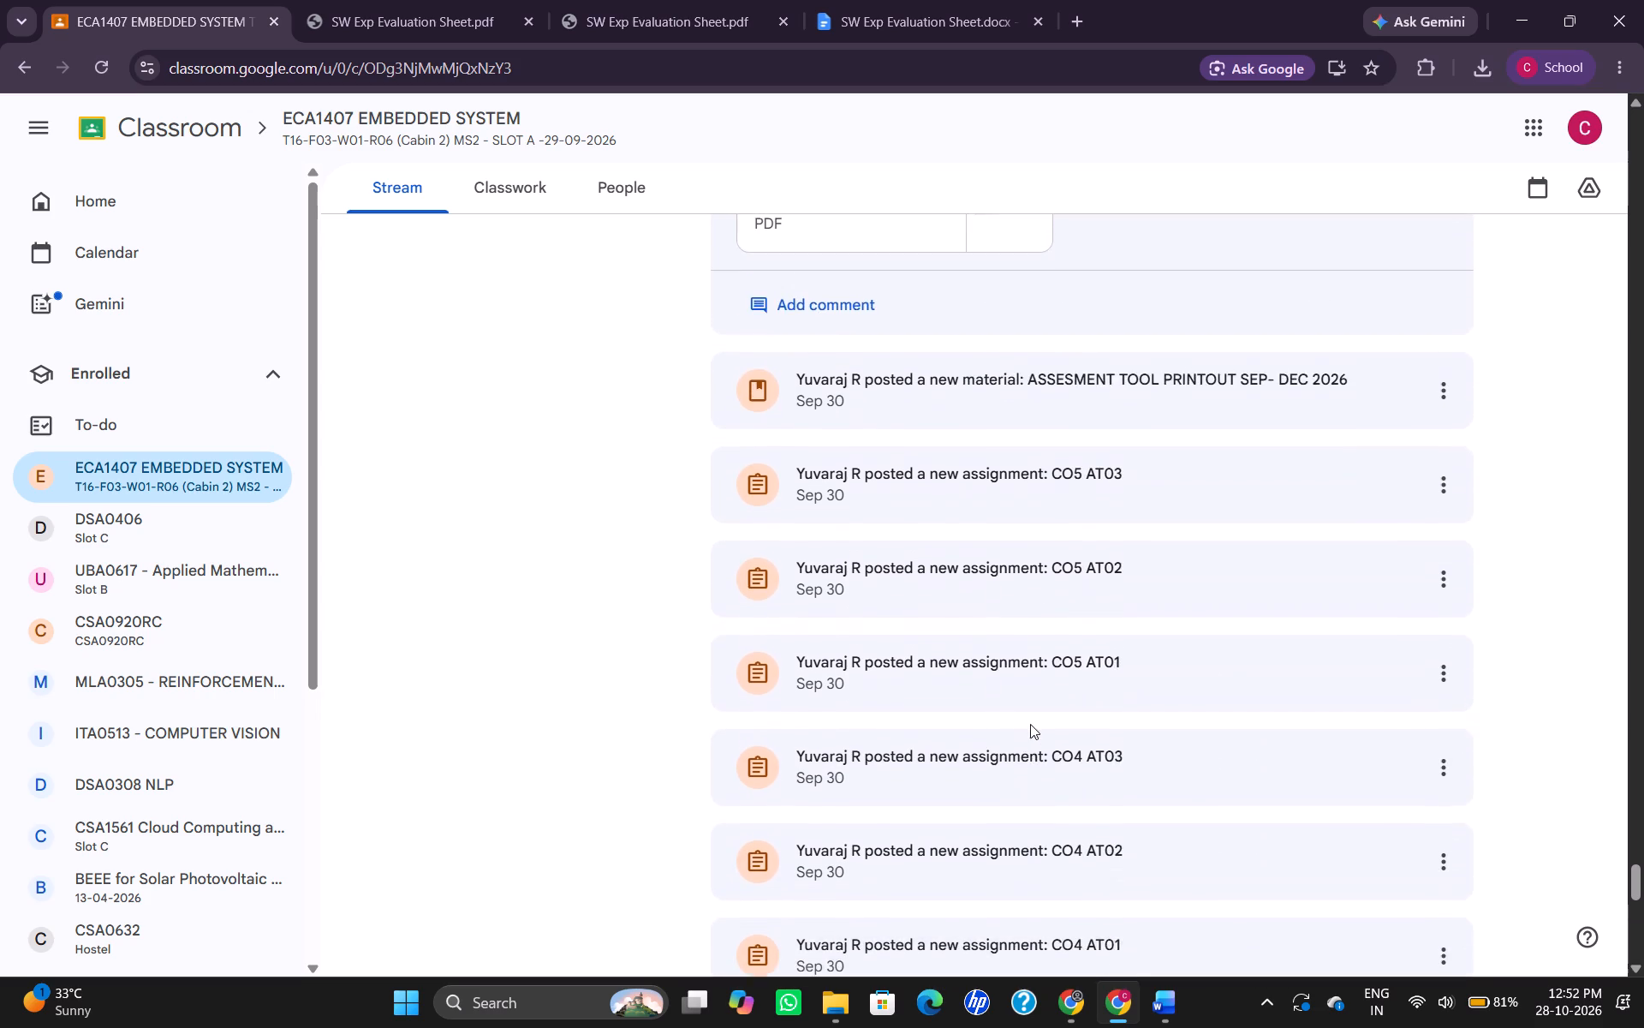
pyautogui.scroll(4, 1030, 724)
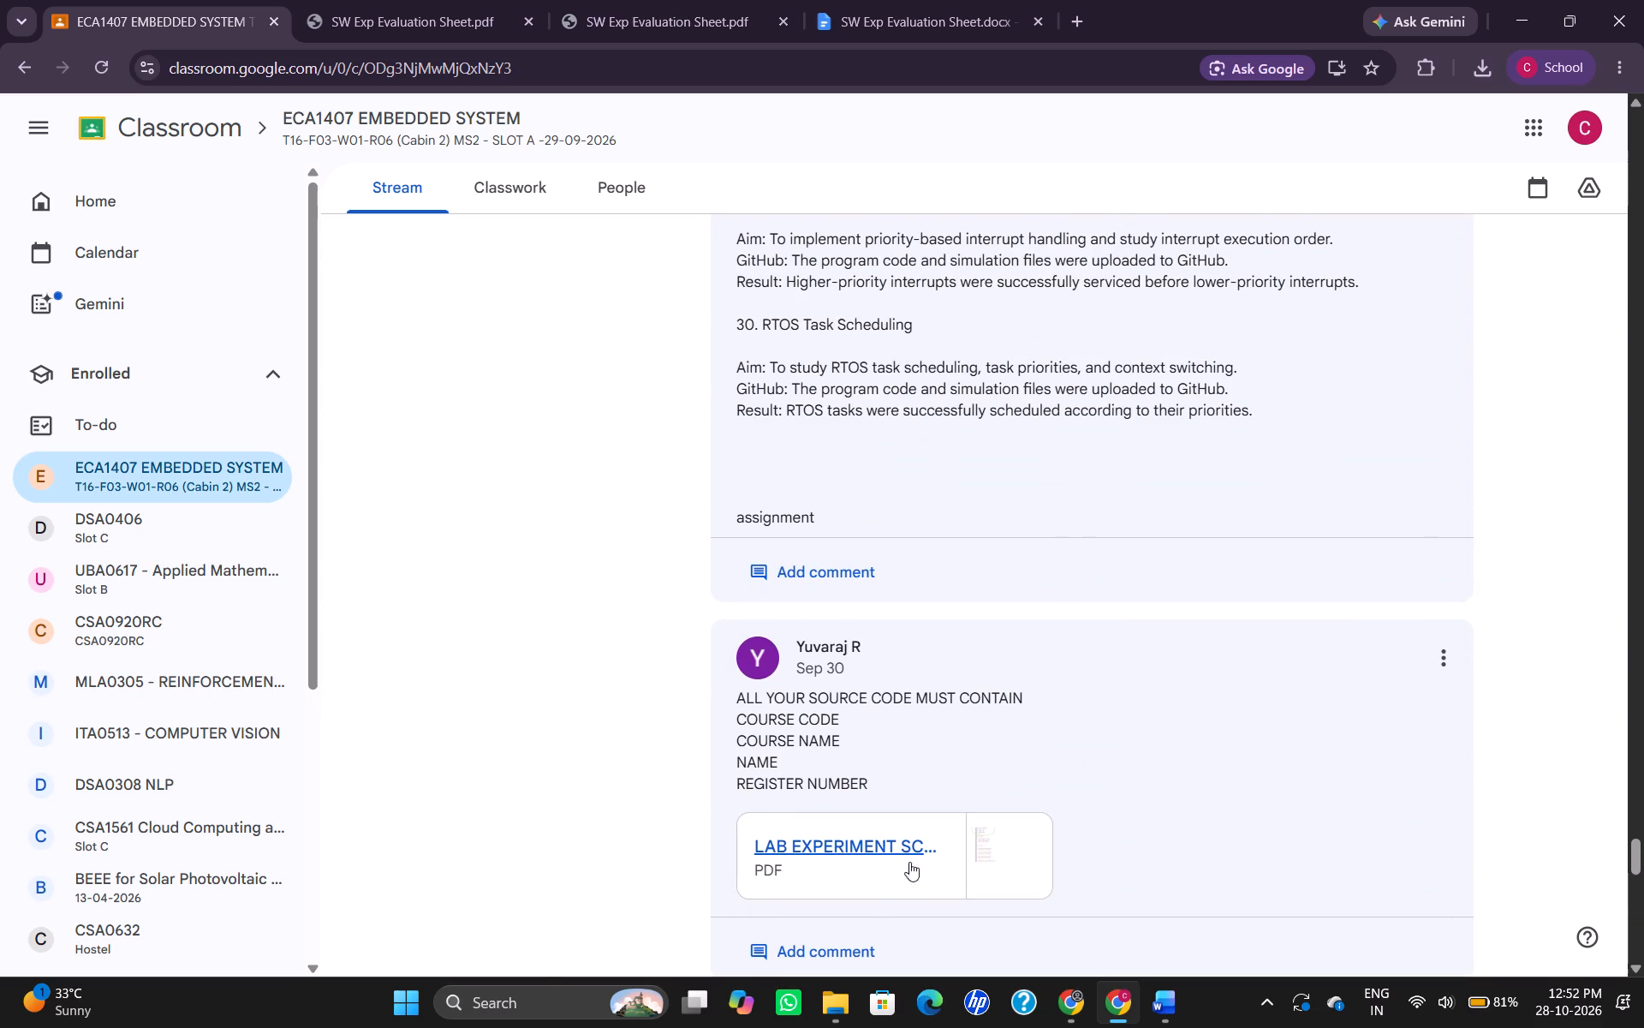
# View the LAB EXPERIMENT SCREENSHOT DETAILS PDF attached to the source code post and close it.
pyautogui.click(914, 852)
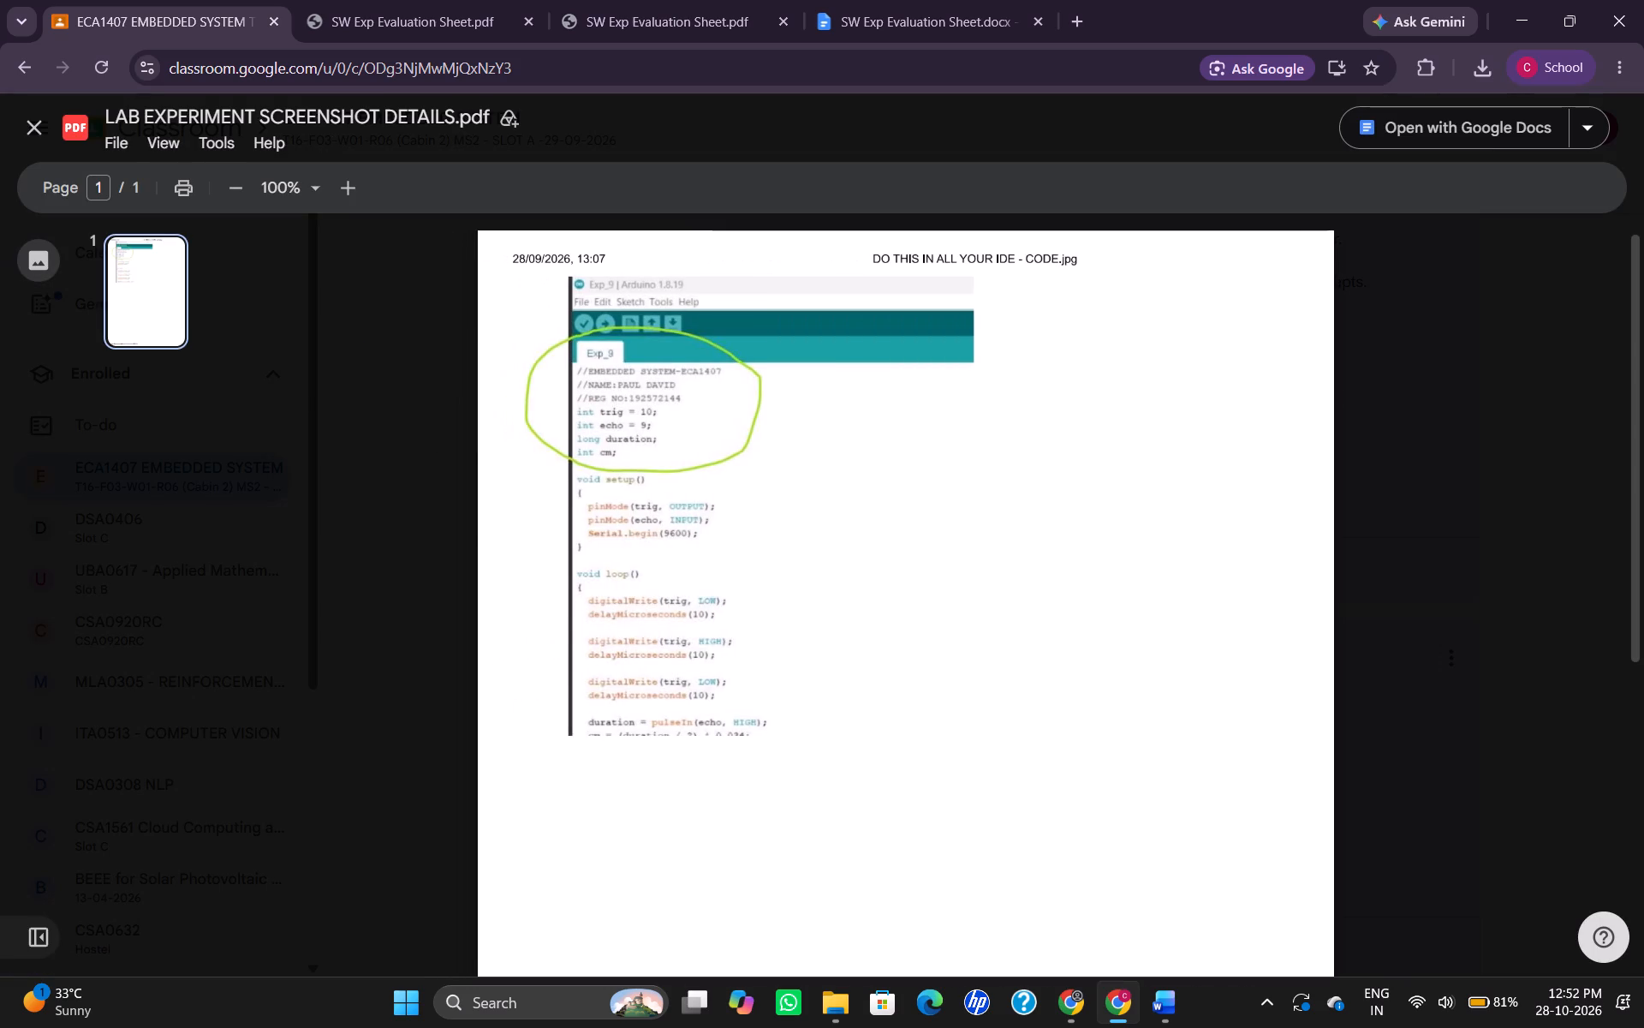
pyautogui.click(34, 119)
# Look back through the ECA1407 EMBEDDED SYSTEM stream, from the source code post up to the newest posts, for the name of experiment 1.
pyautogui.scroll(2, 877, 500)
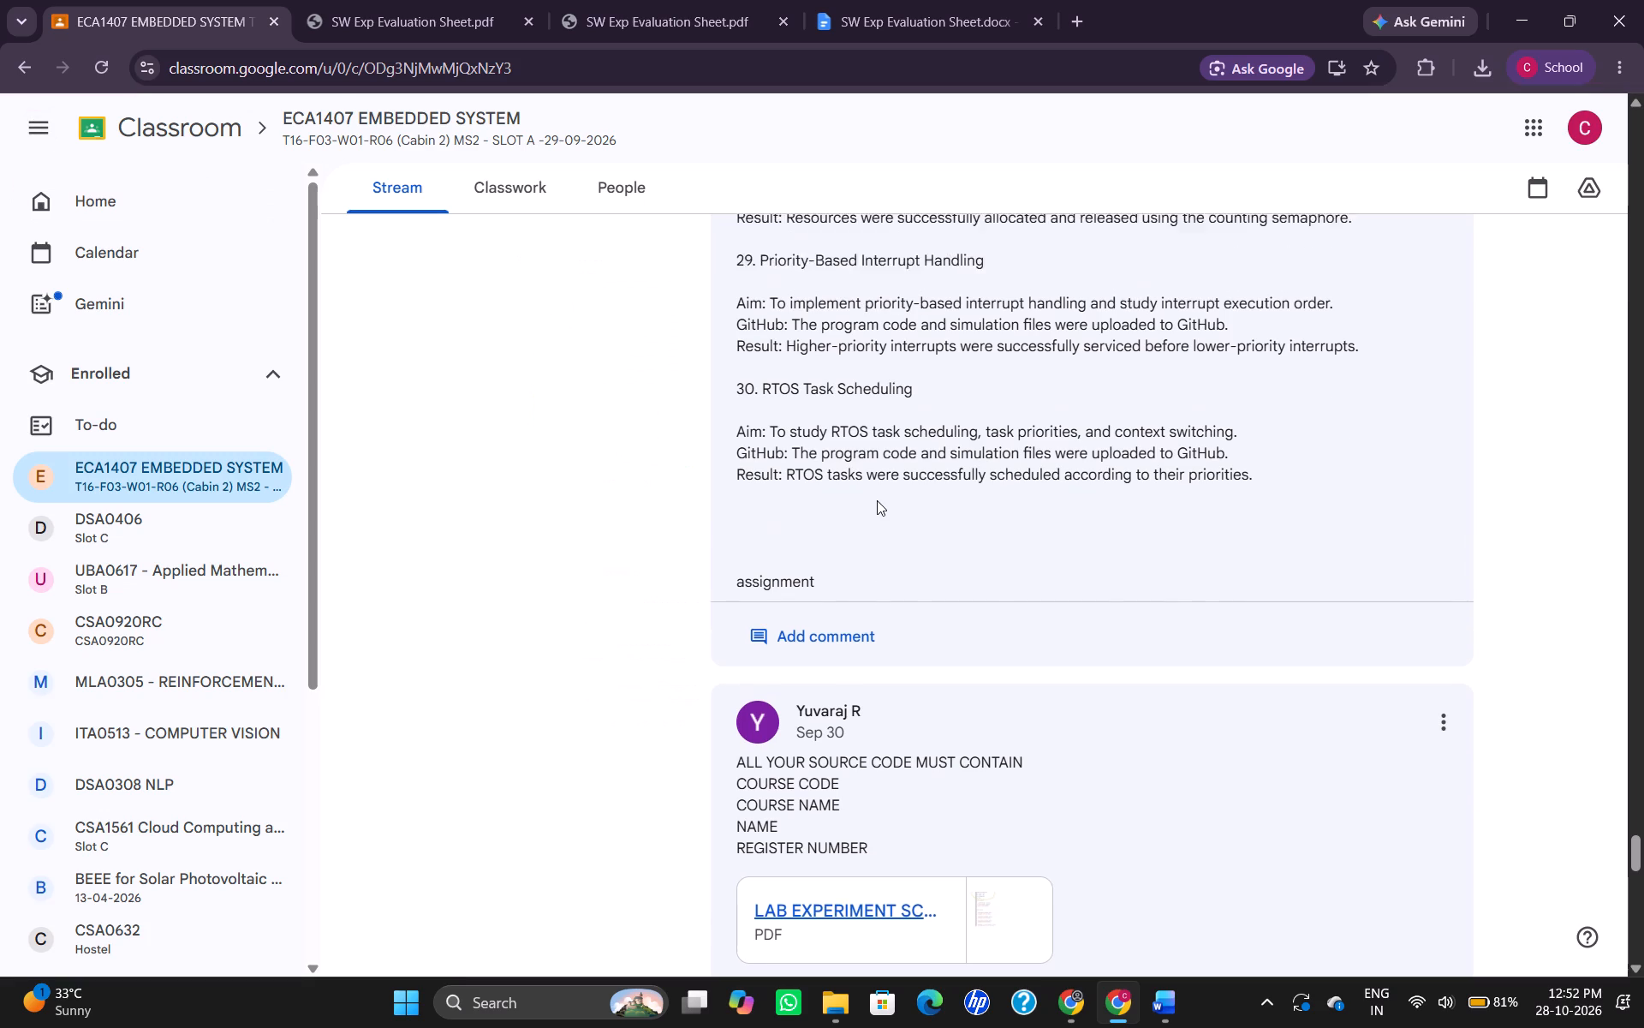
pyautogui.scroll(13, 877, 500)
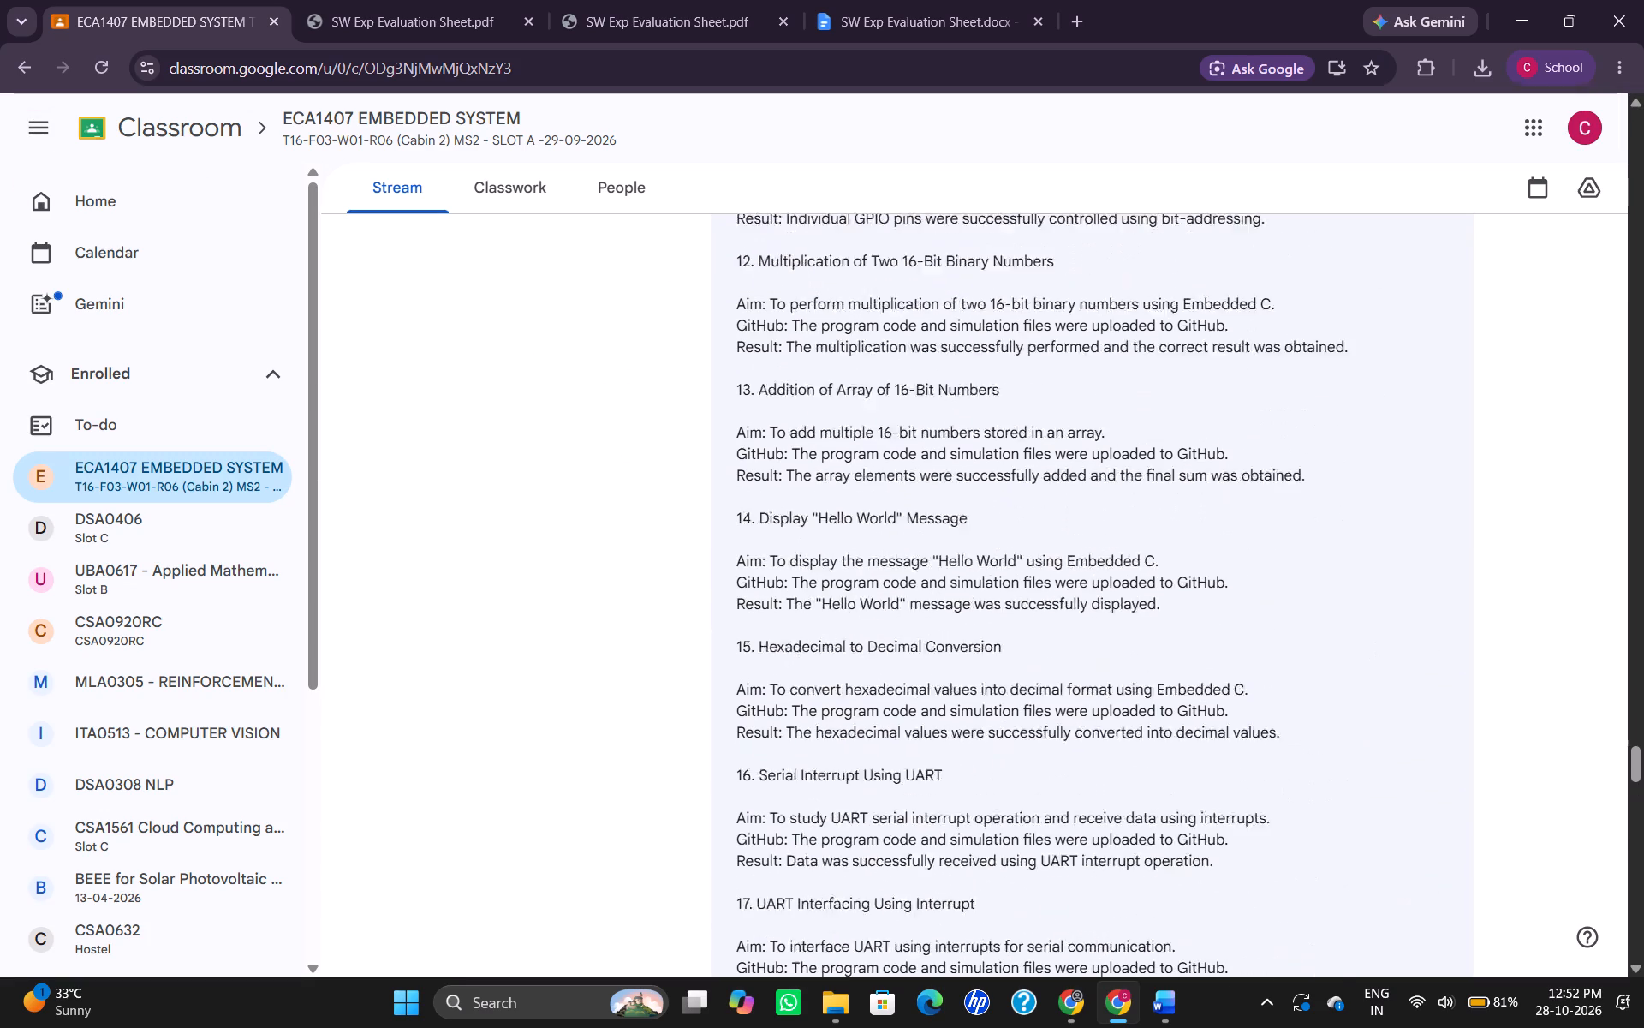
pyautogui.scroll(9, 877, 500)
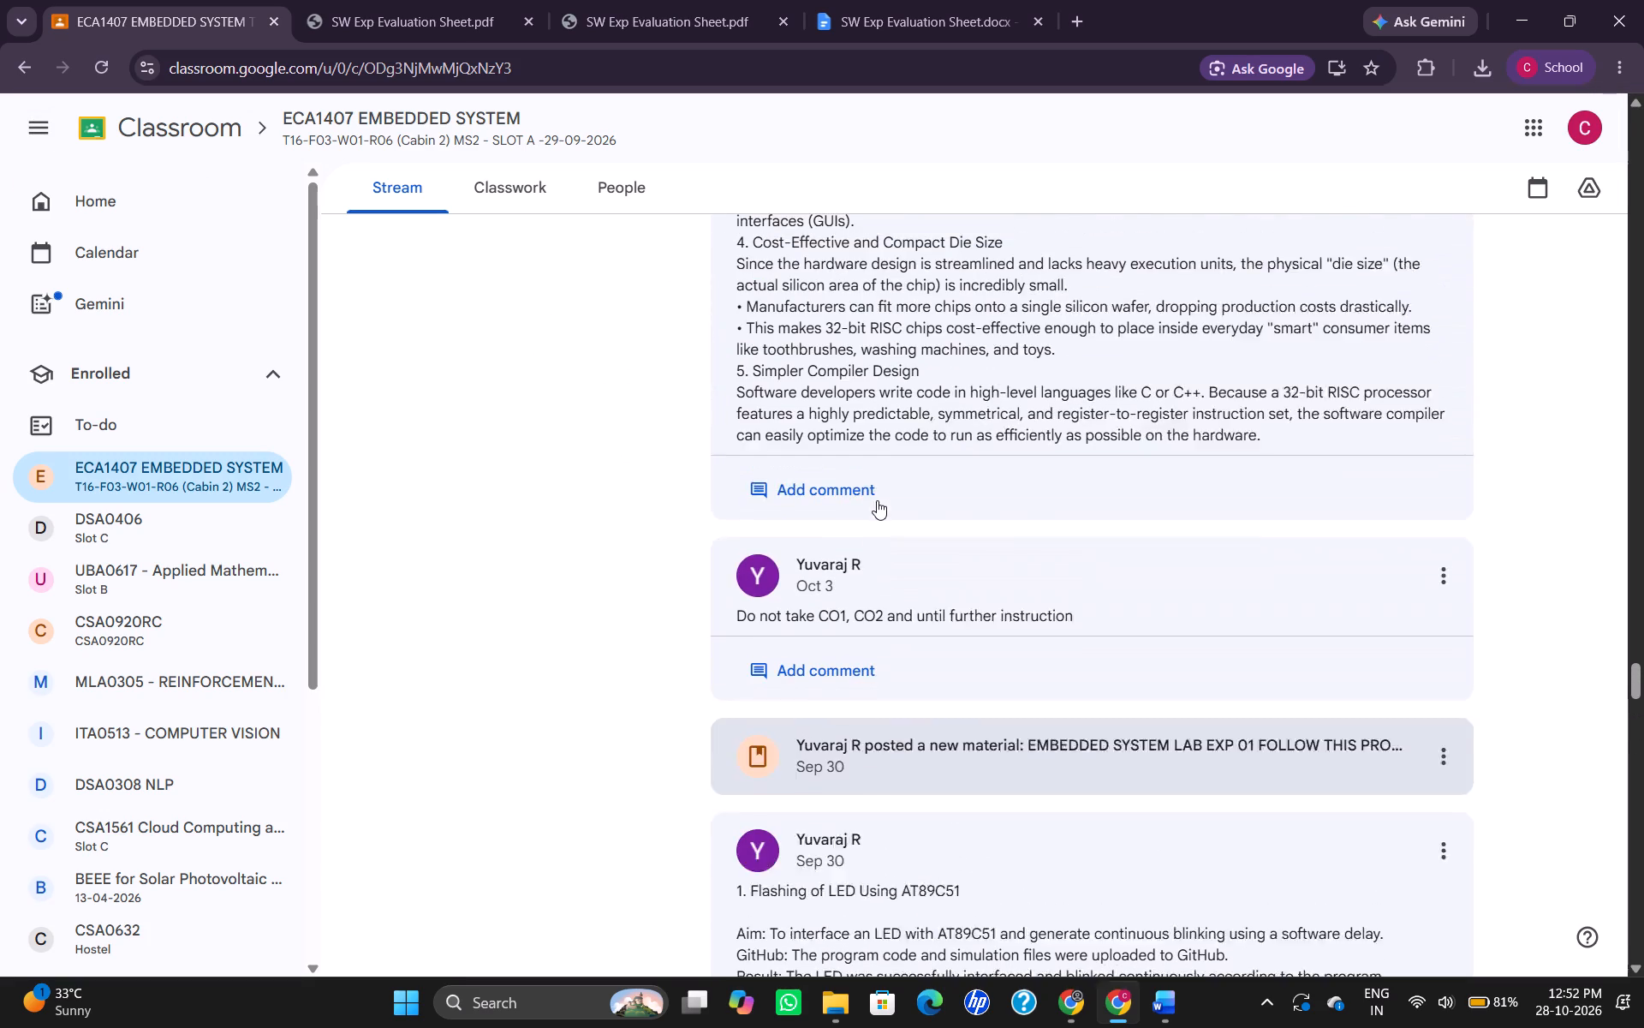
pyautogui.scroll(10, 877, 500)
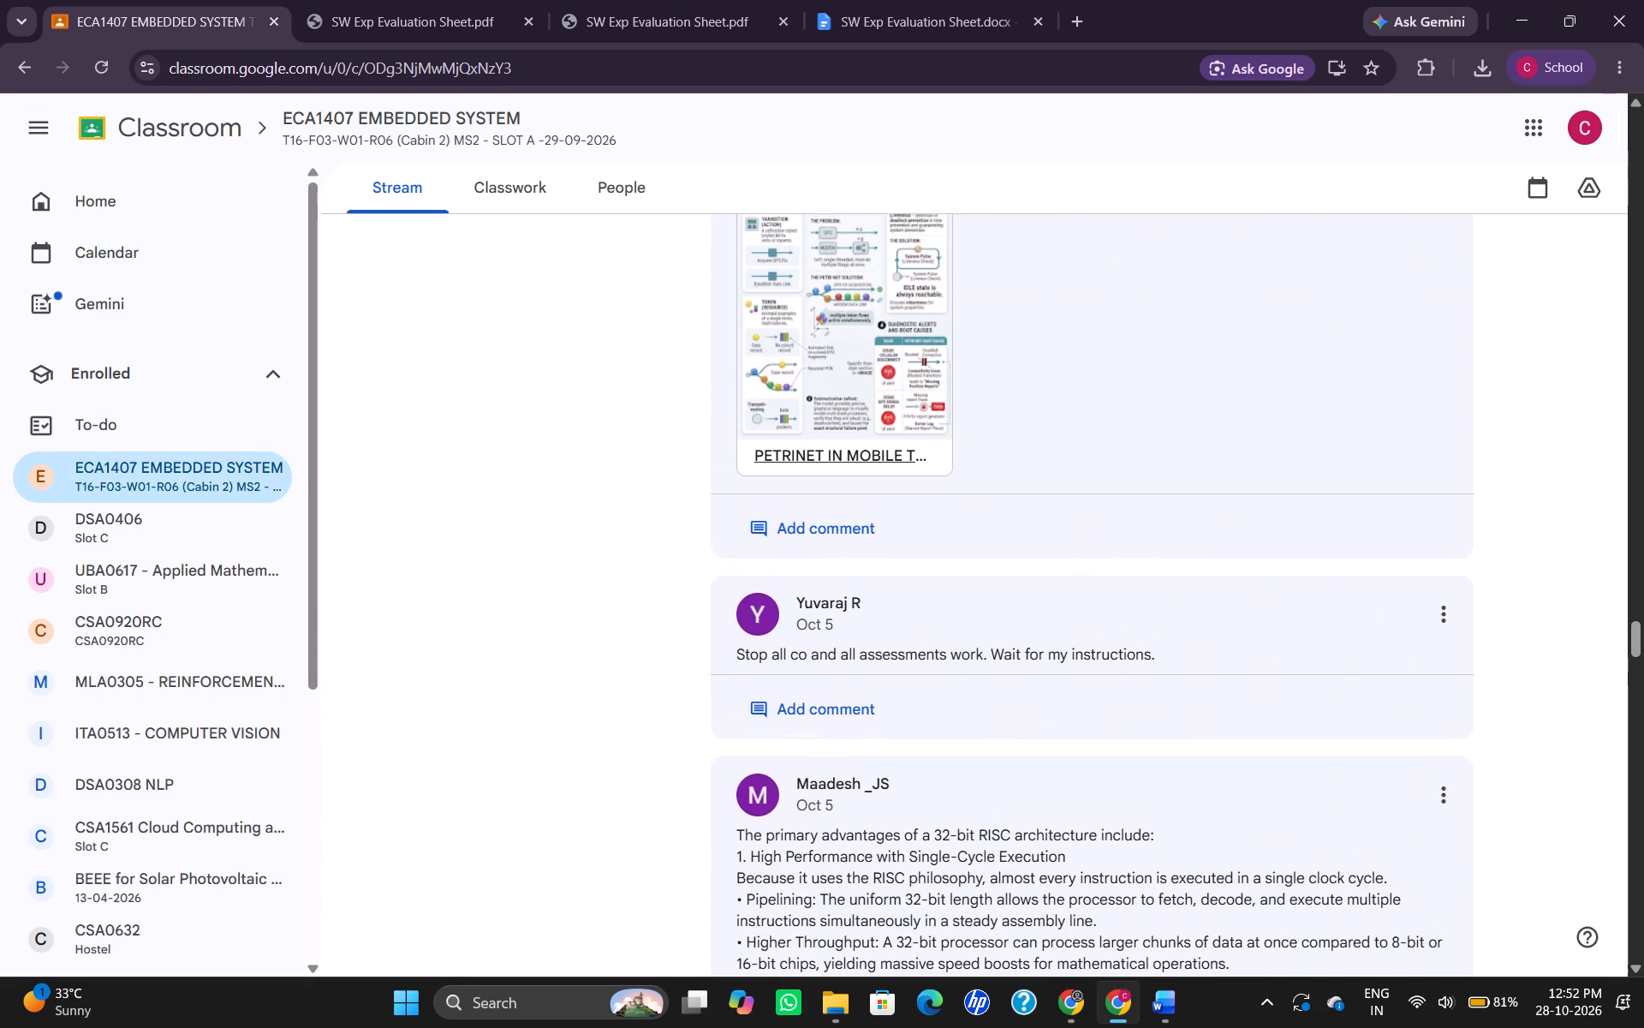
pyautogui.scroll(11, 877, 500)
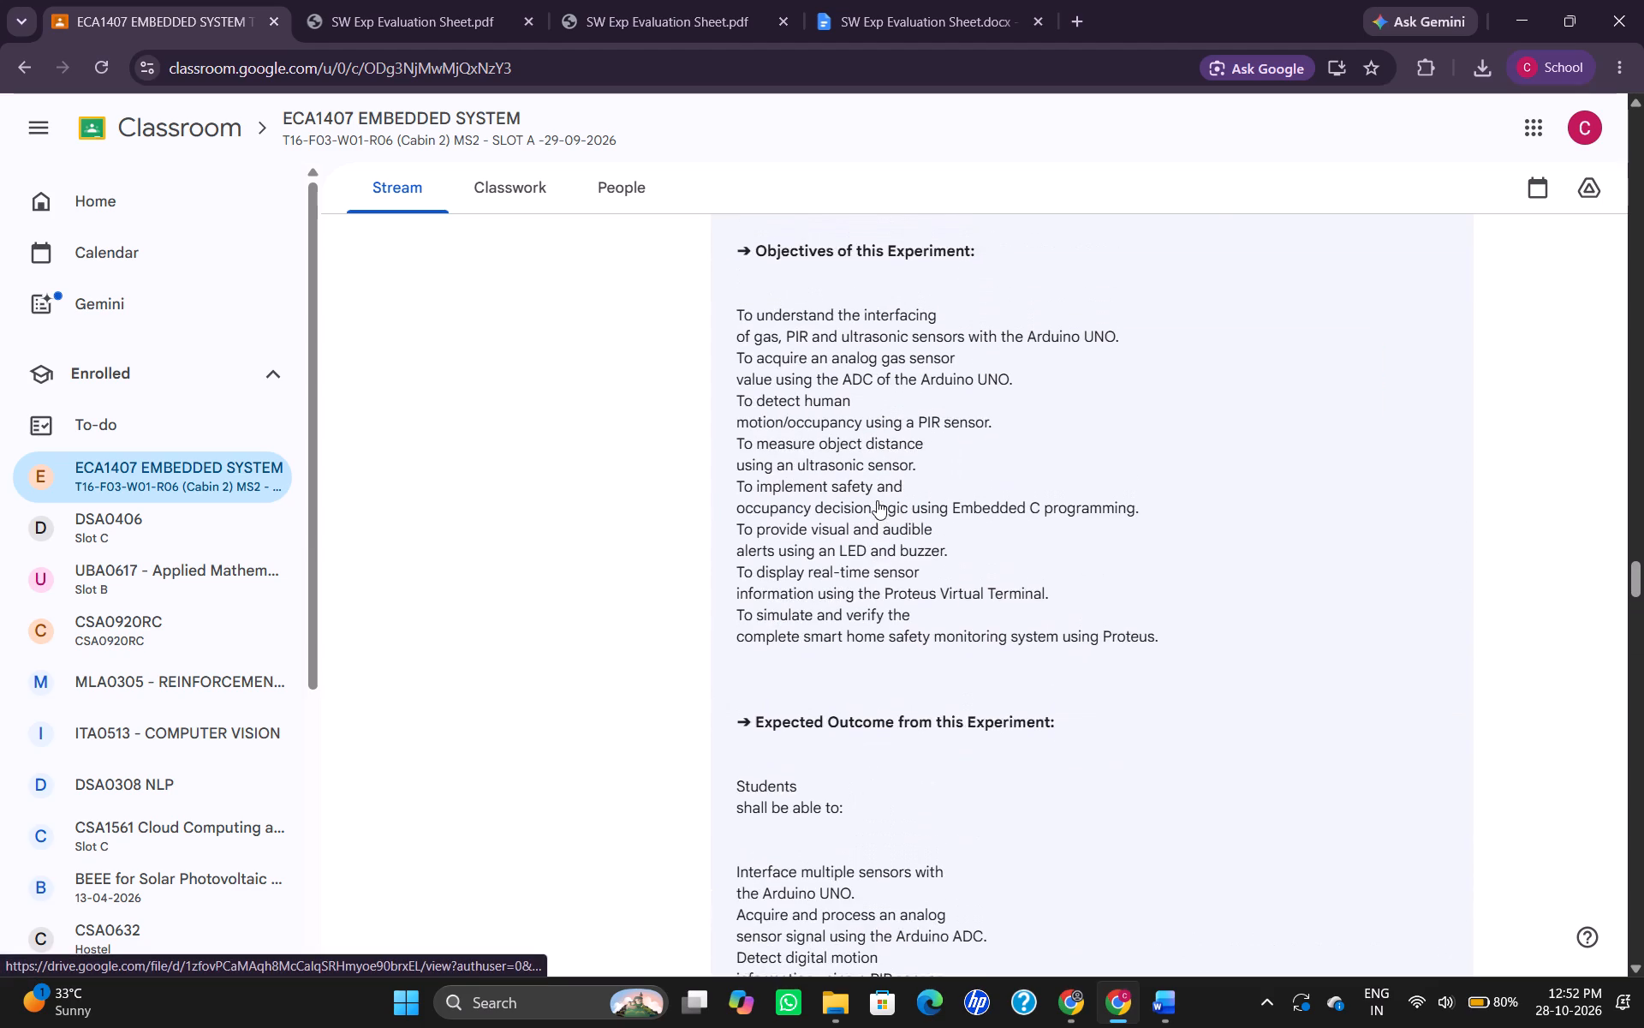
pyautogui.scroll(5, 877, 500)
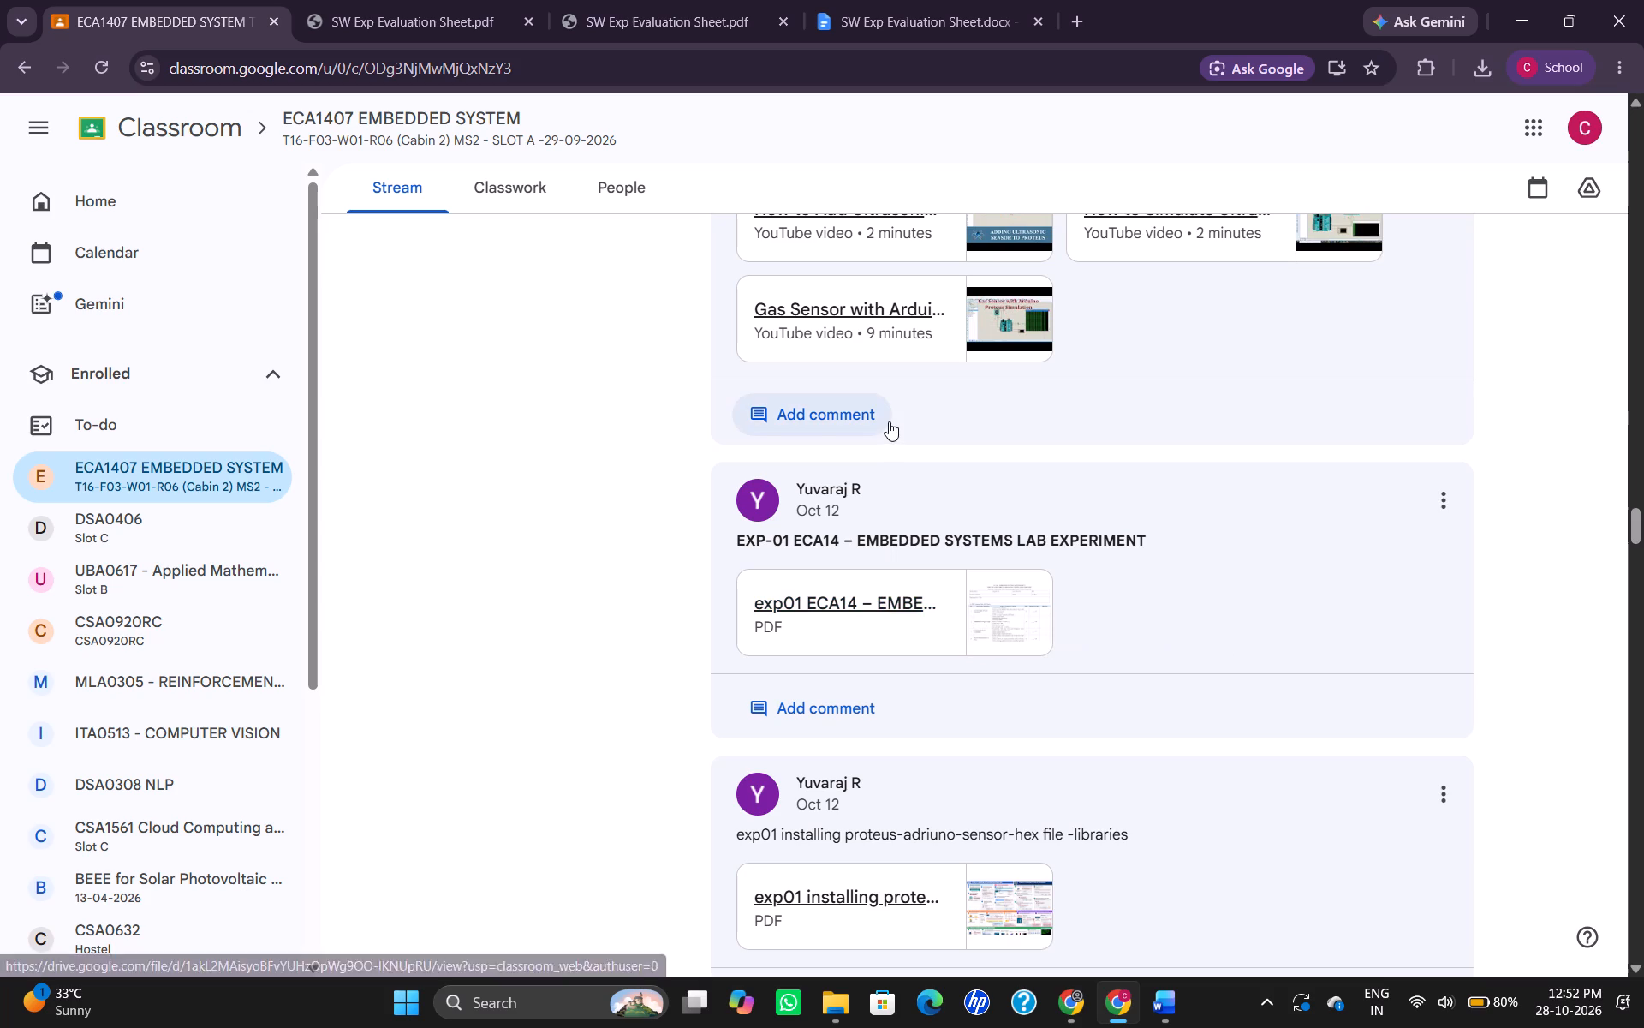
pyautogui.scroll(8, 889, 421)
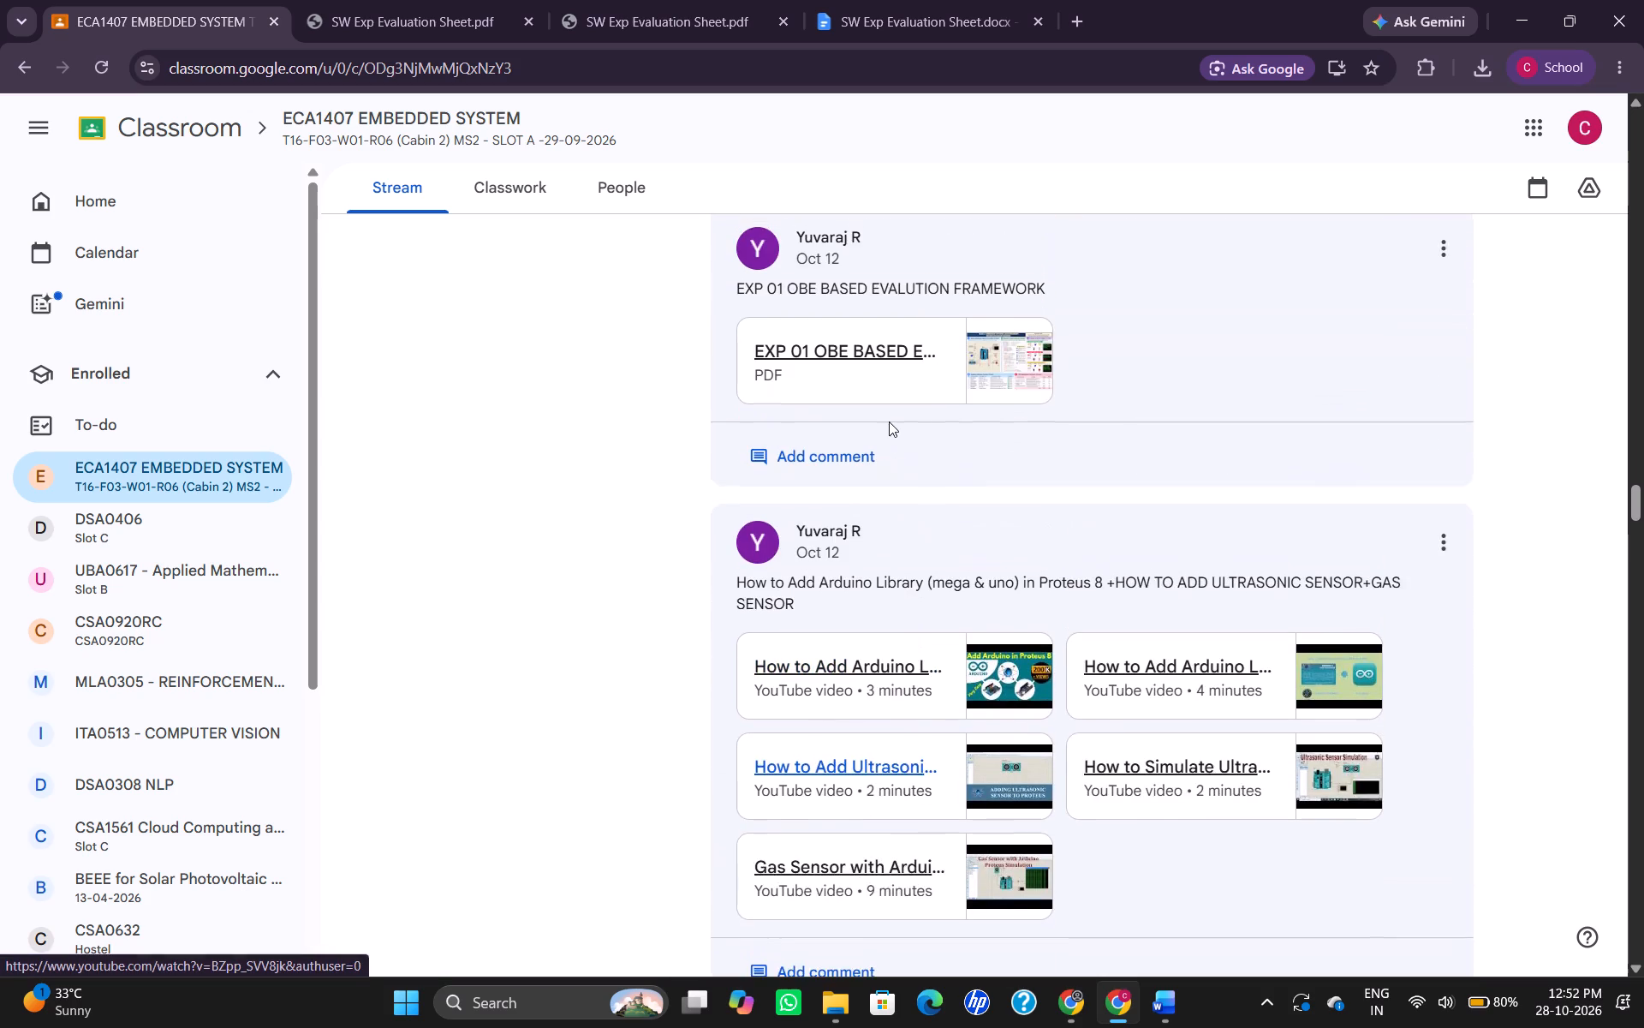
pyautogui.scroll(11, 889, 421)
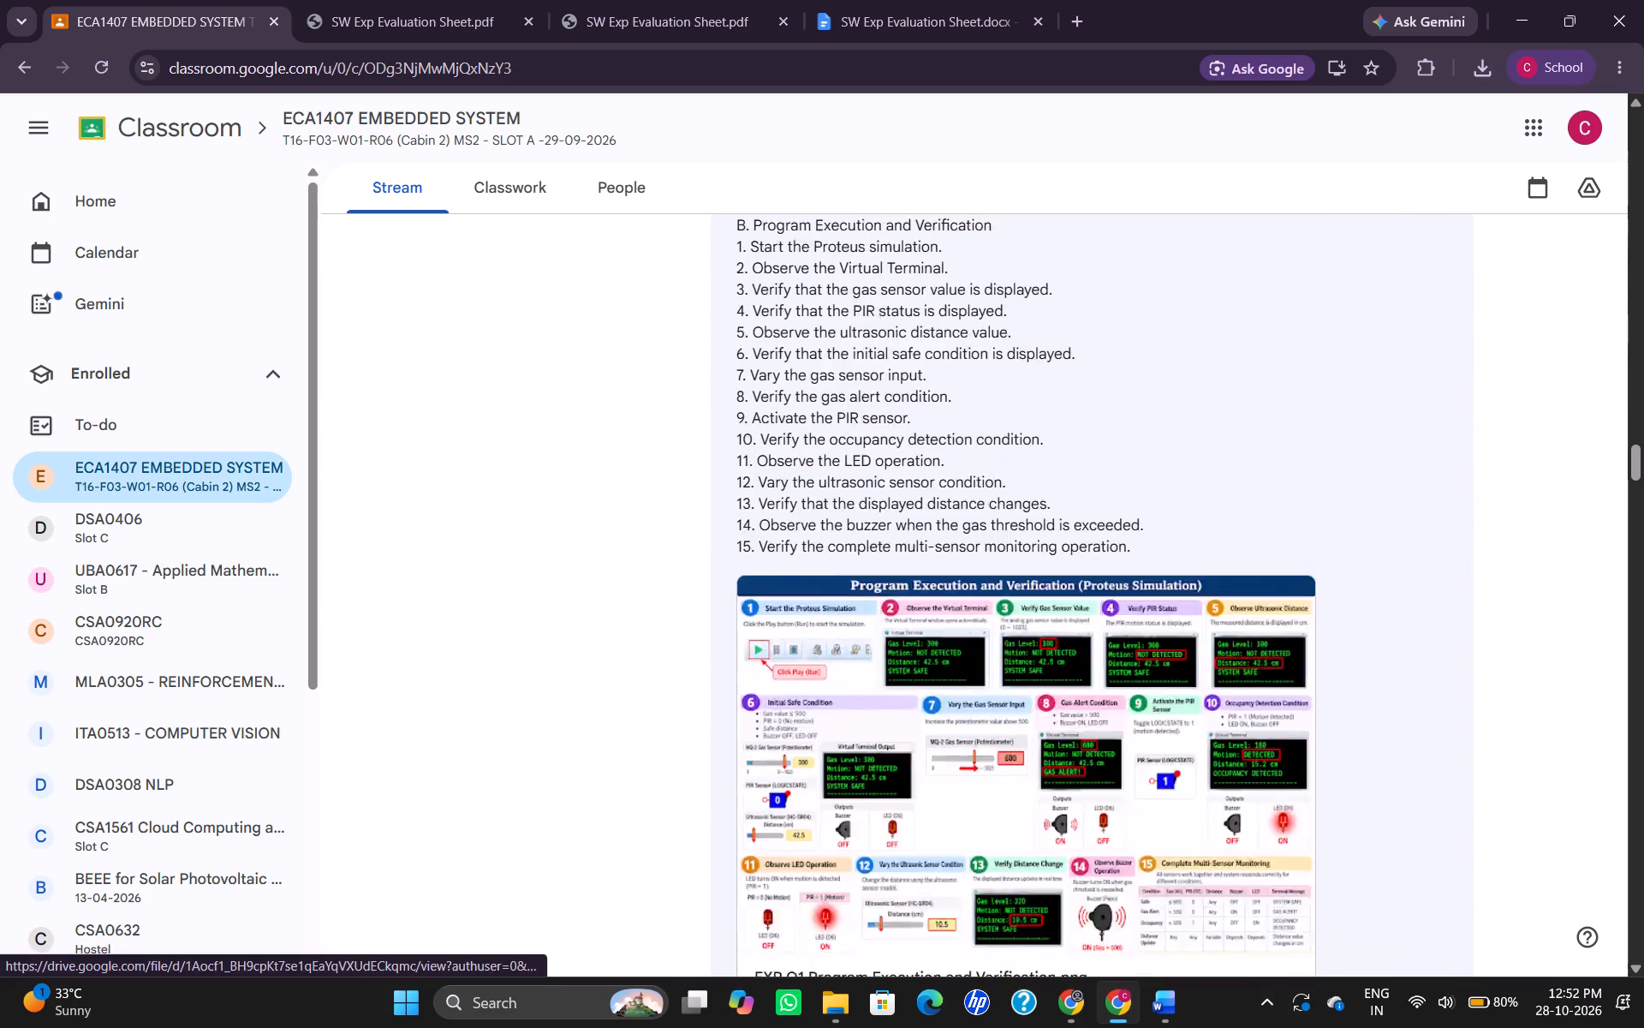
pyautogui.scroll(6, 889, 421)
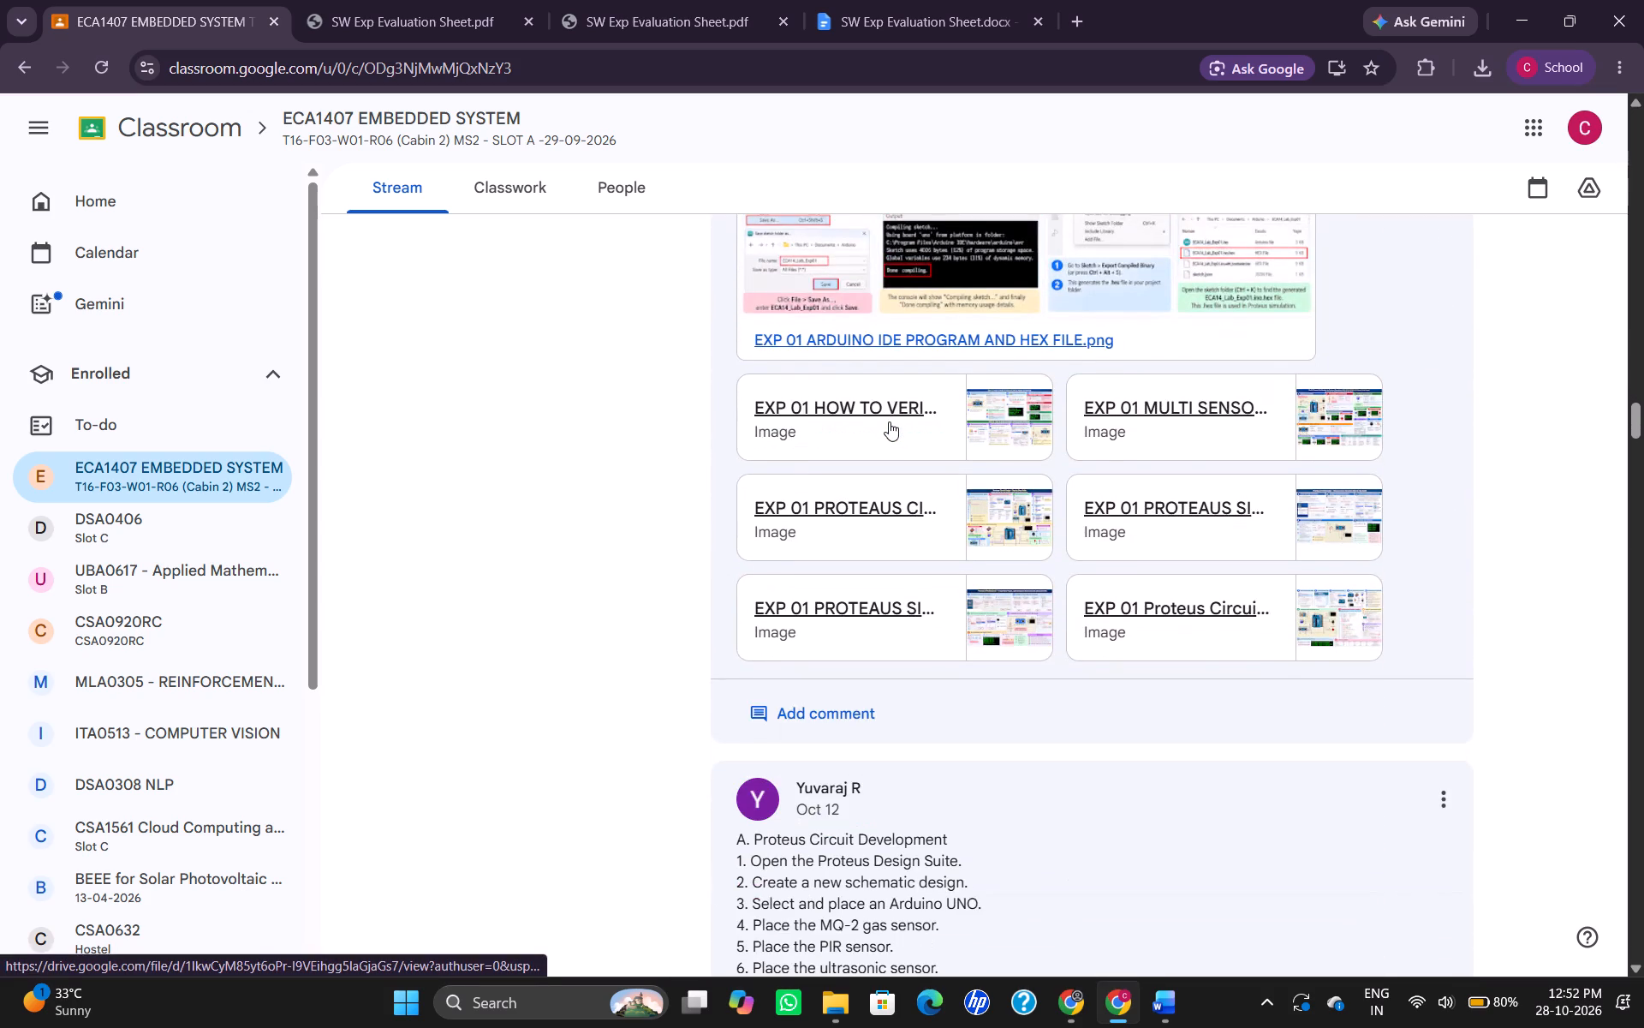
pyautogui.scroll(8, 889, 421)
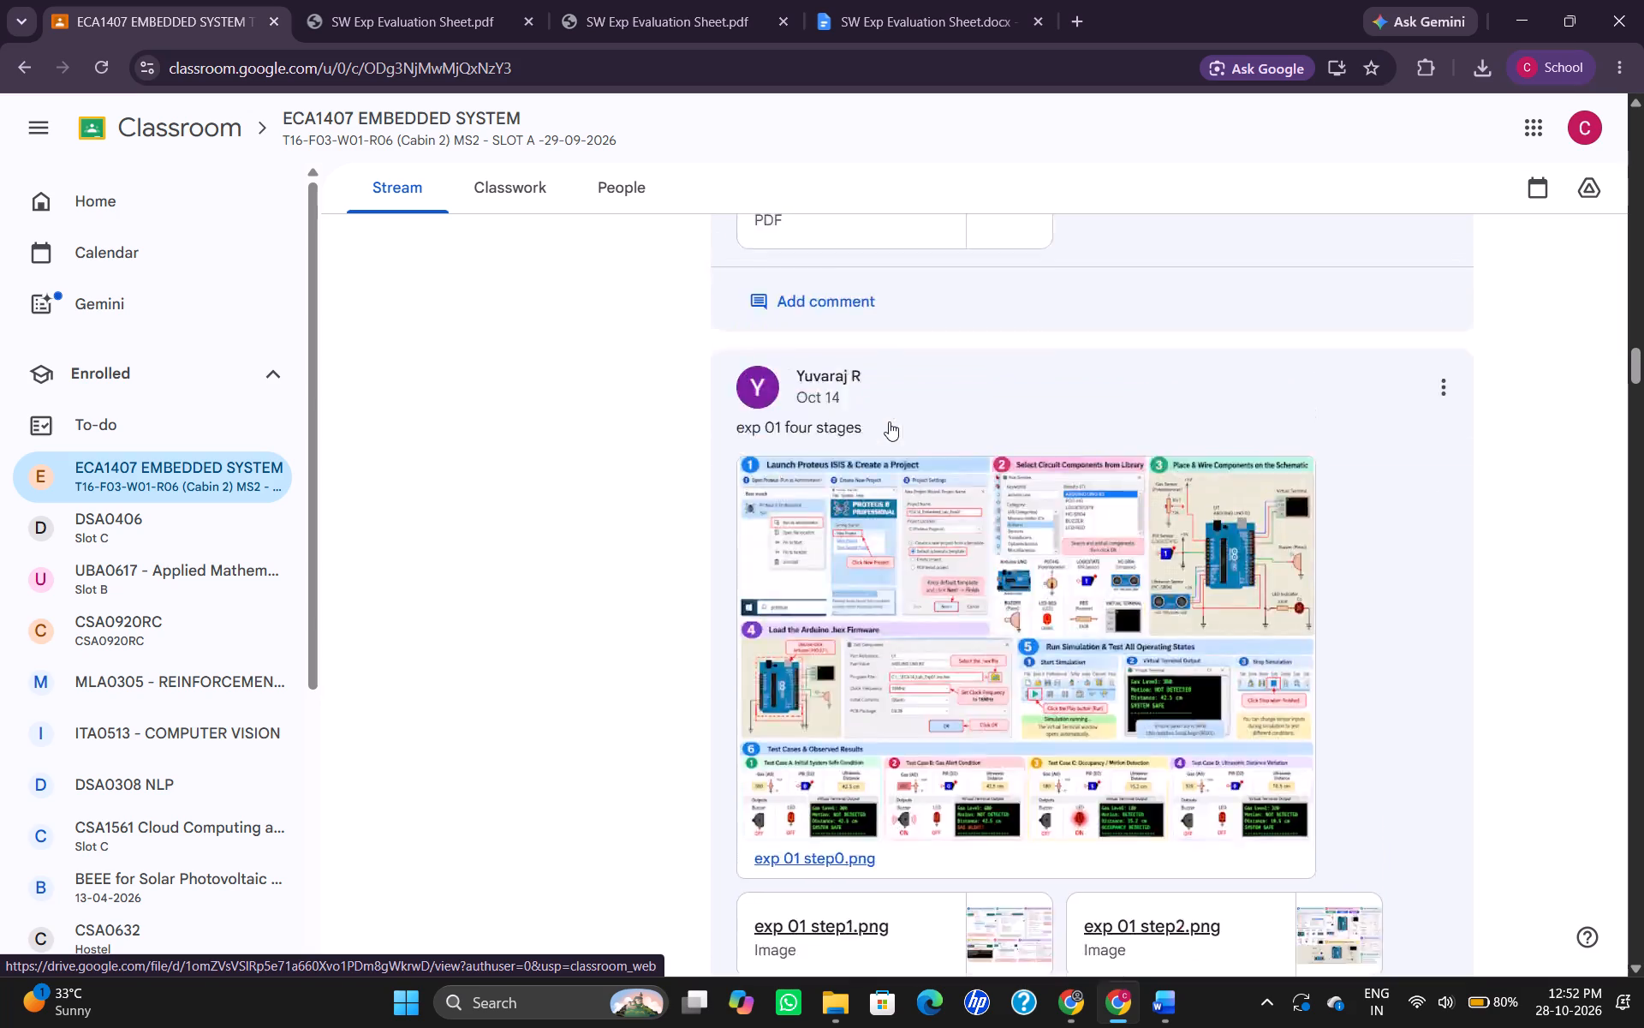
pyautogui.scroll(17, 889, 421)
pyautogui.scroll(7, 889, 421)
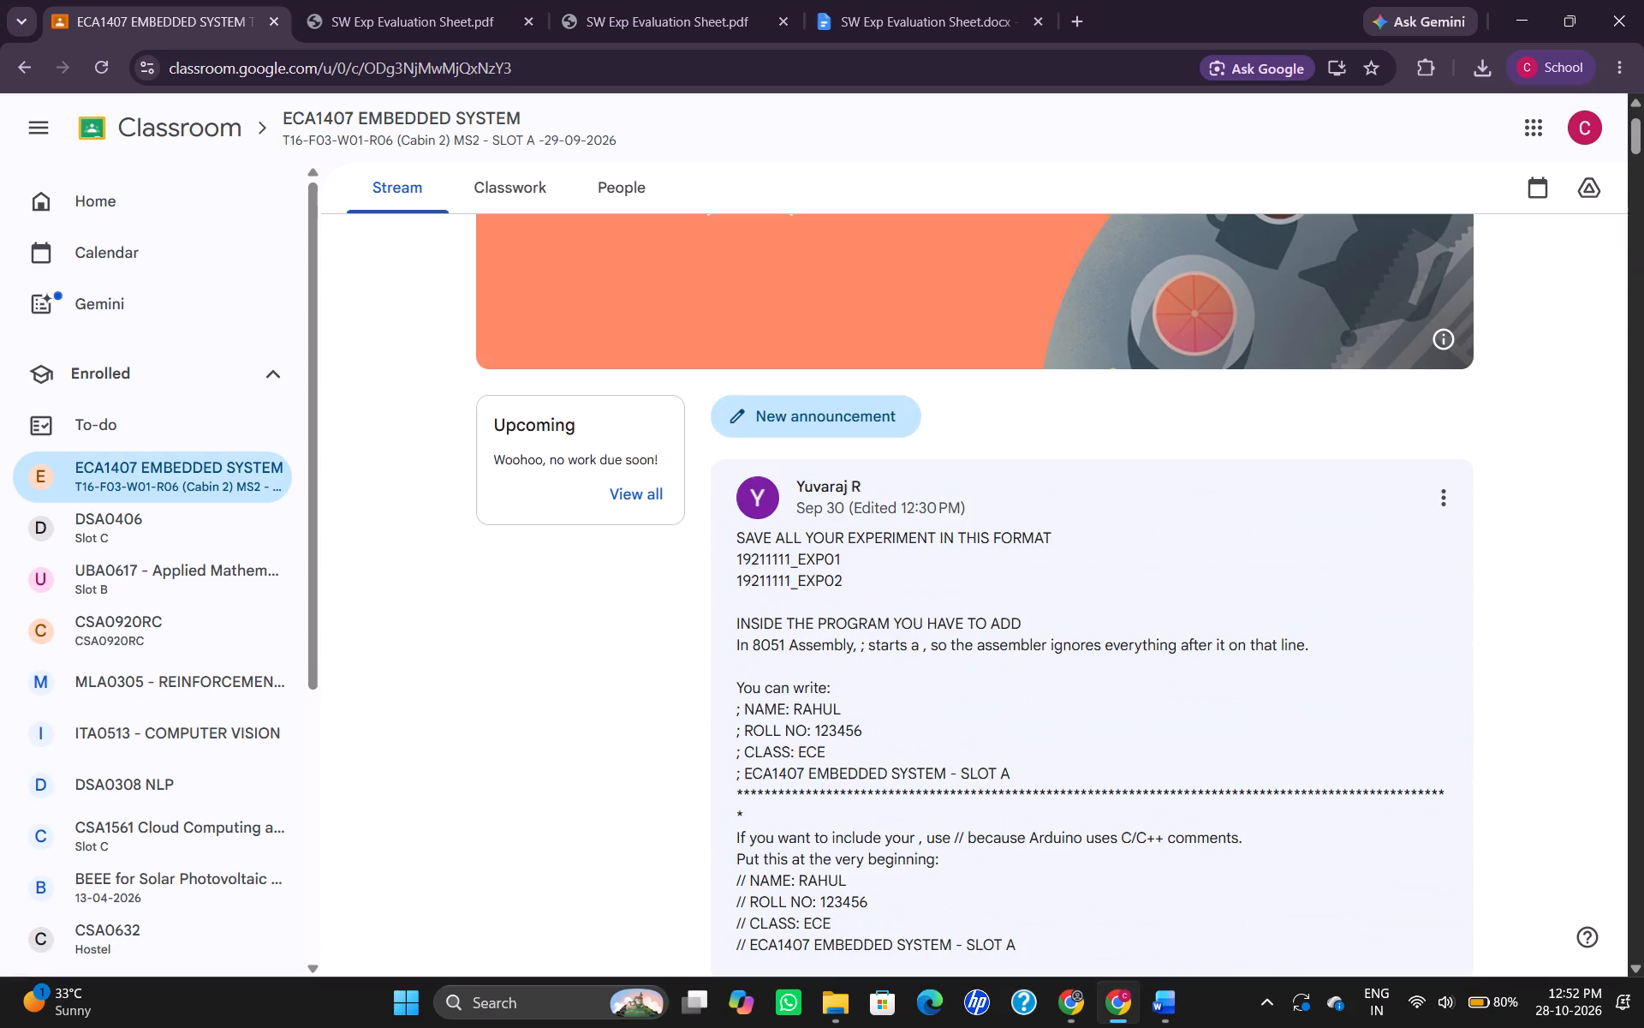
pyautogui.scroll(-10, 889, 421)
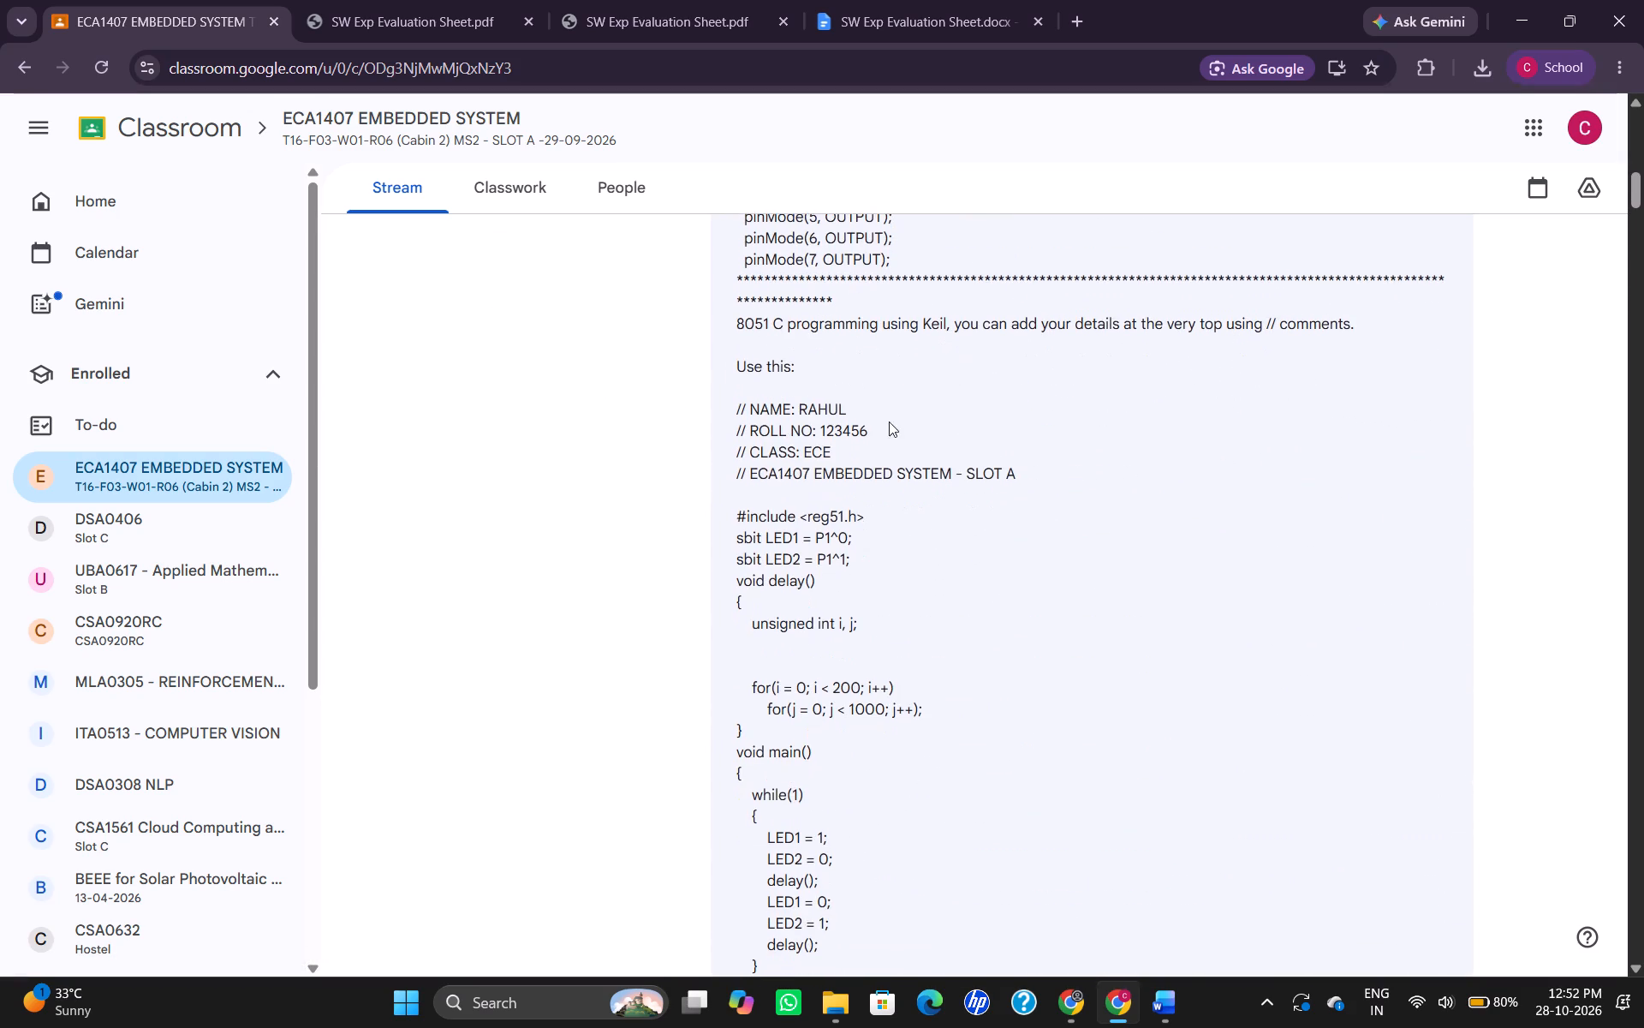
pyautogui.scroll(-2, 889, 421)
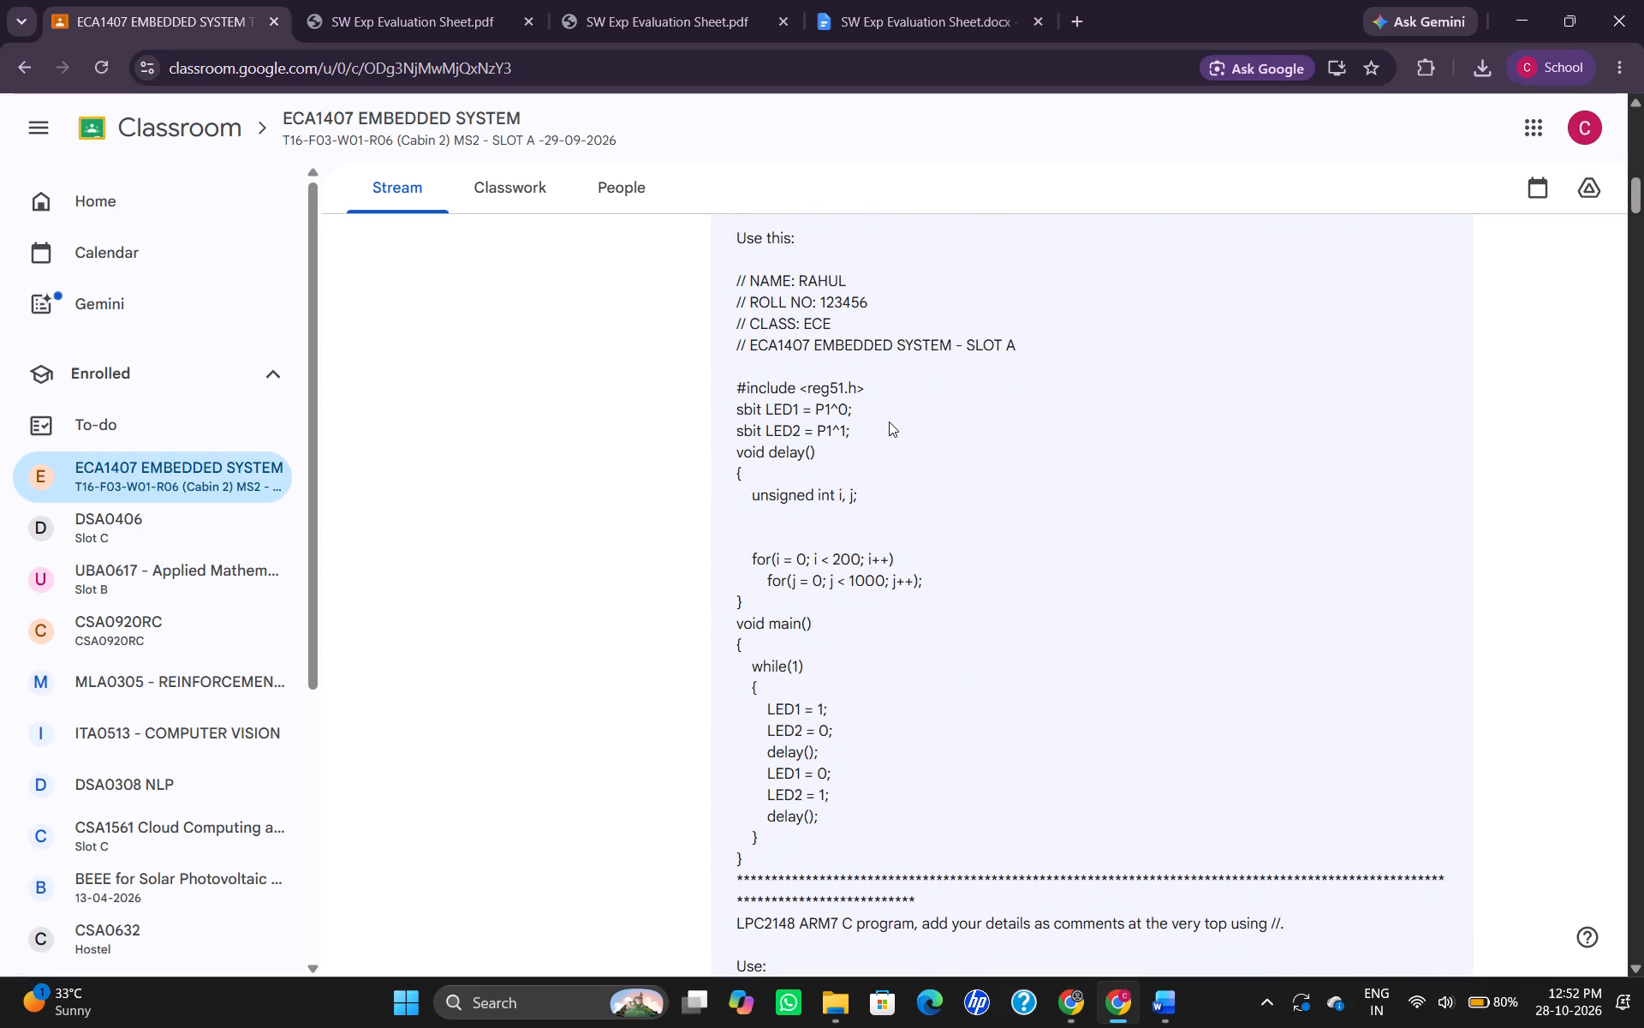
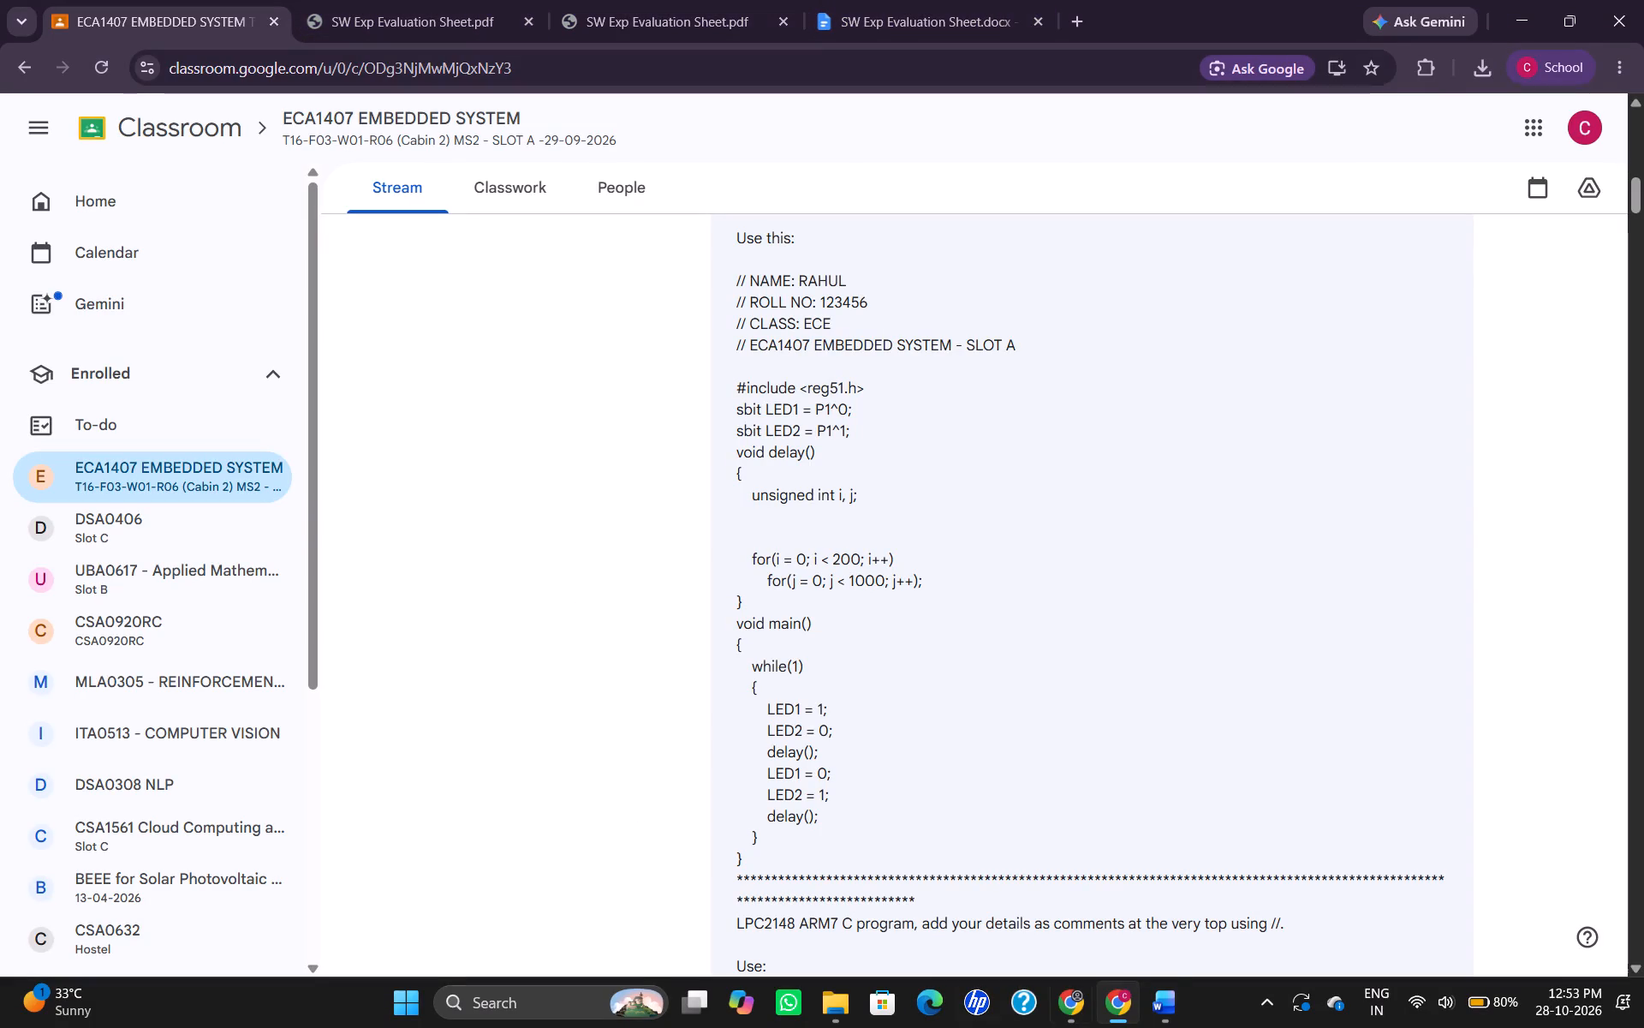
# Switch to the evaluation sheet in Word and change the Academic Year to 2026.
pyautogui.click(1158, 1018)
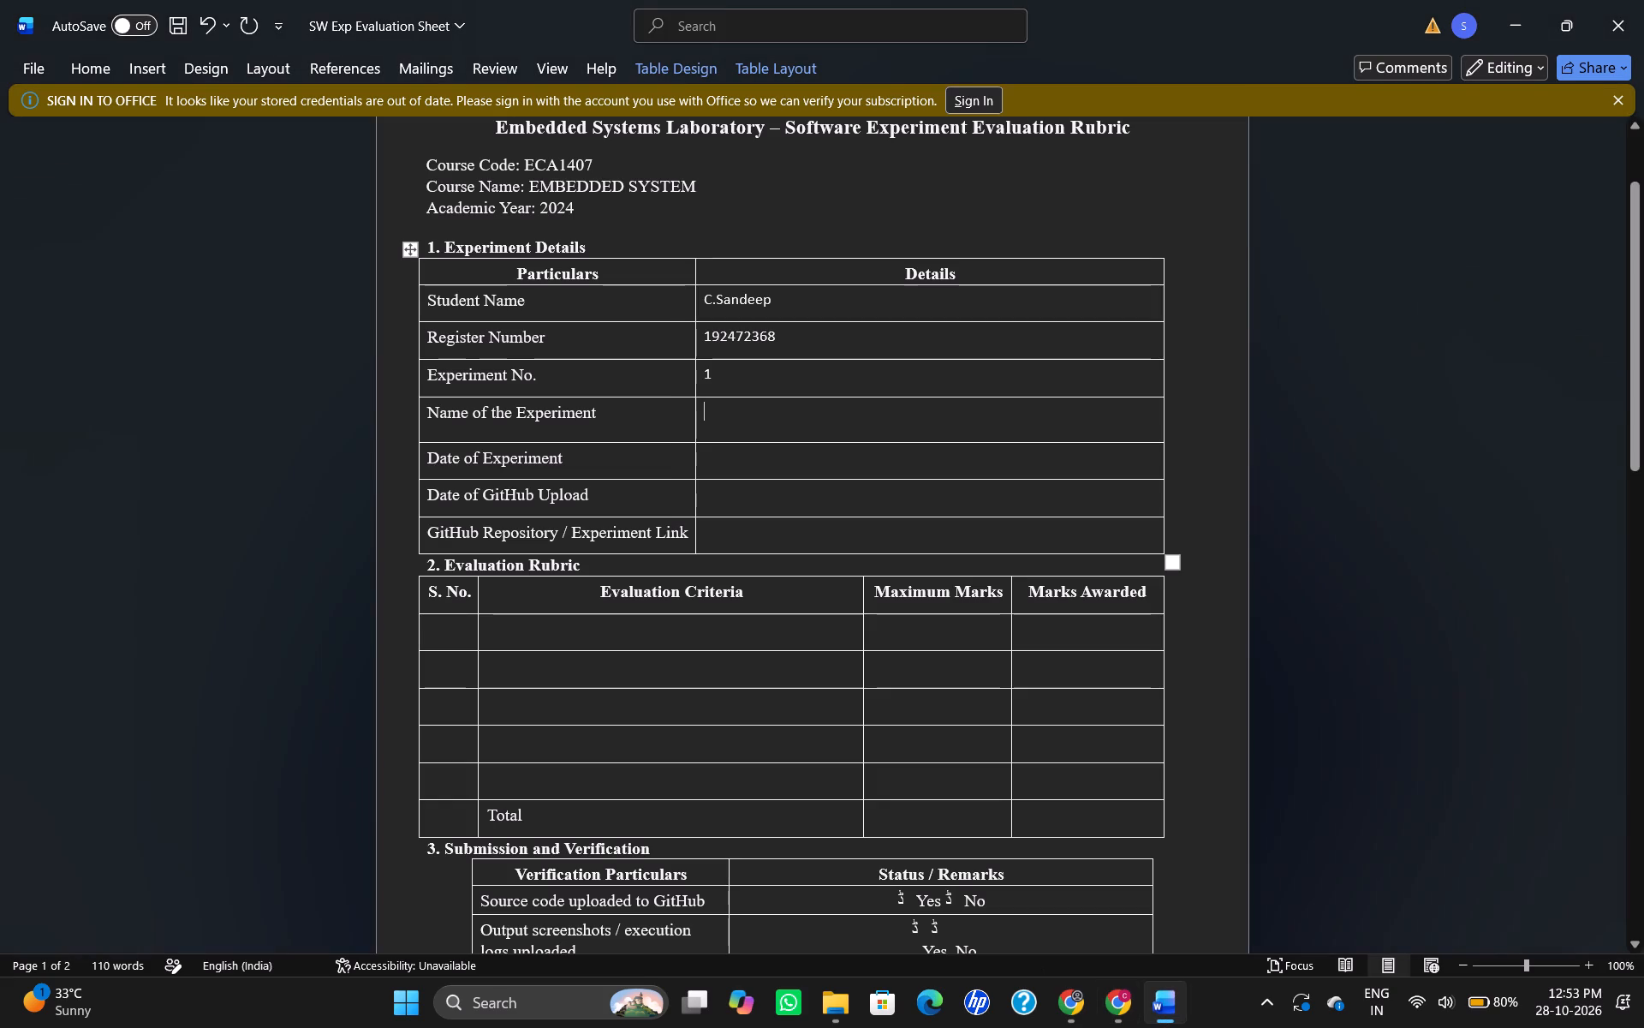
pyautogui.click(584, 205)
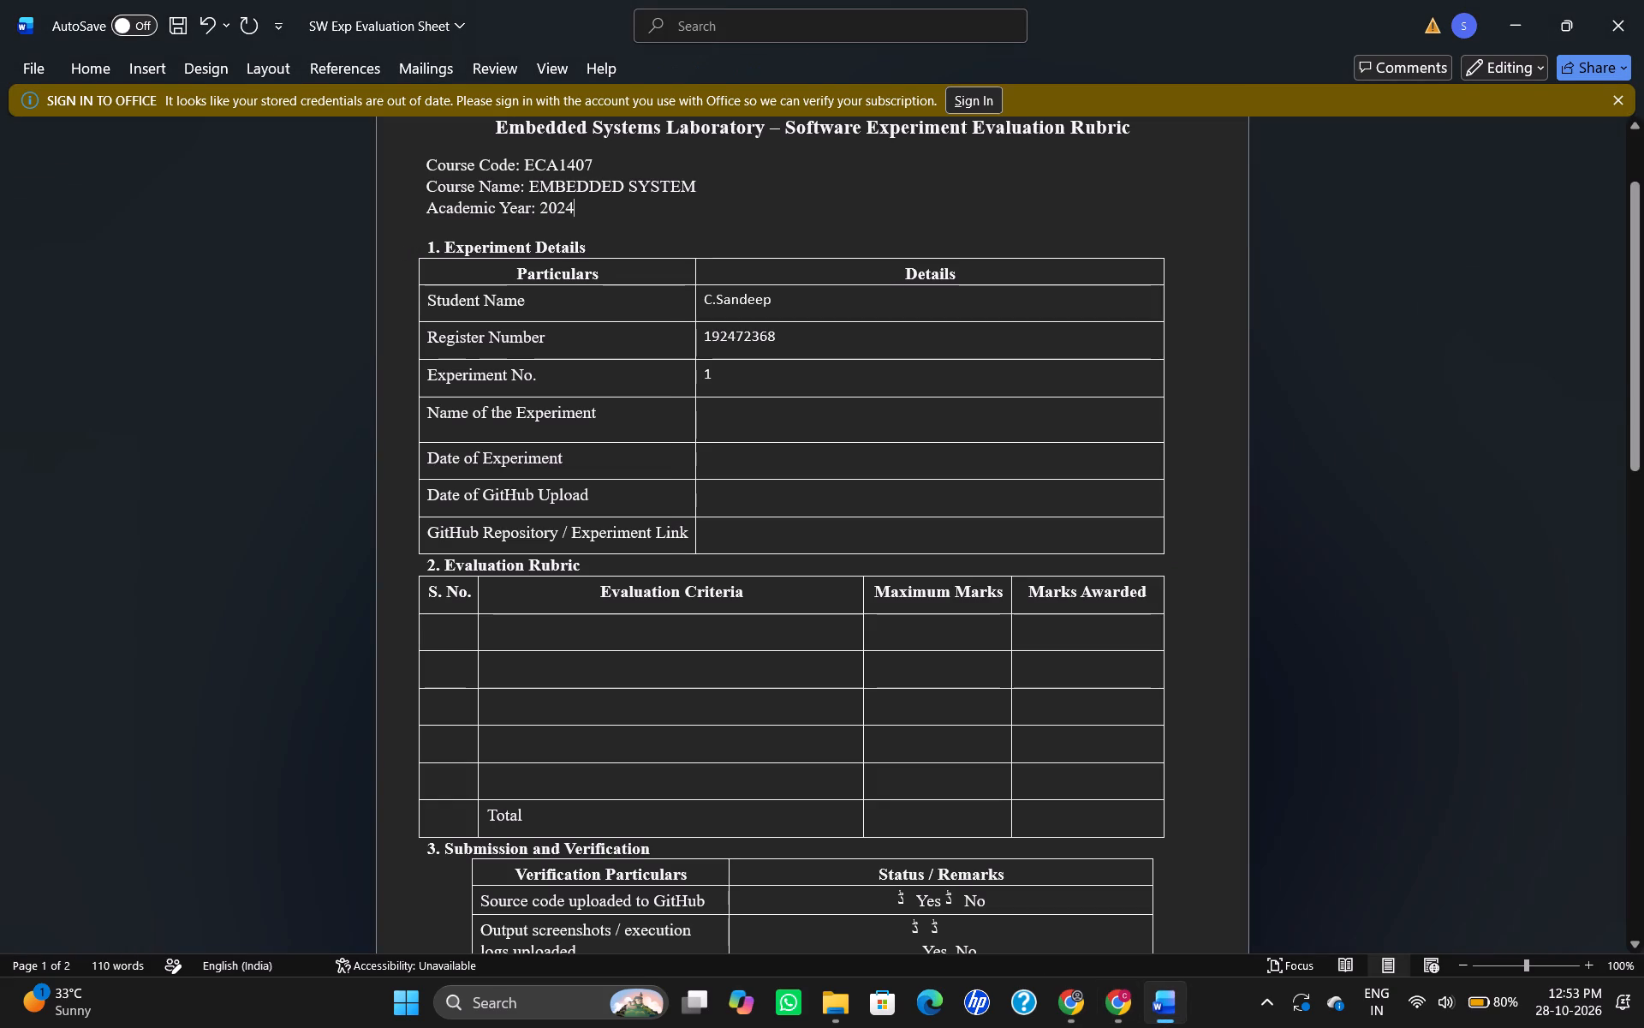
pyautogui.press('BackSpace')
pyautogui.press('6')
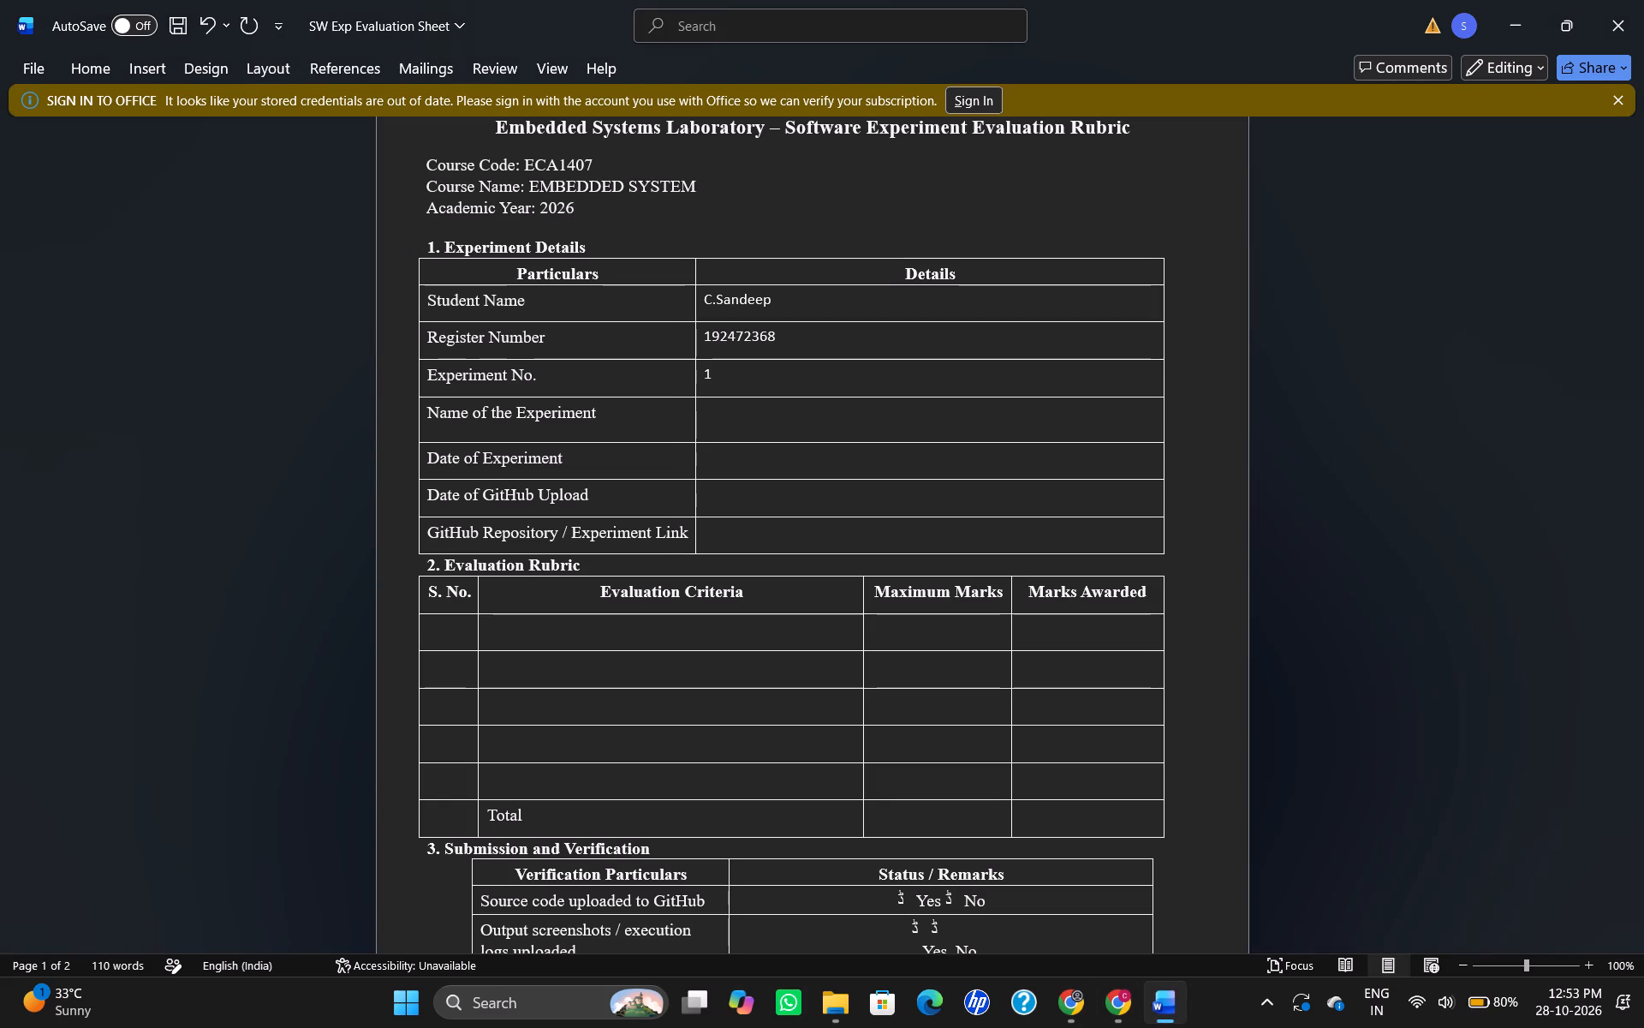
# Return to Chrome and look through the older posts in the ECA1407 EMBEDDED SYSTEM stream for the name of experiment 1.
pyautogui.click(747, 418)
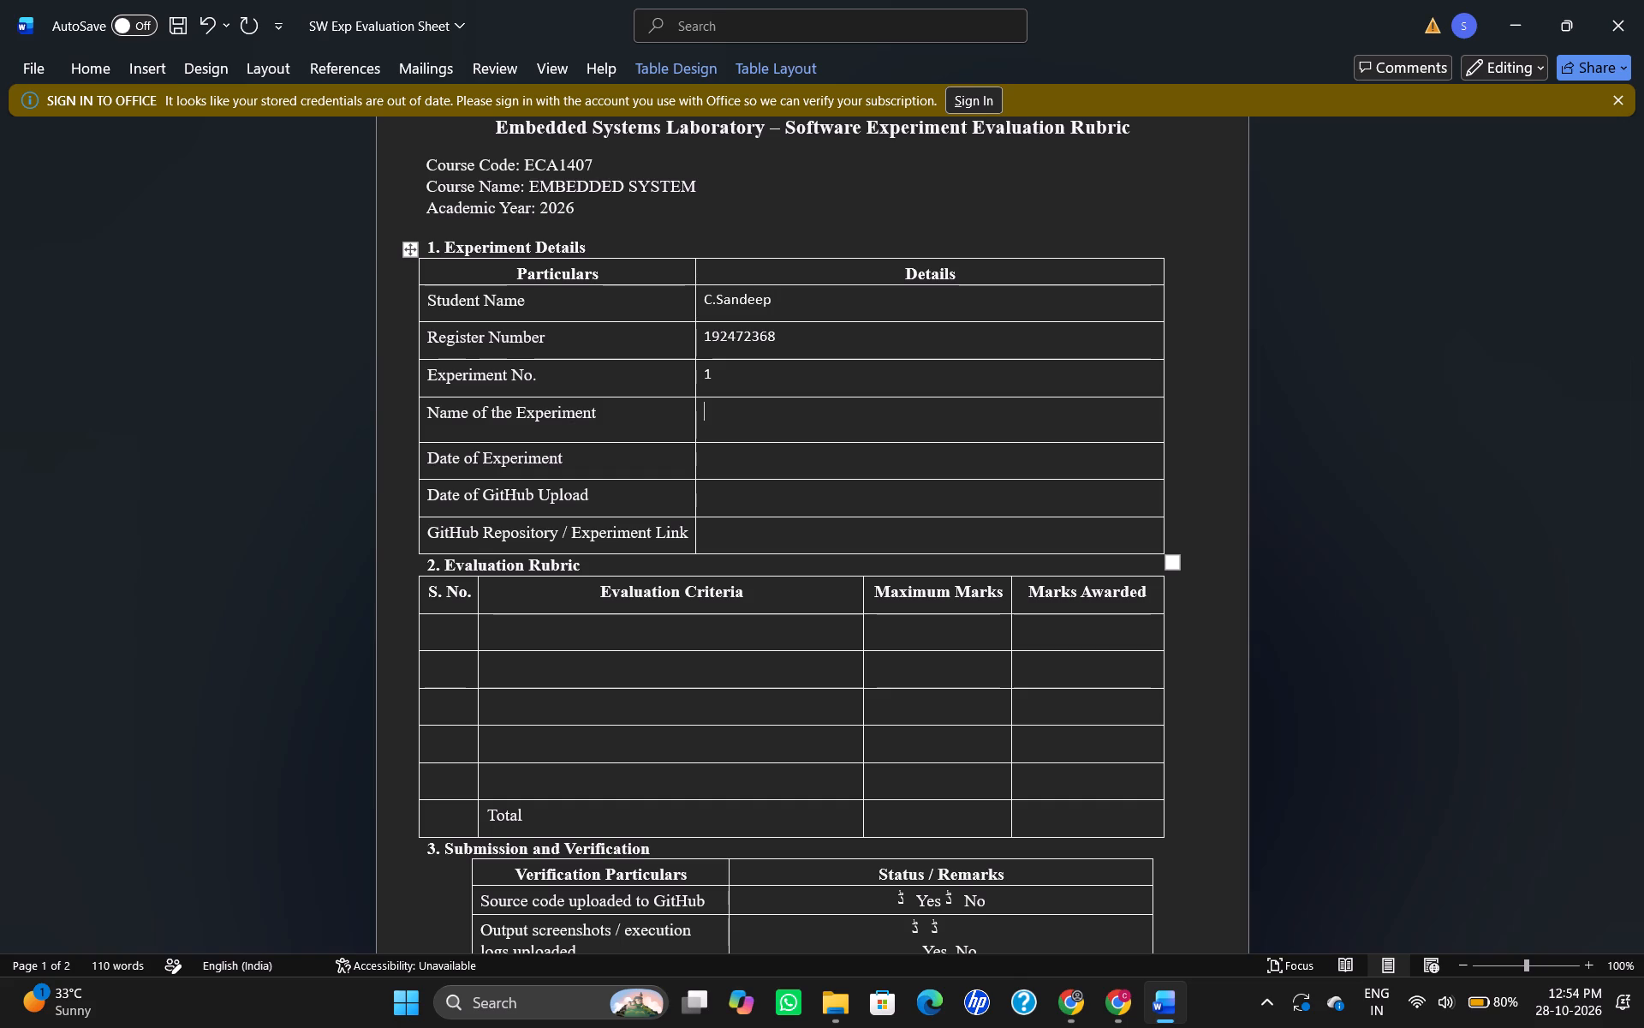
pyautogui.click(1104, 1000)
pyautogui.scroll(-3, 796, 341)
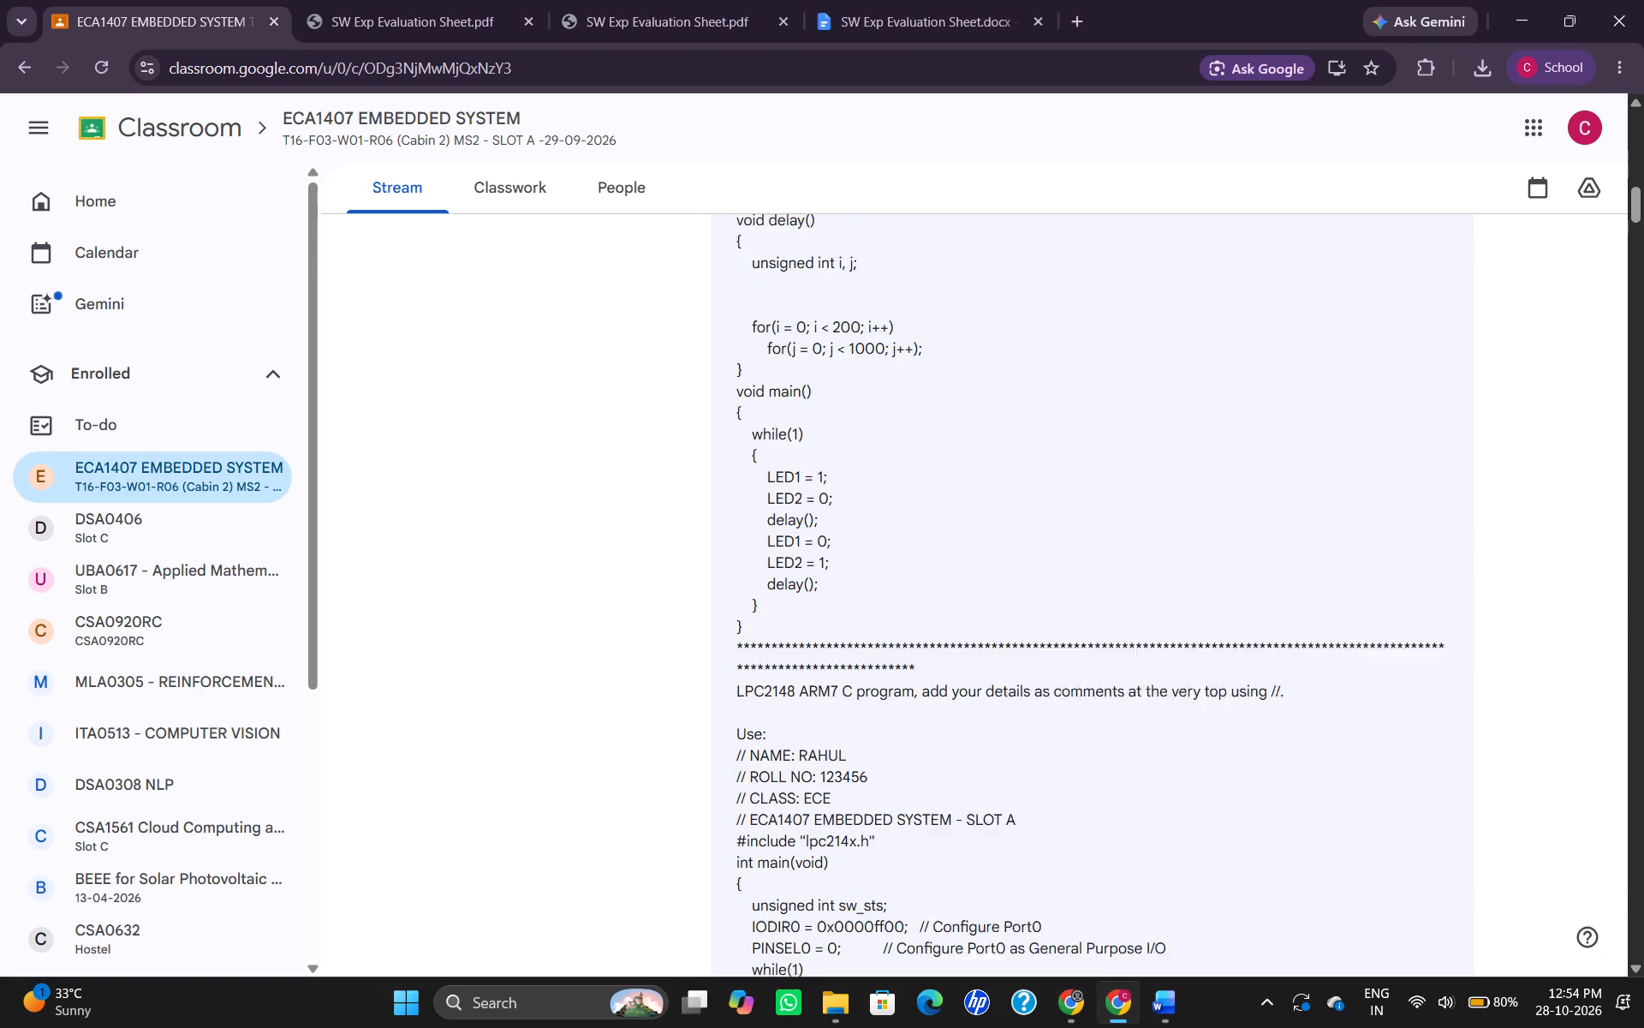
pyautogui.scroll(-9, 796, 341)
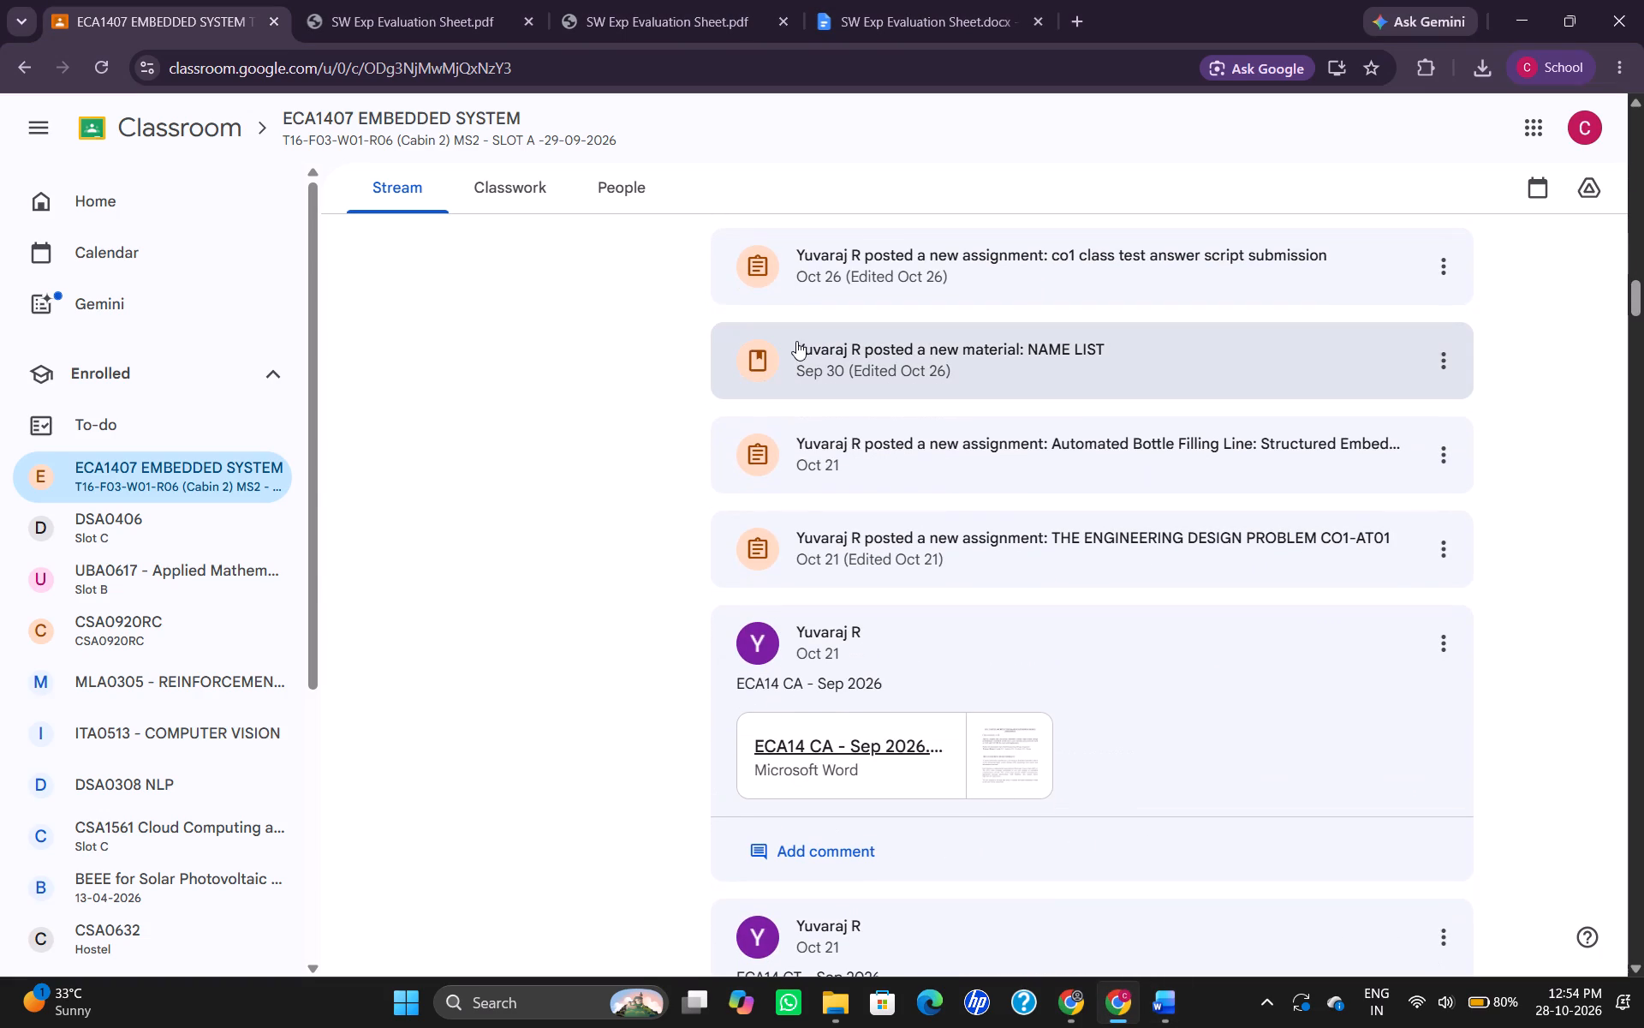
pyautogui.scroll(-4, 796, 341)
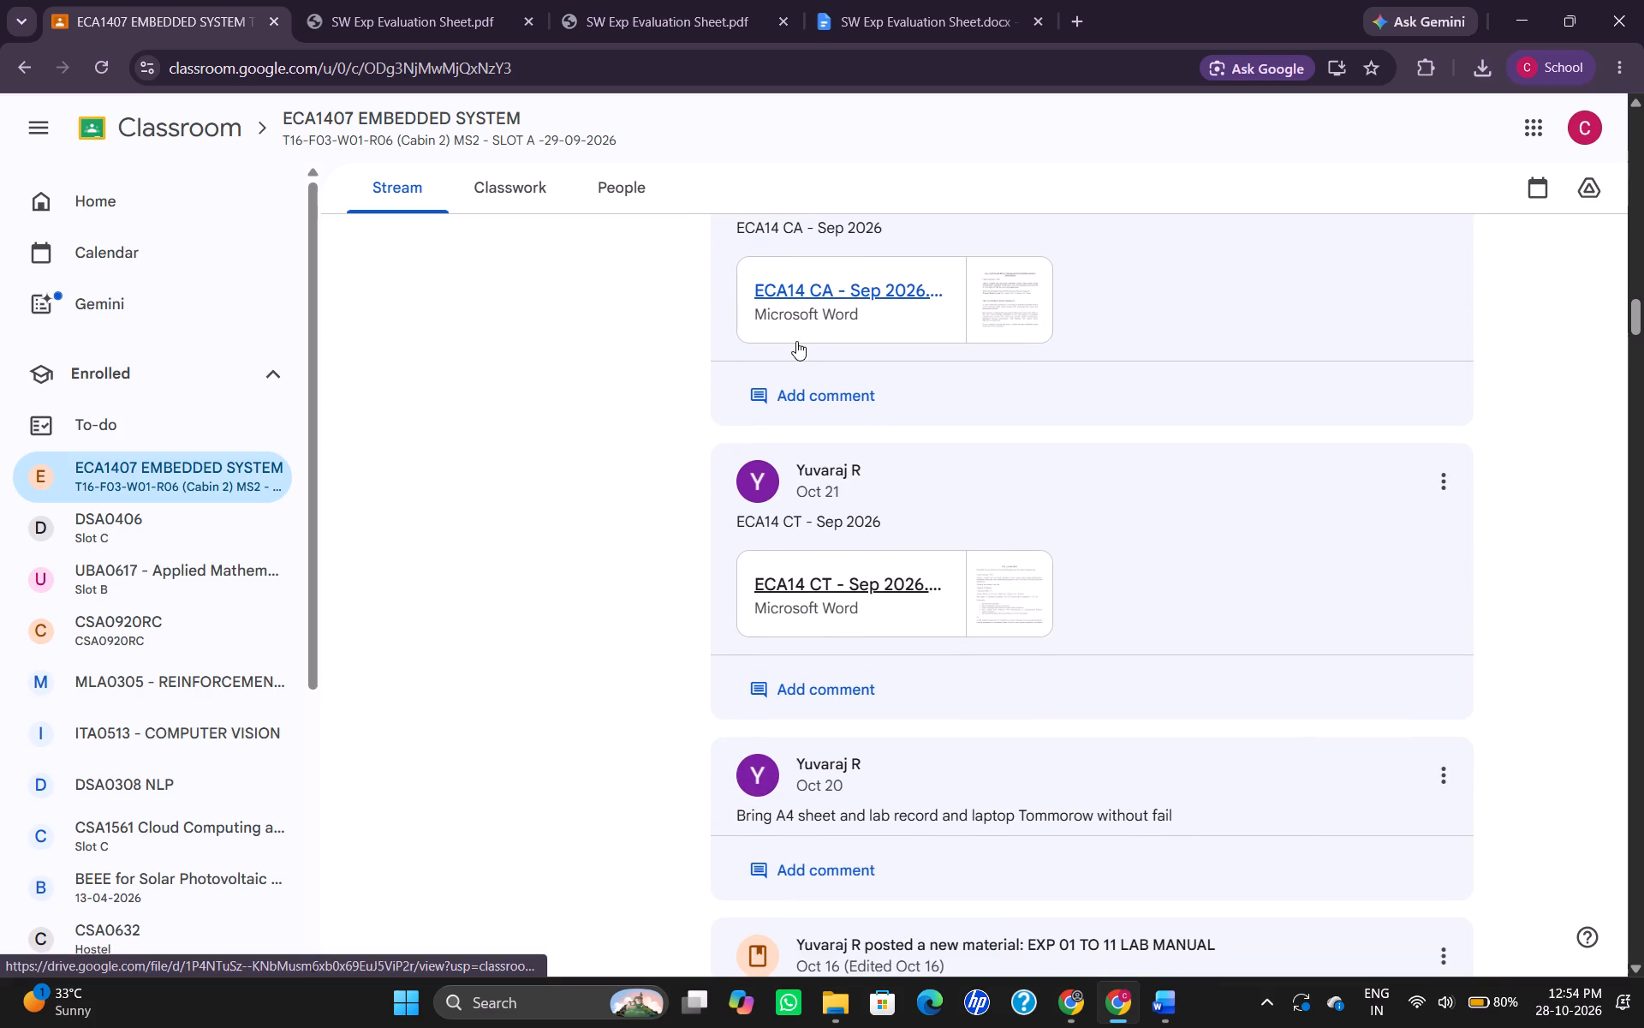
pyautogui.scroll(-1, 796, 341)
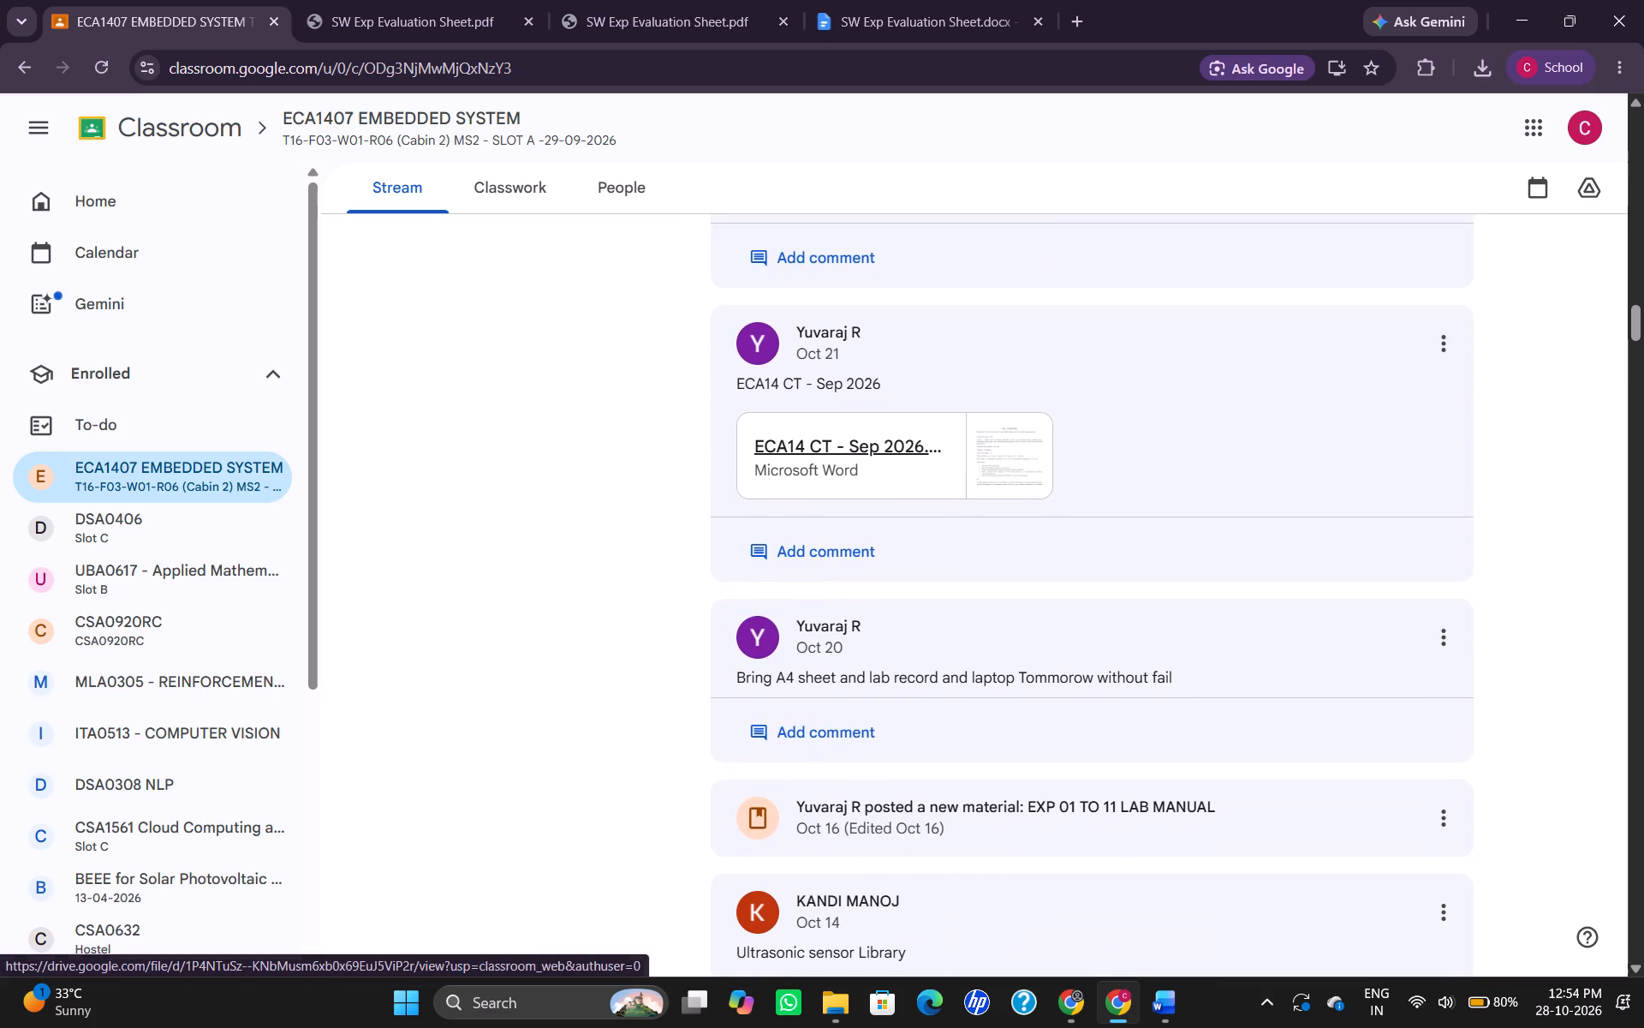
pyautogui.scroll(-2, 796, 341)
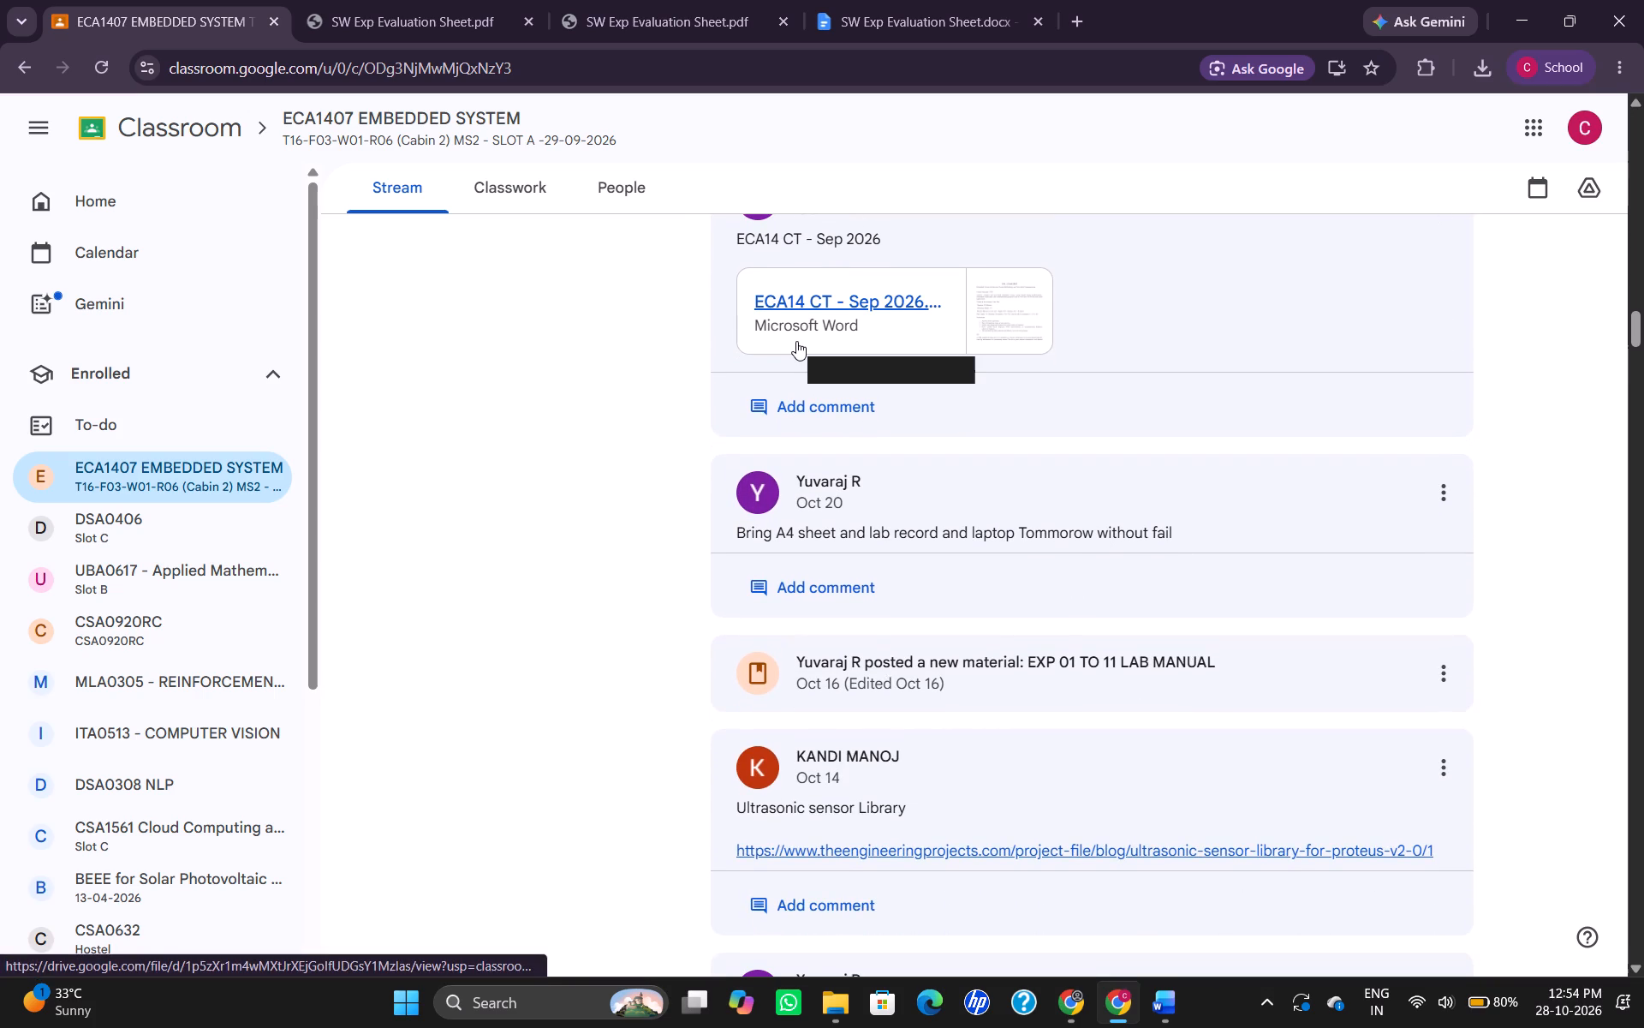
# Examine the first pages of the ECA14 - Embedded Systems record PDF in the EXP 01 TO 11 LAB MANUAL material, then return to the stream.
pyautogui.click(1047, 653)
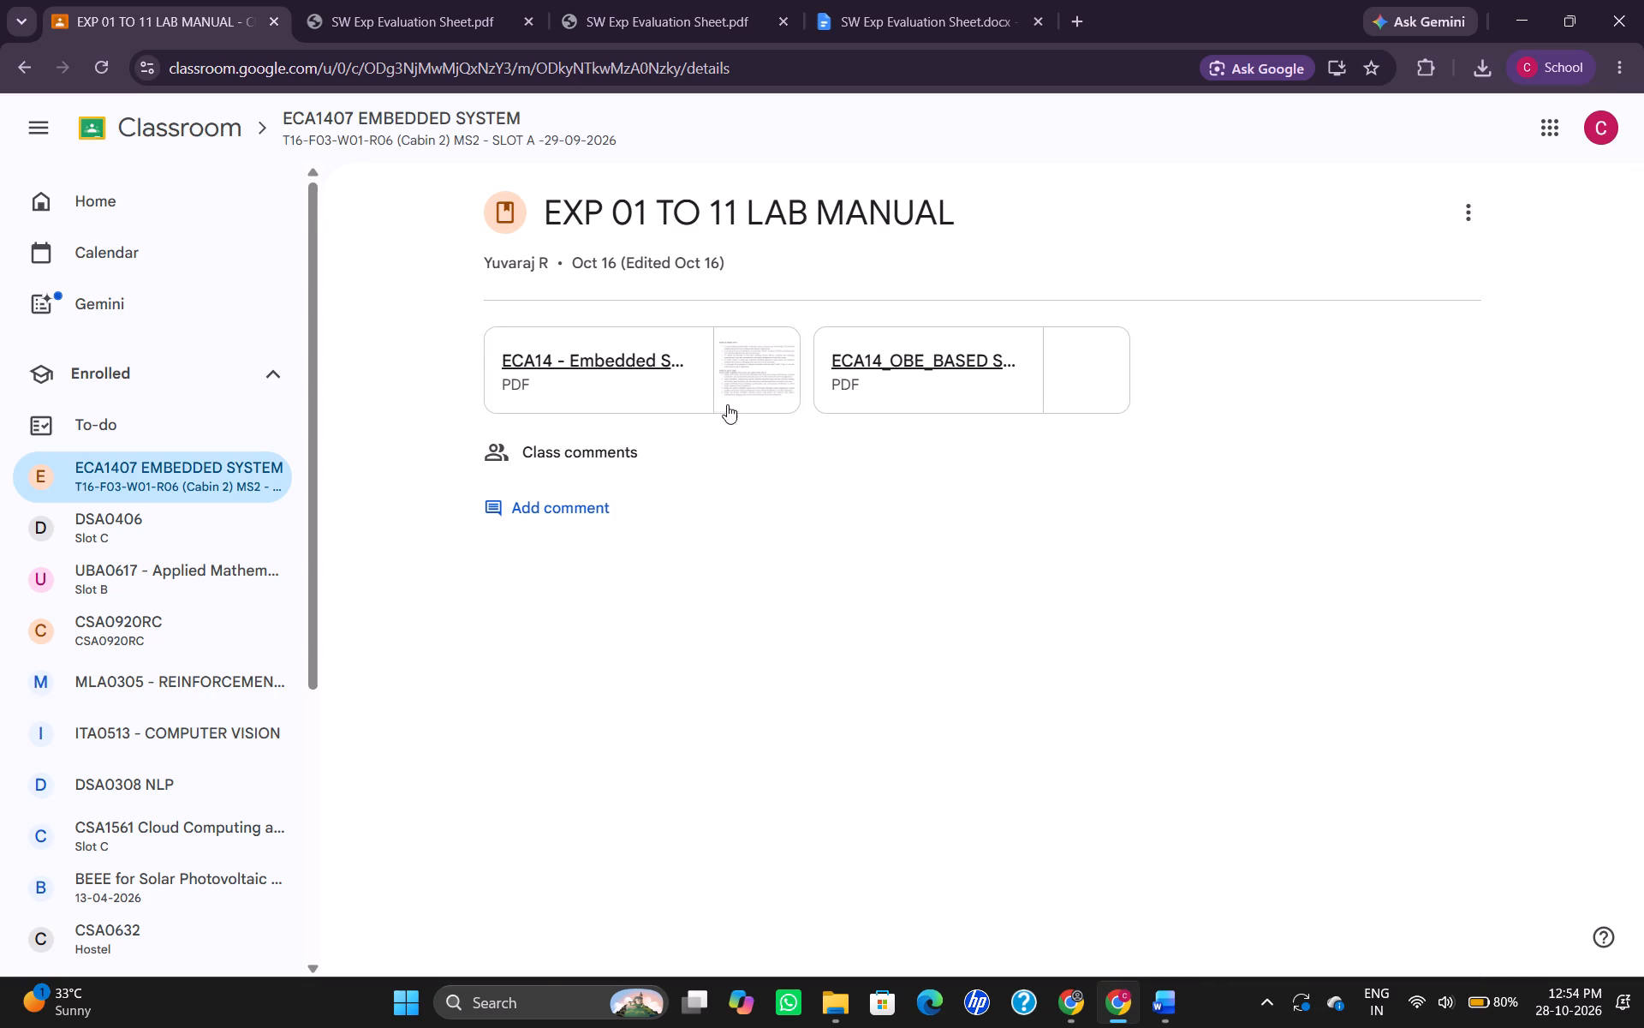
pyautogui.click(681, 350)
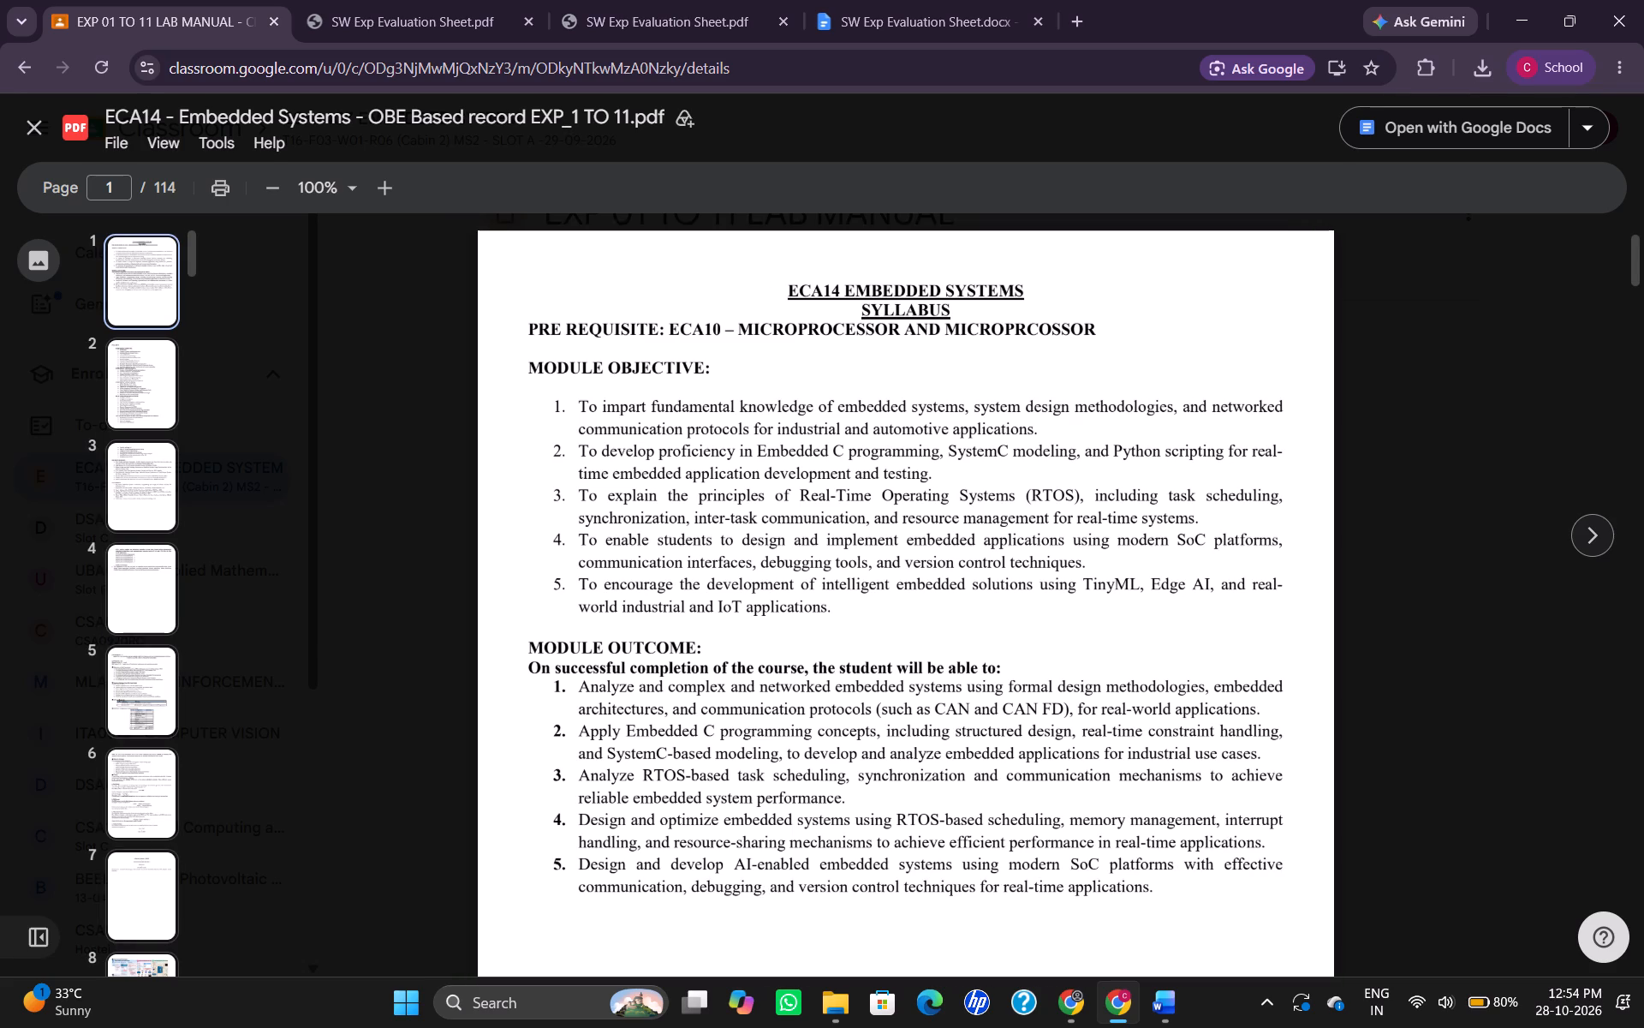
pyautogui.scroll(-11, 681, 350)
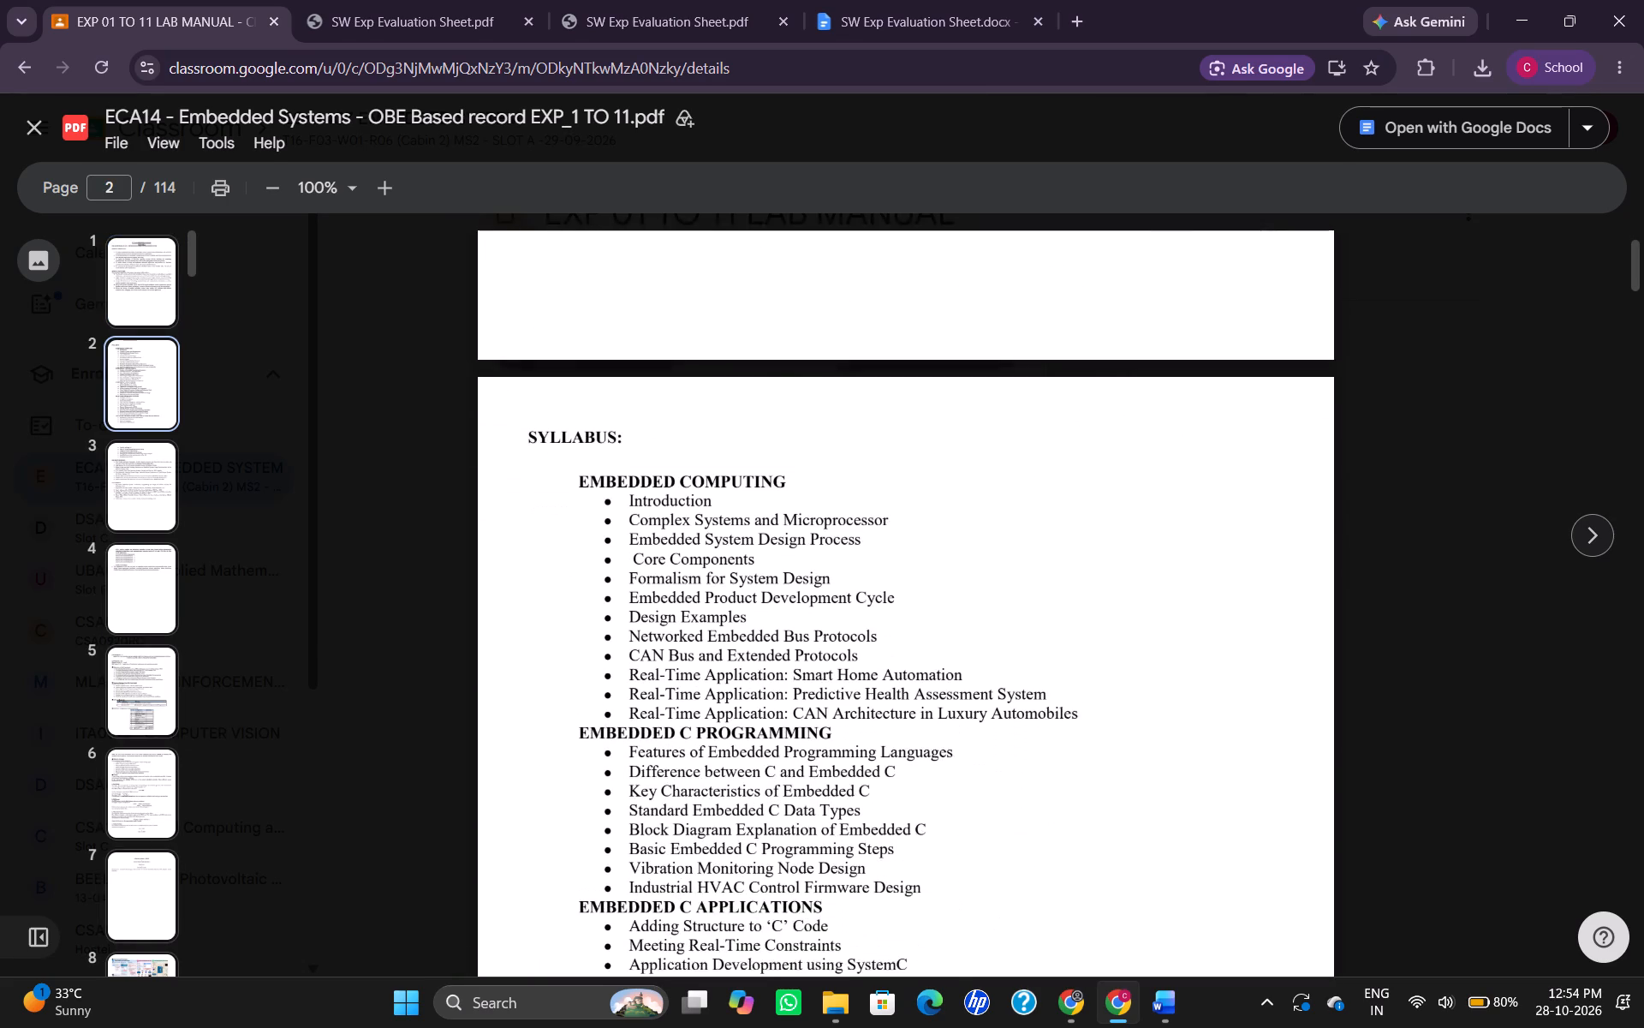
pyautogui.scroll(-5, 681, 350)
pyautogui.scroll(9, 681, 350)
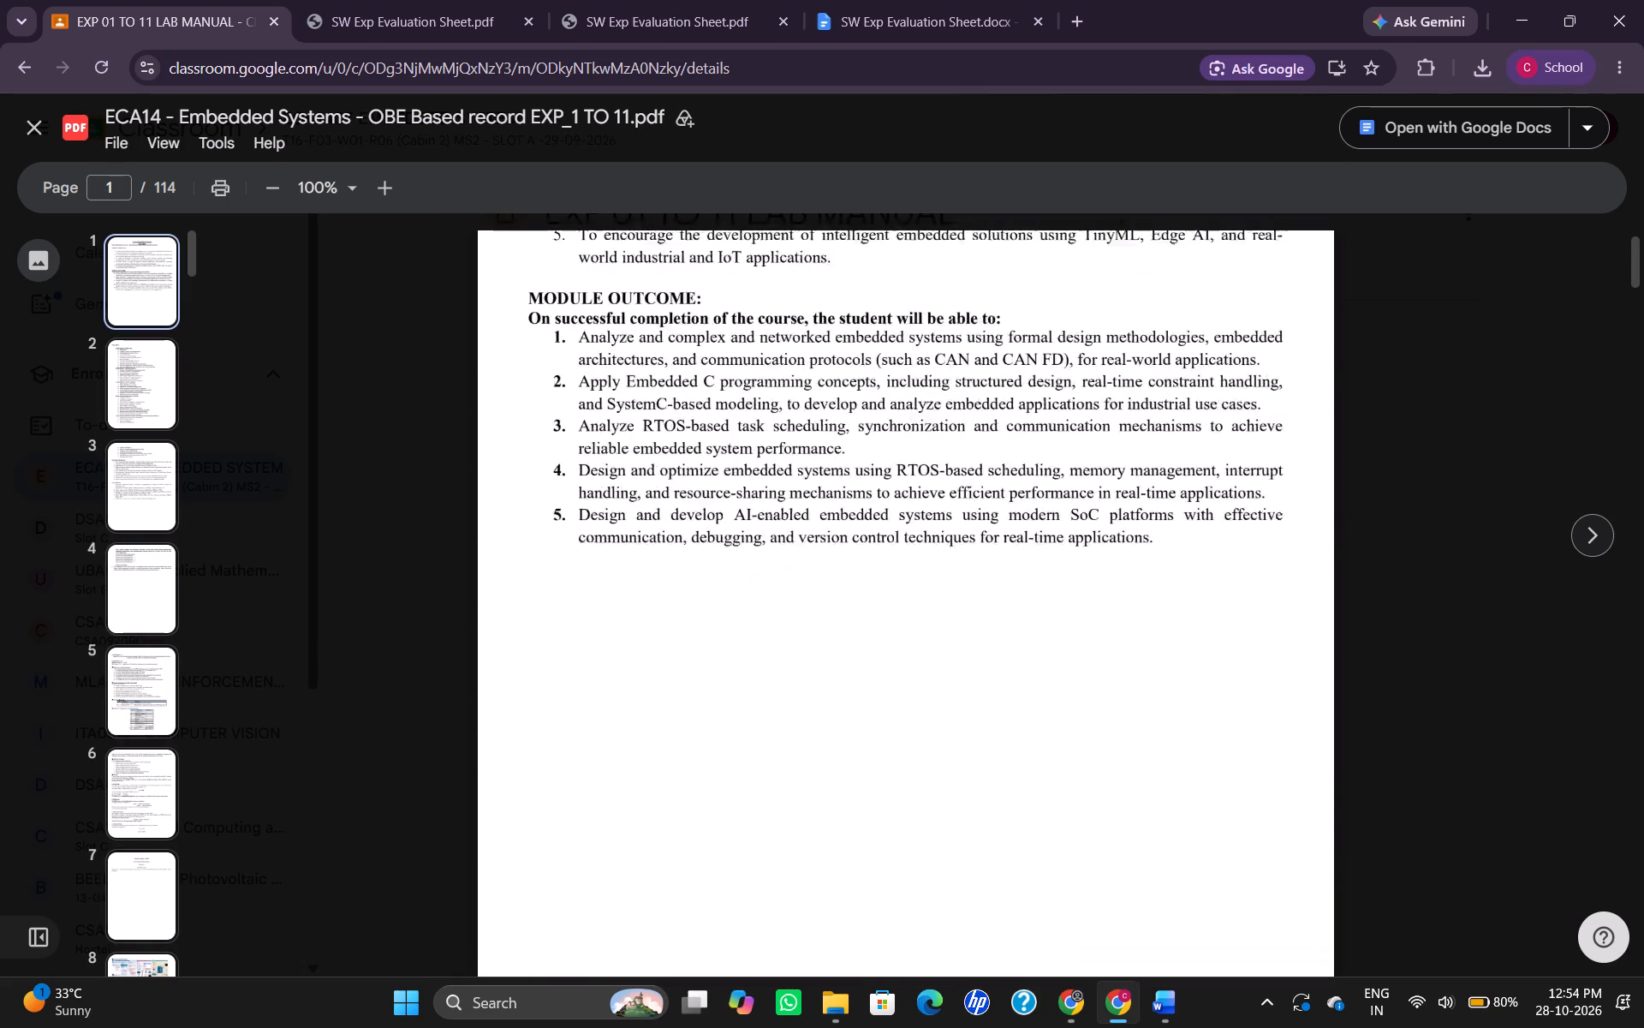
pyautogui.scroll(9, 681, 350)
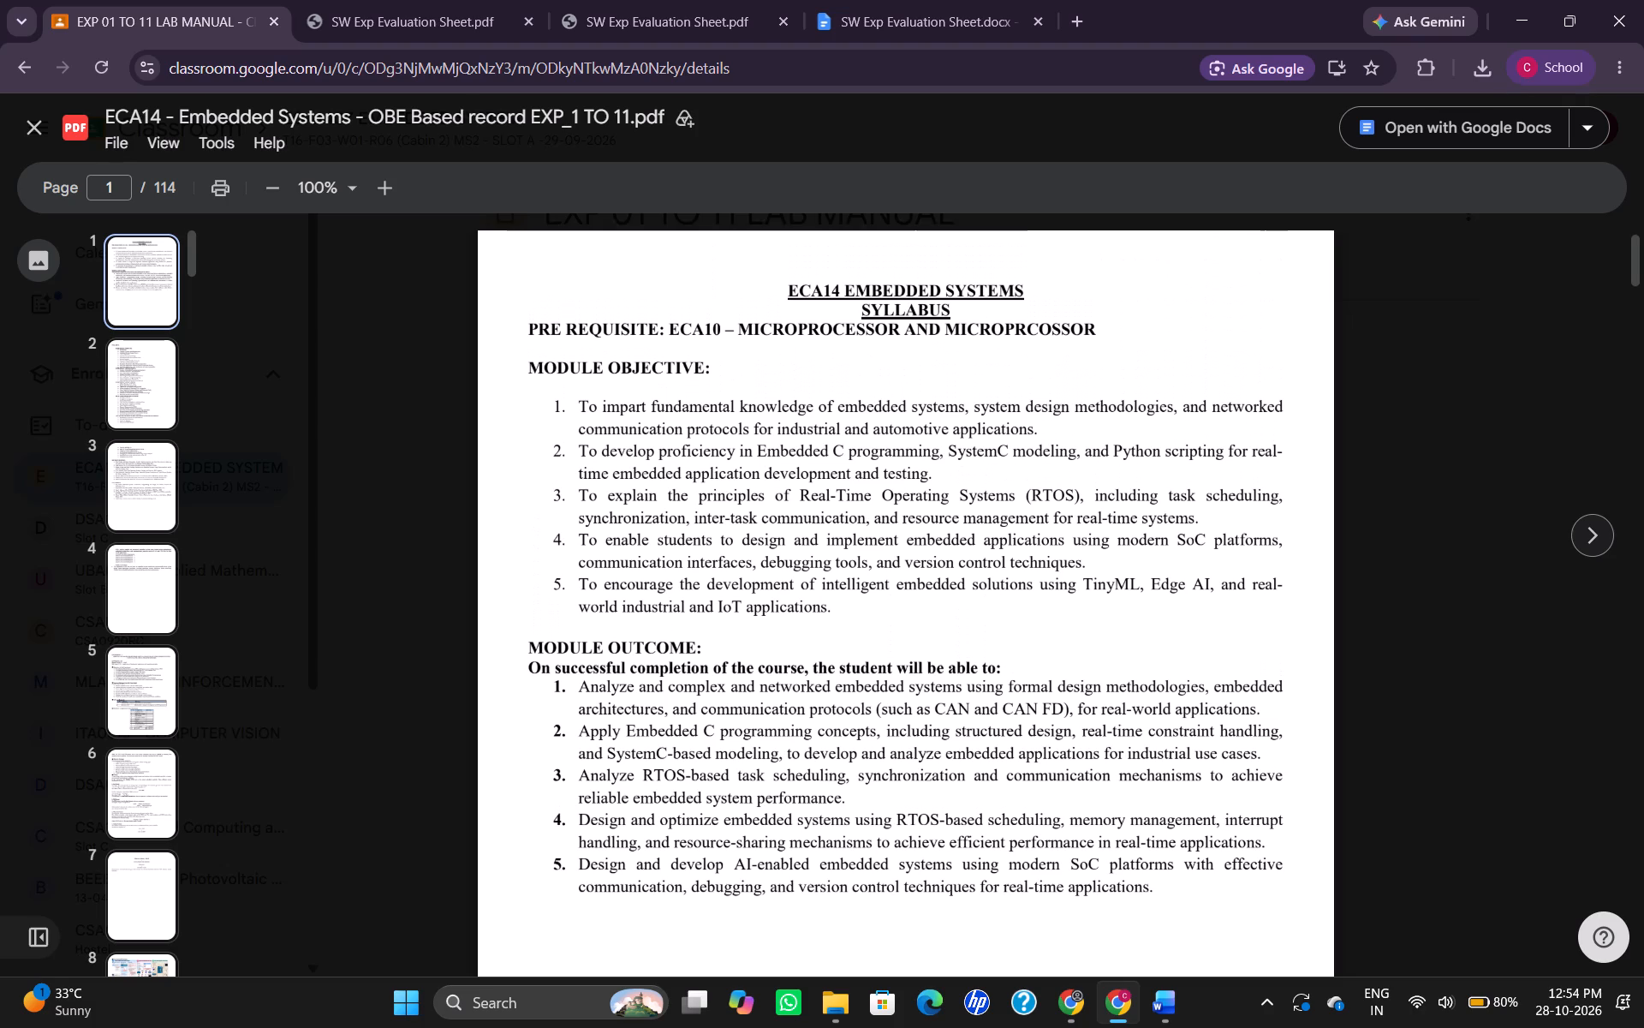
pyautogui.scroll(1, 681, 350)
pyautogui.click(28, 114)
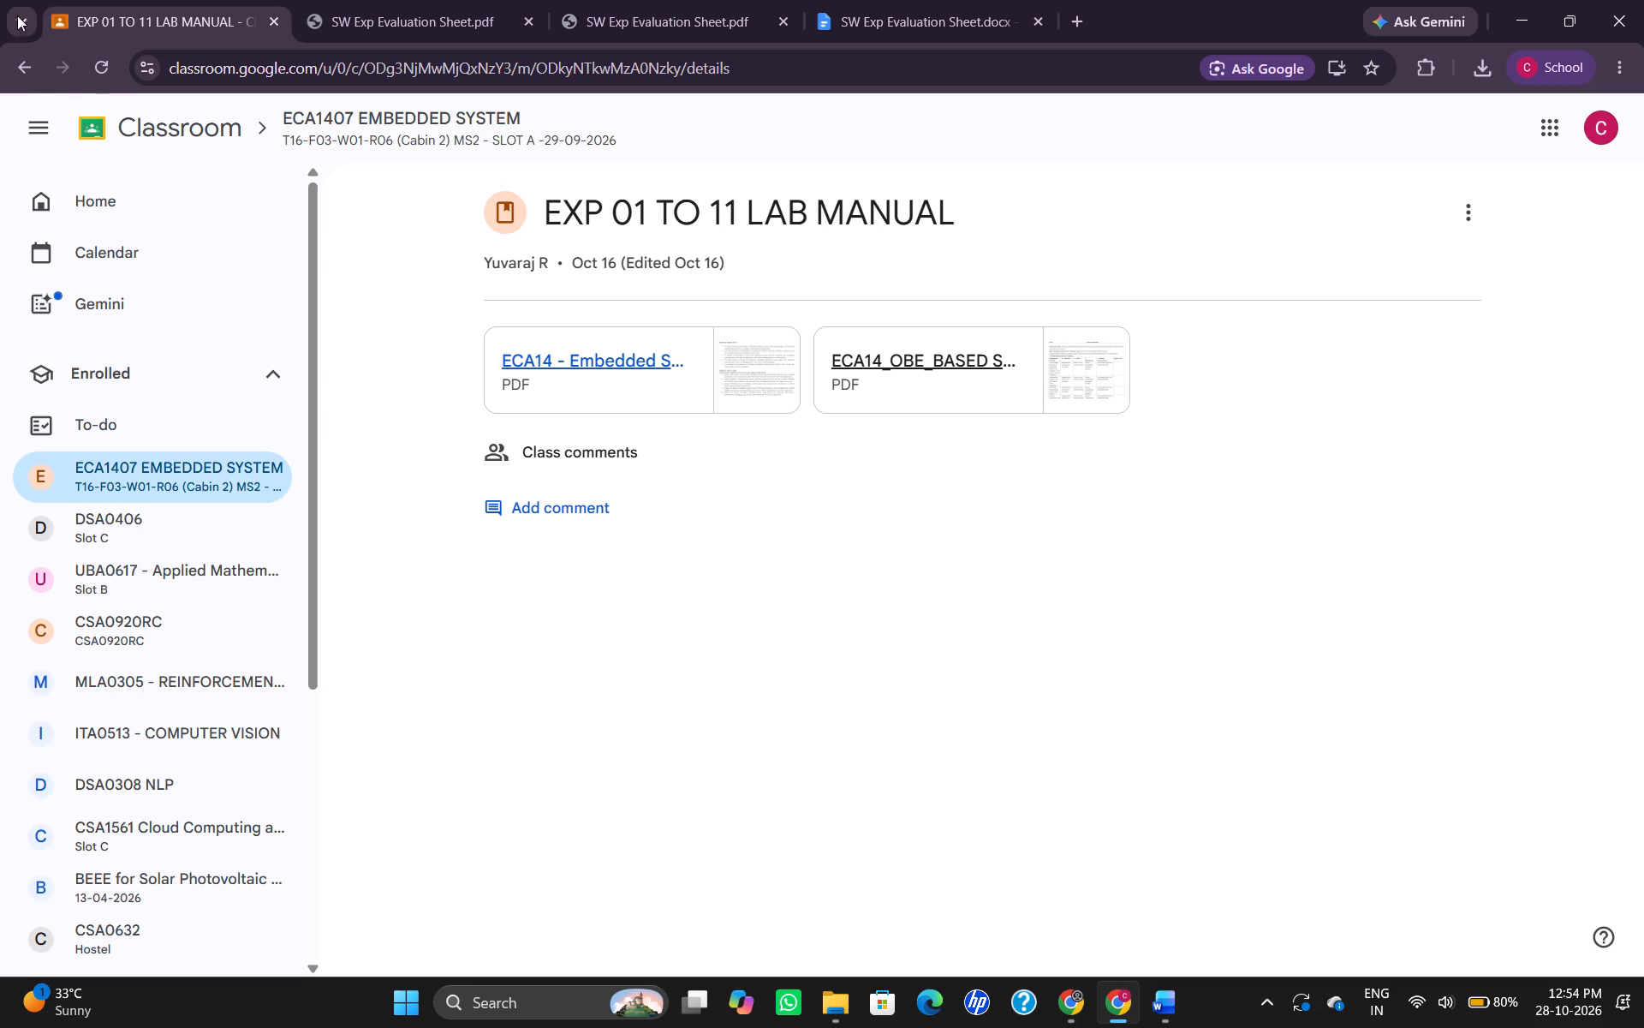
pyautogui.click(30, 73)
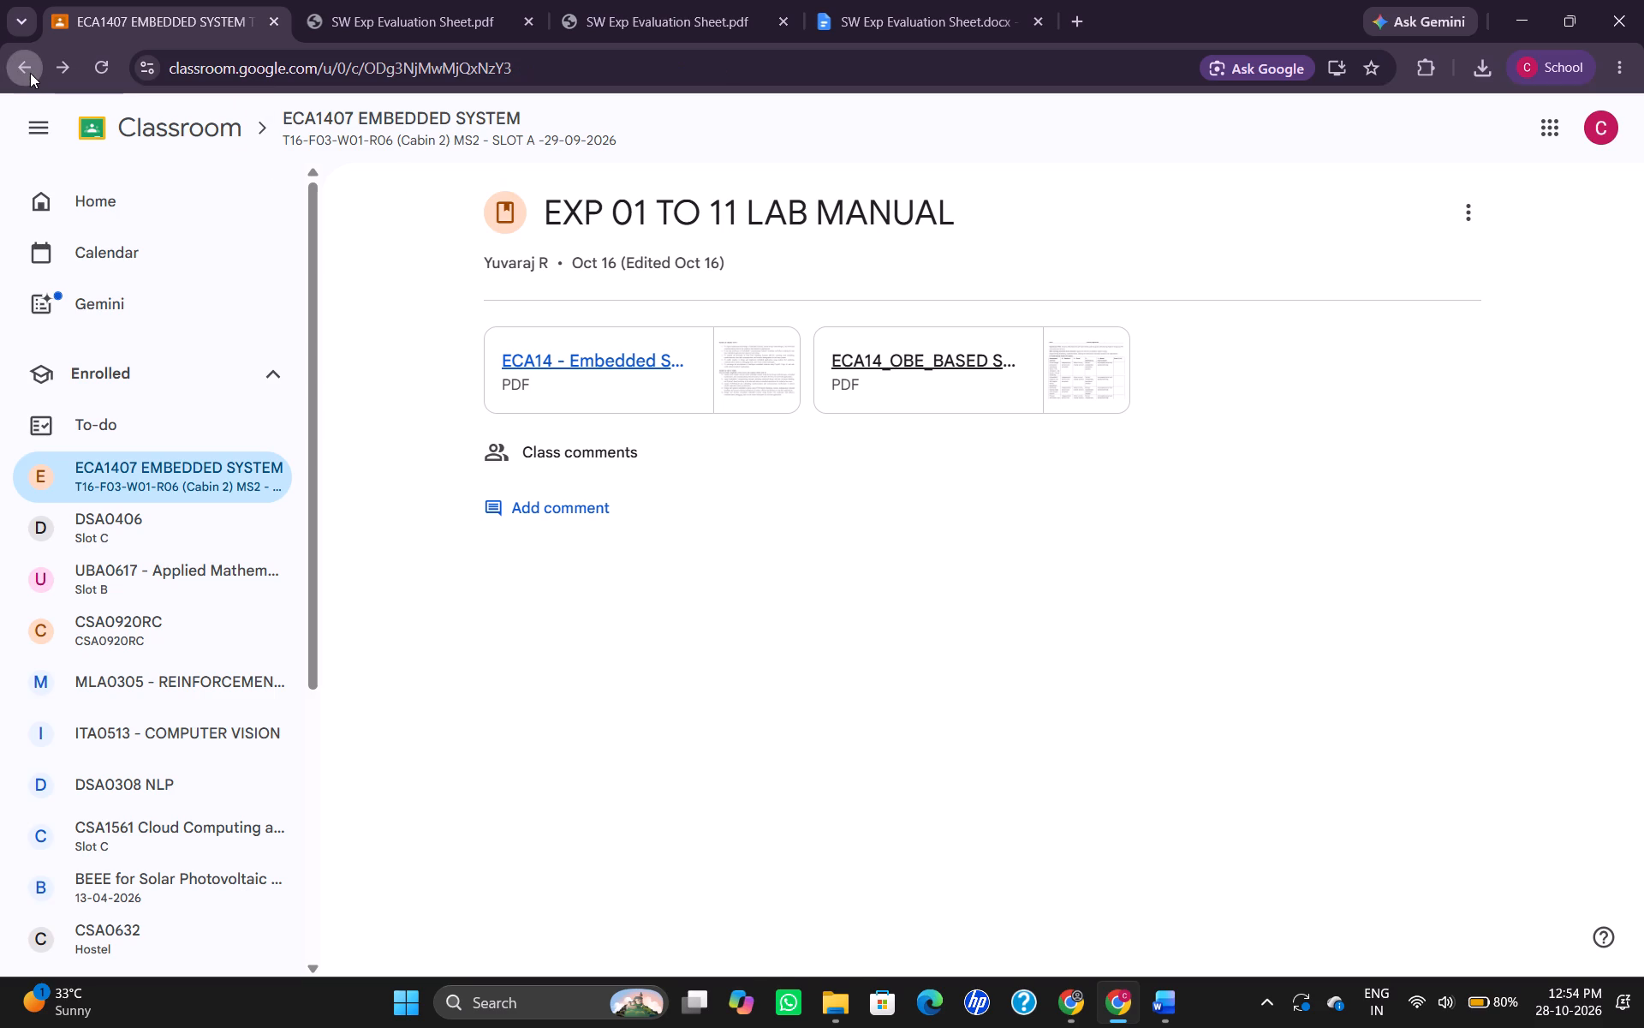
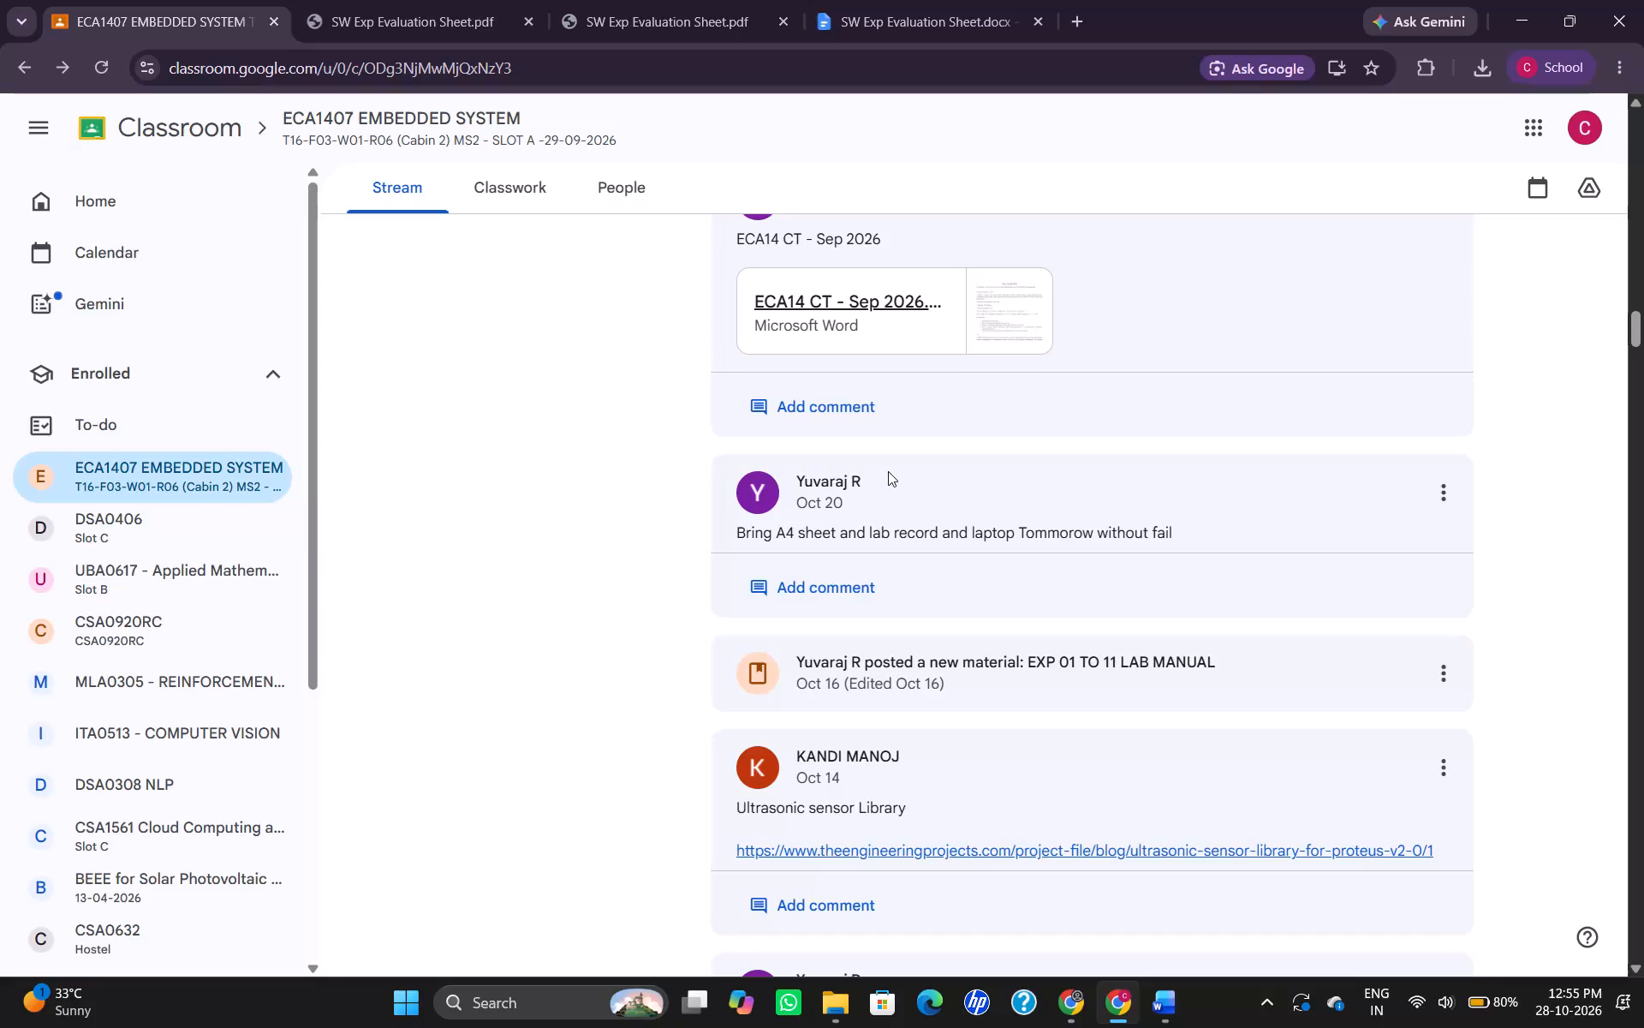
# Look through the October posts in the ECA1407 EMBEDDED SYSTEM stream for experiment 1's name and examine the image exp 01 step1.png.
pyautogui.scroll(-2, 888, 471)
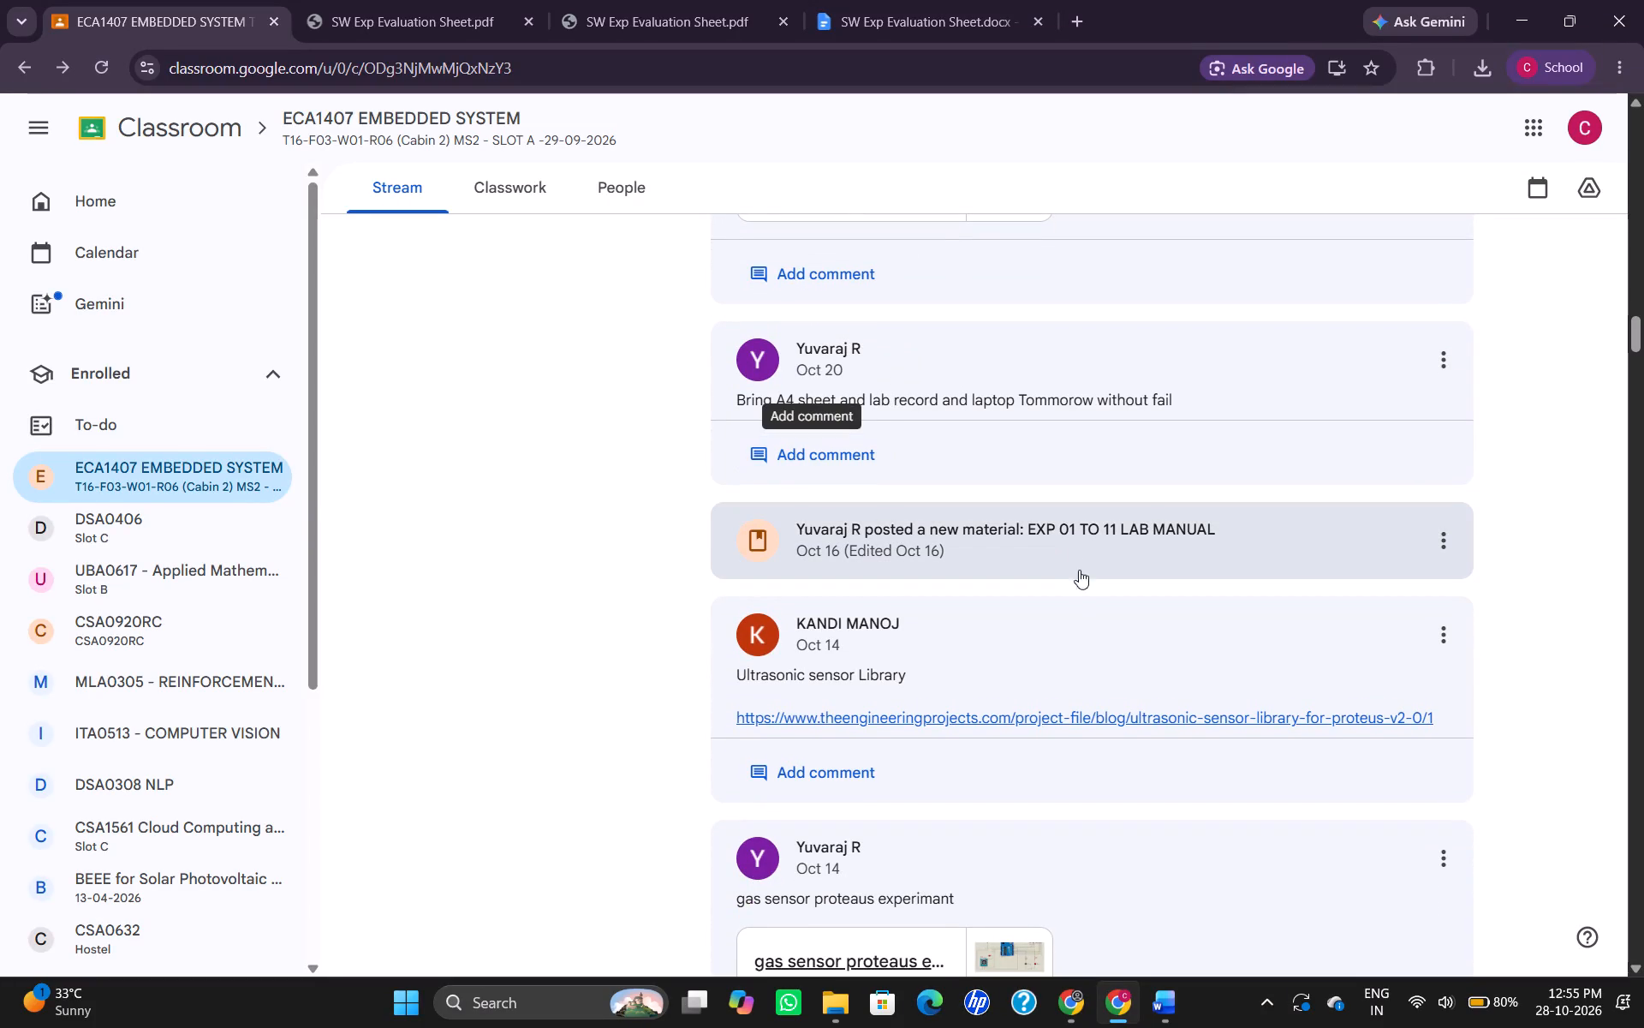
pyautogui.scroll(-2, 1053, 640)
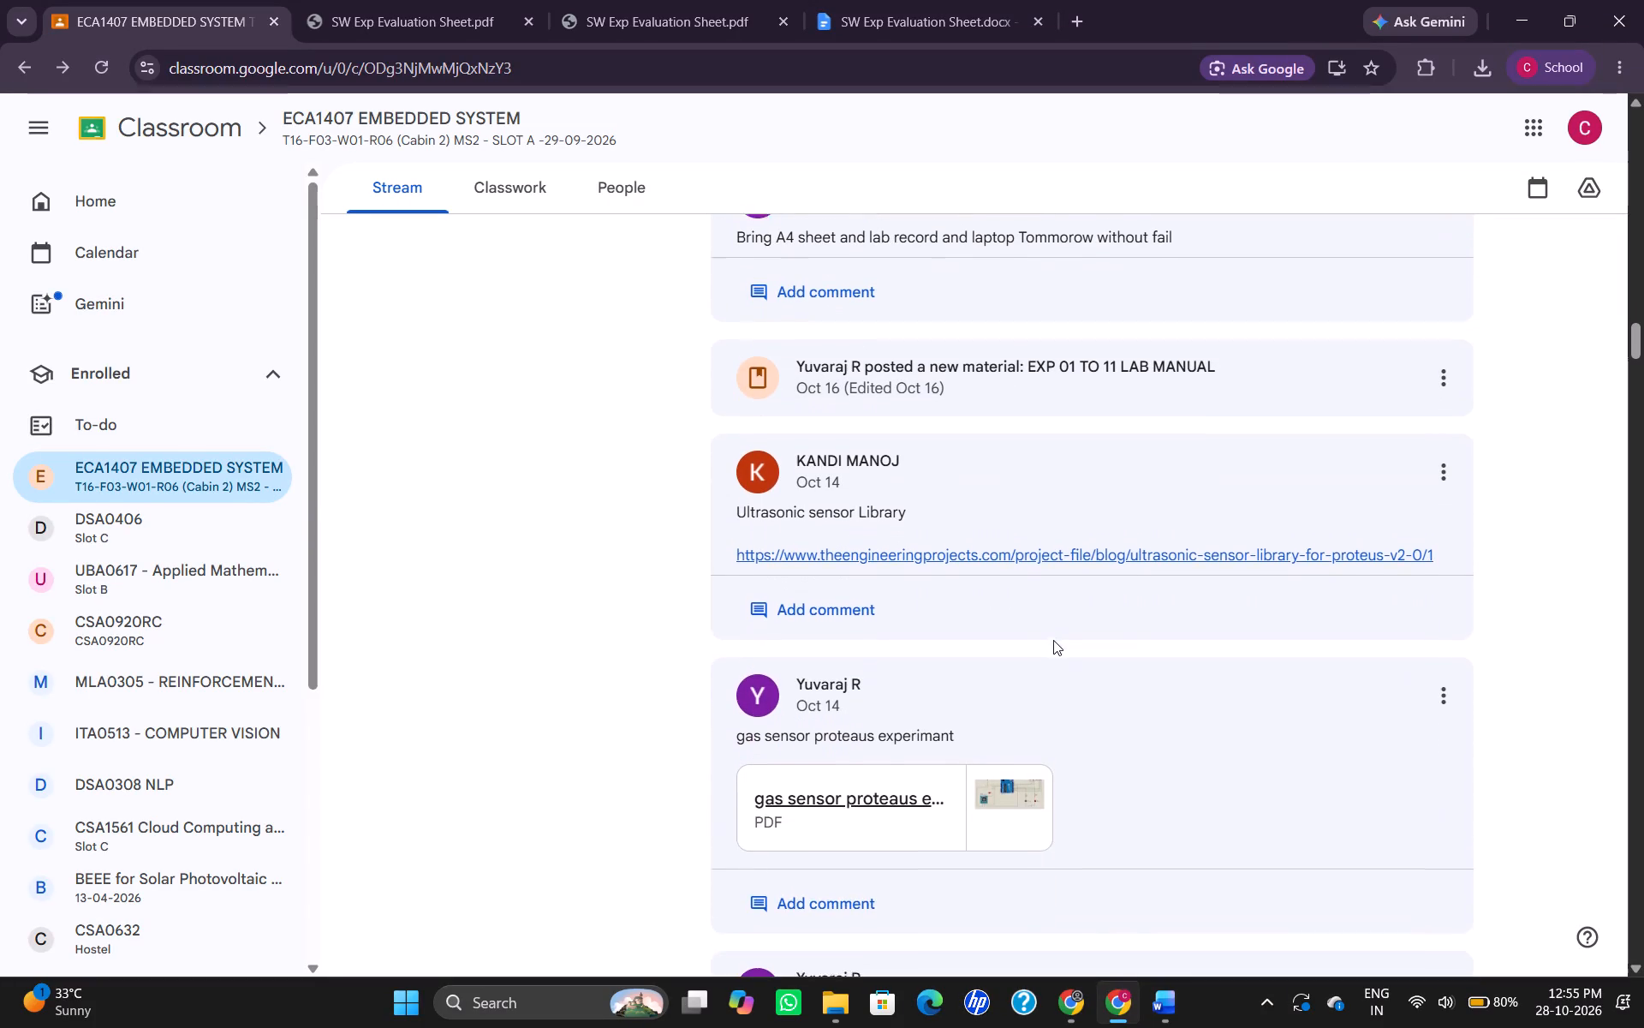
pyautogui.scroll(-9, 1053, 640)
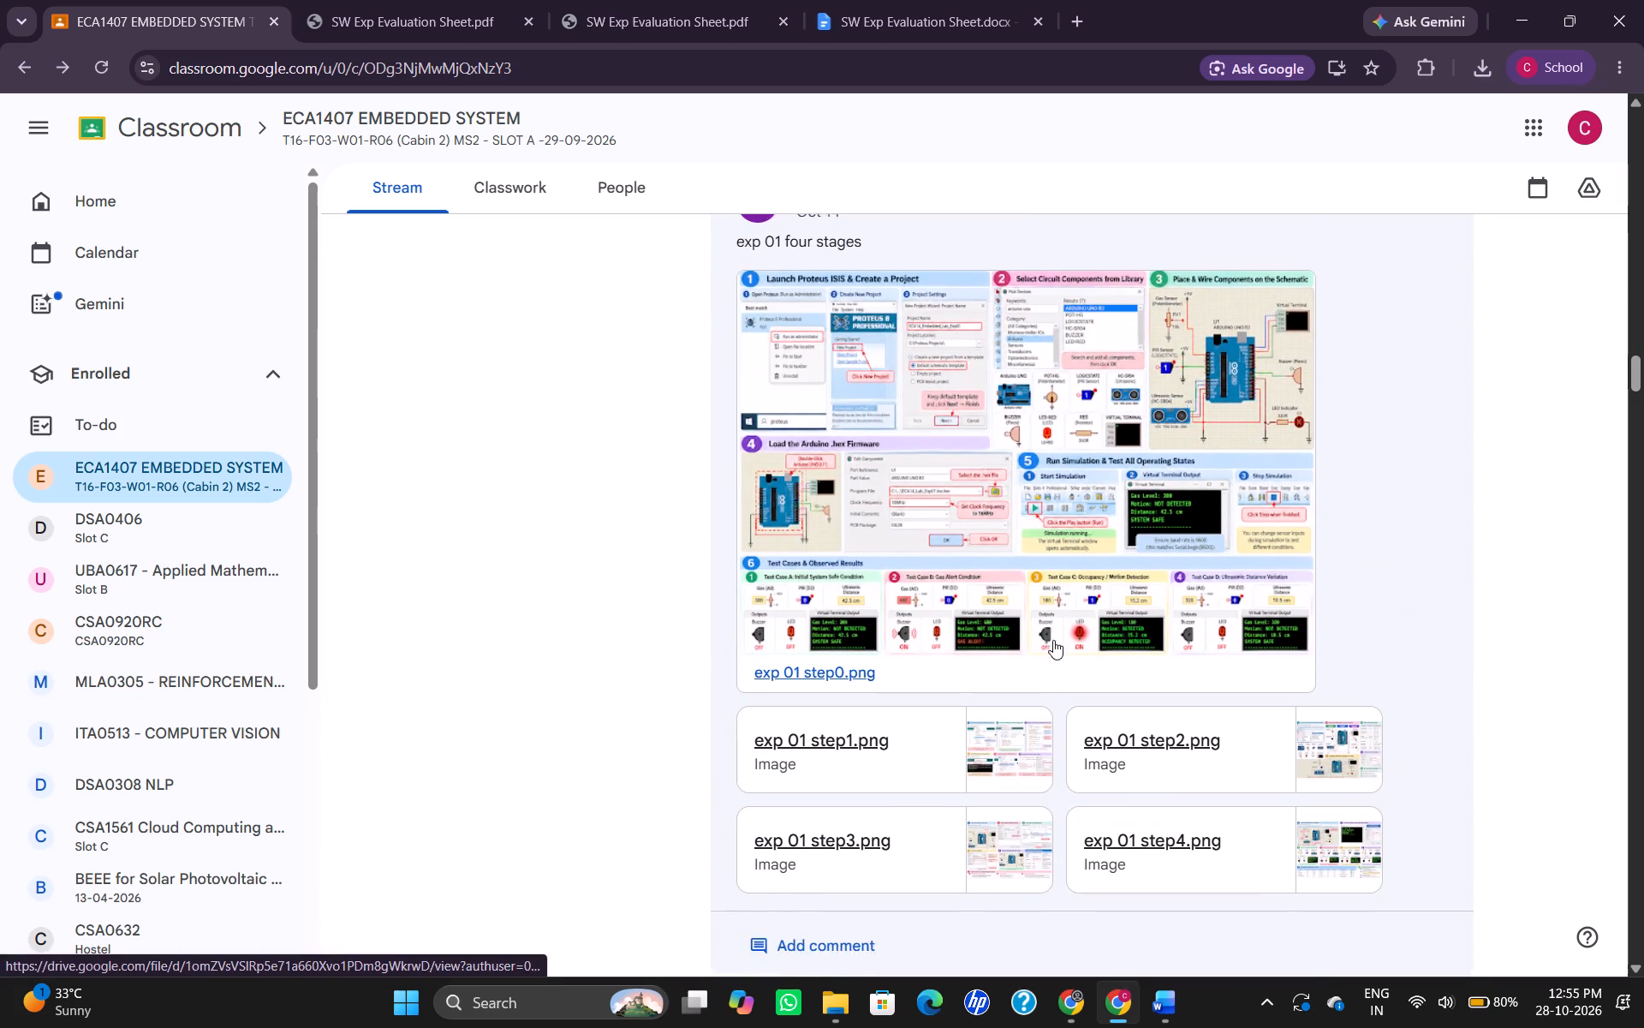
pyautogui.scroll(-2, 1053, 640)
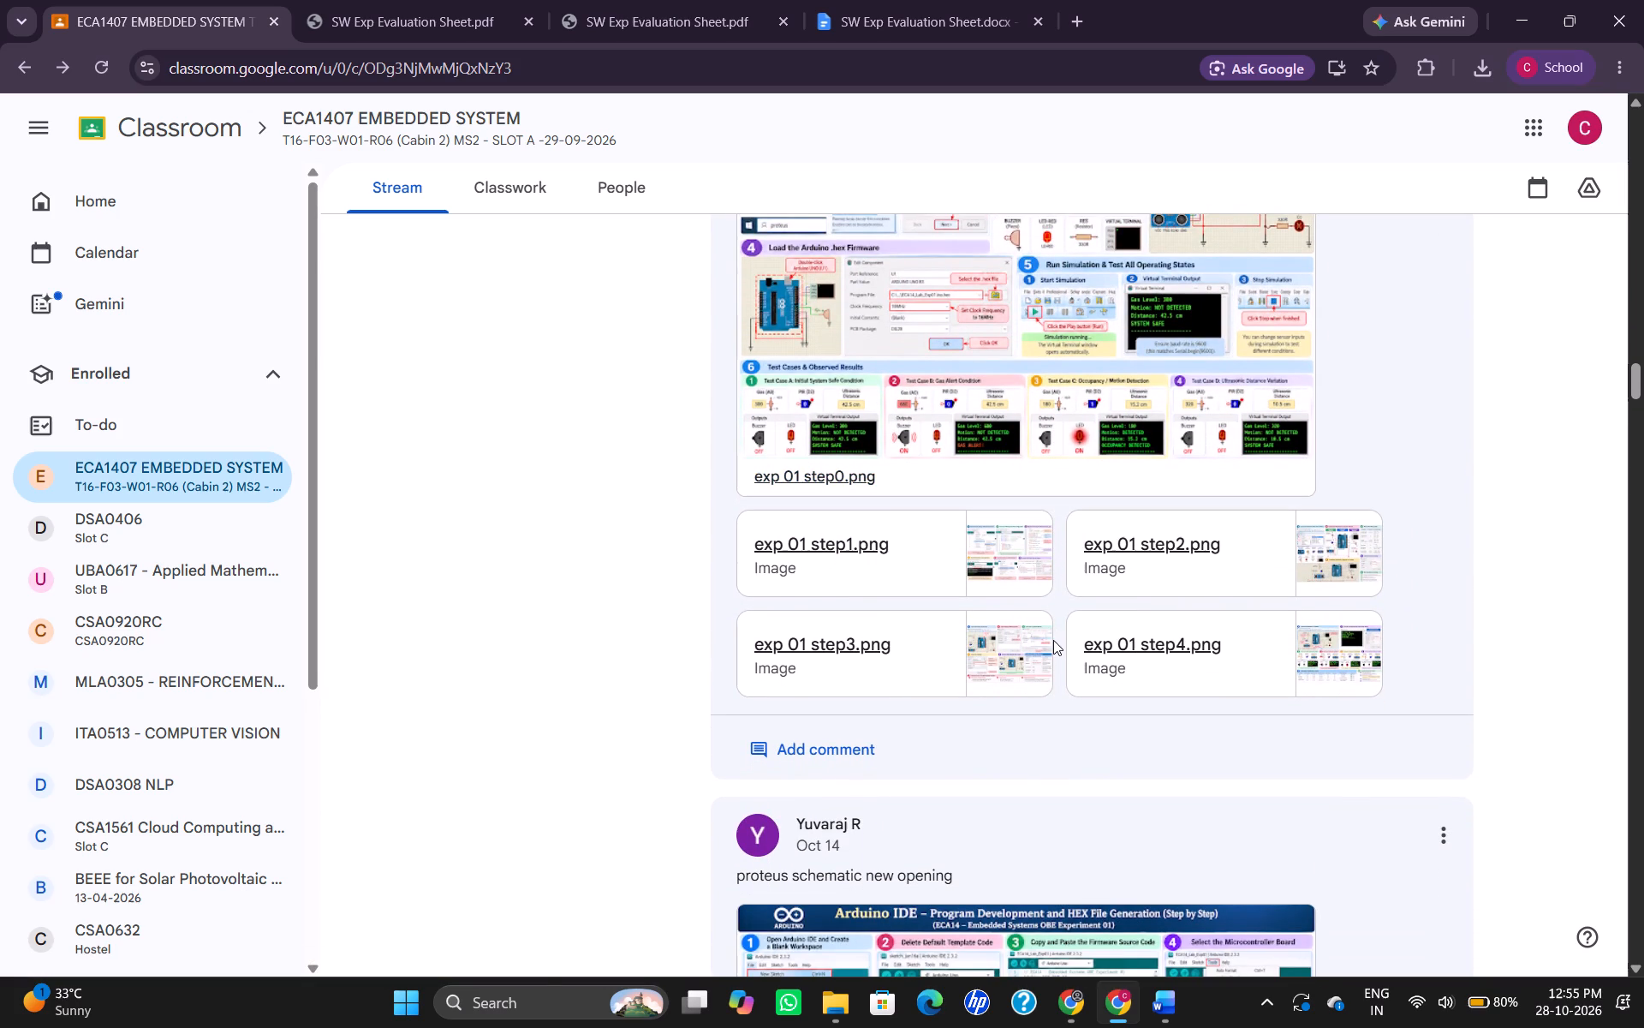
pyautogui.click(819, 557)
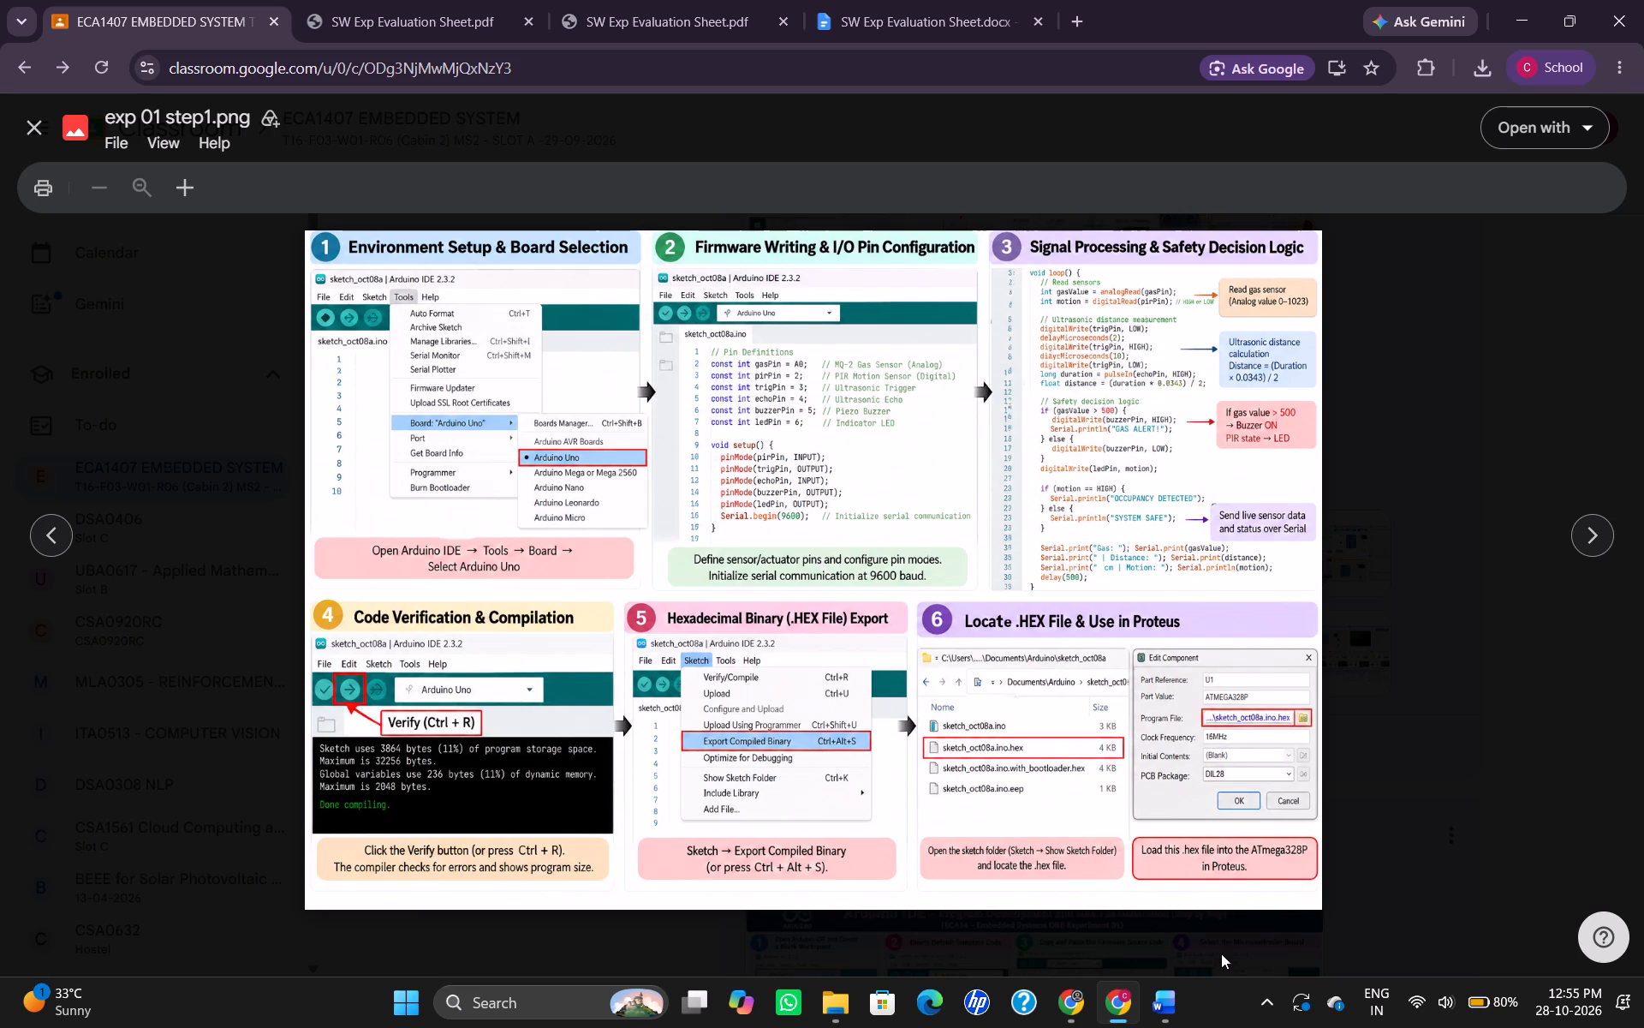
# Switch to Word to check the Name of the Experiment row in the evaluation sheet, then return to the Classroom window in Chrome.
pyautogui.click(1169, 1000)
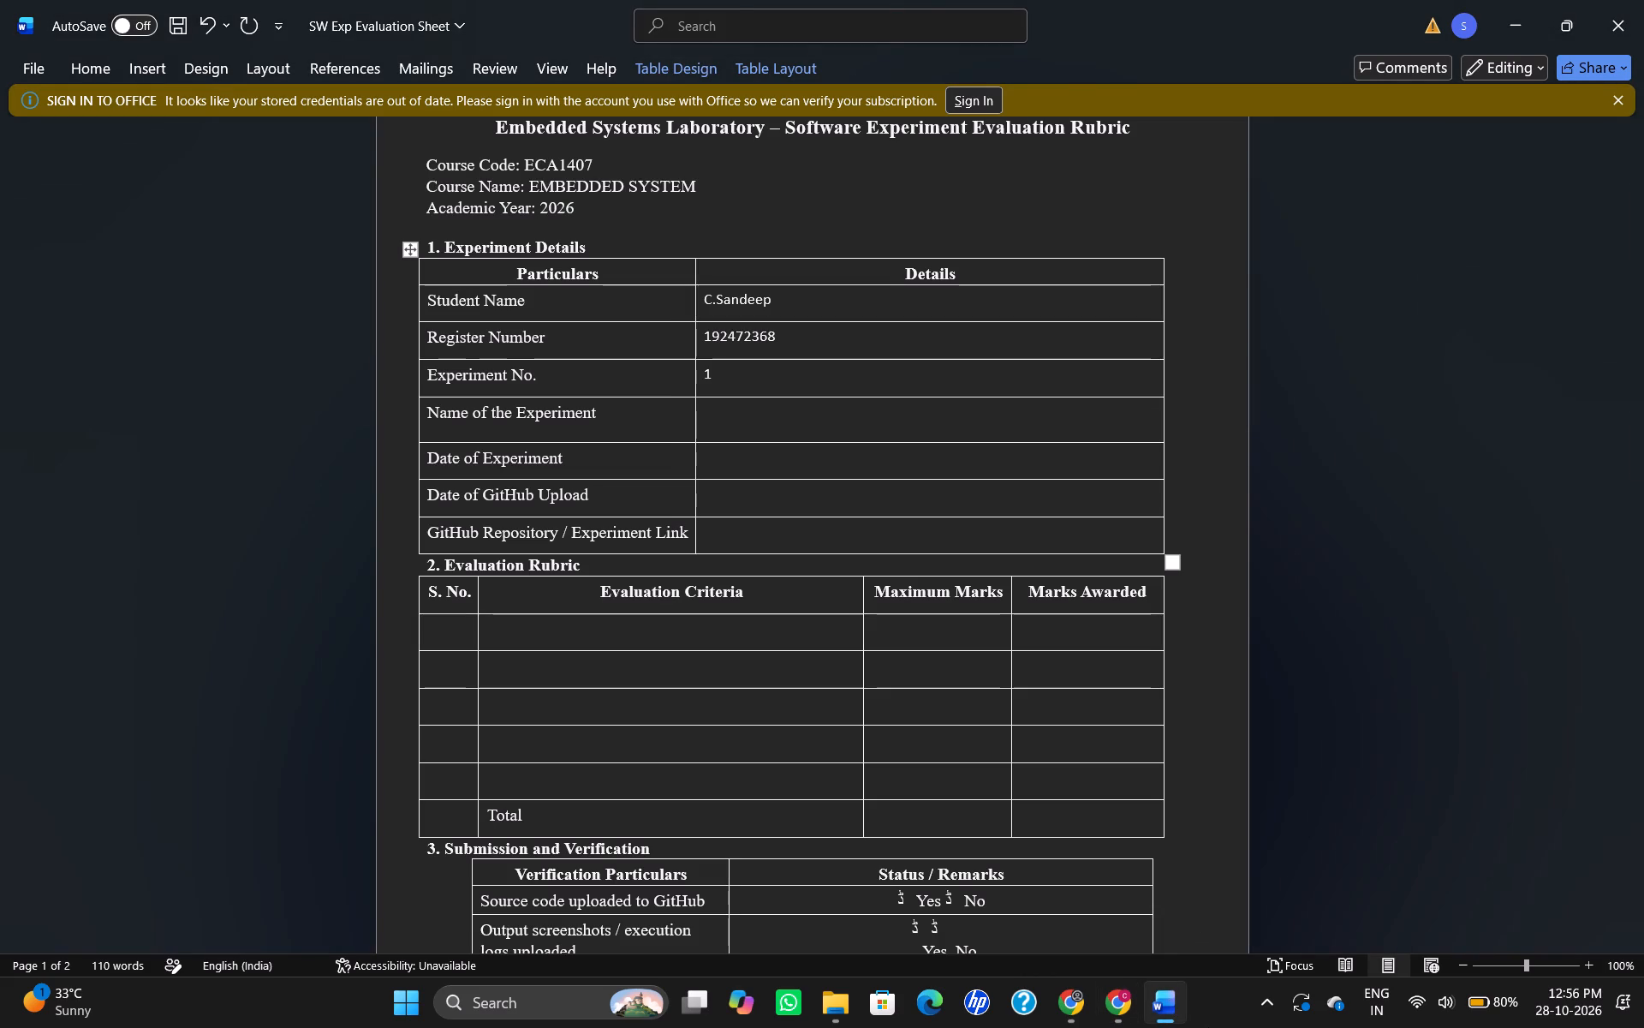
pyautogui.click(1110, 1005)
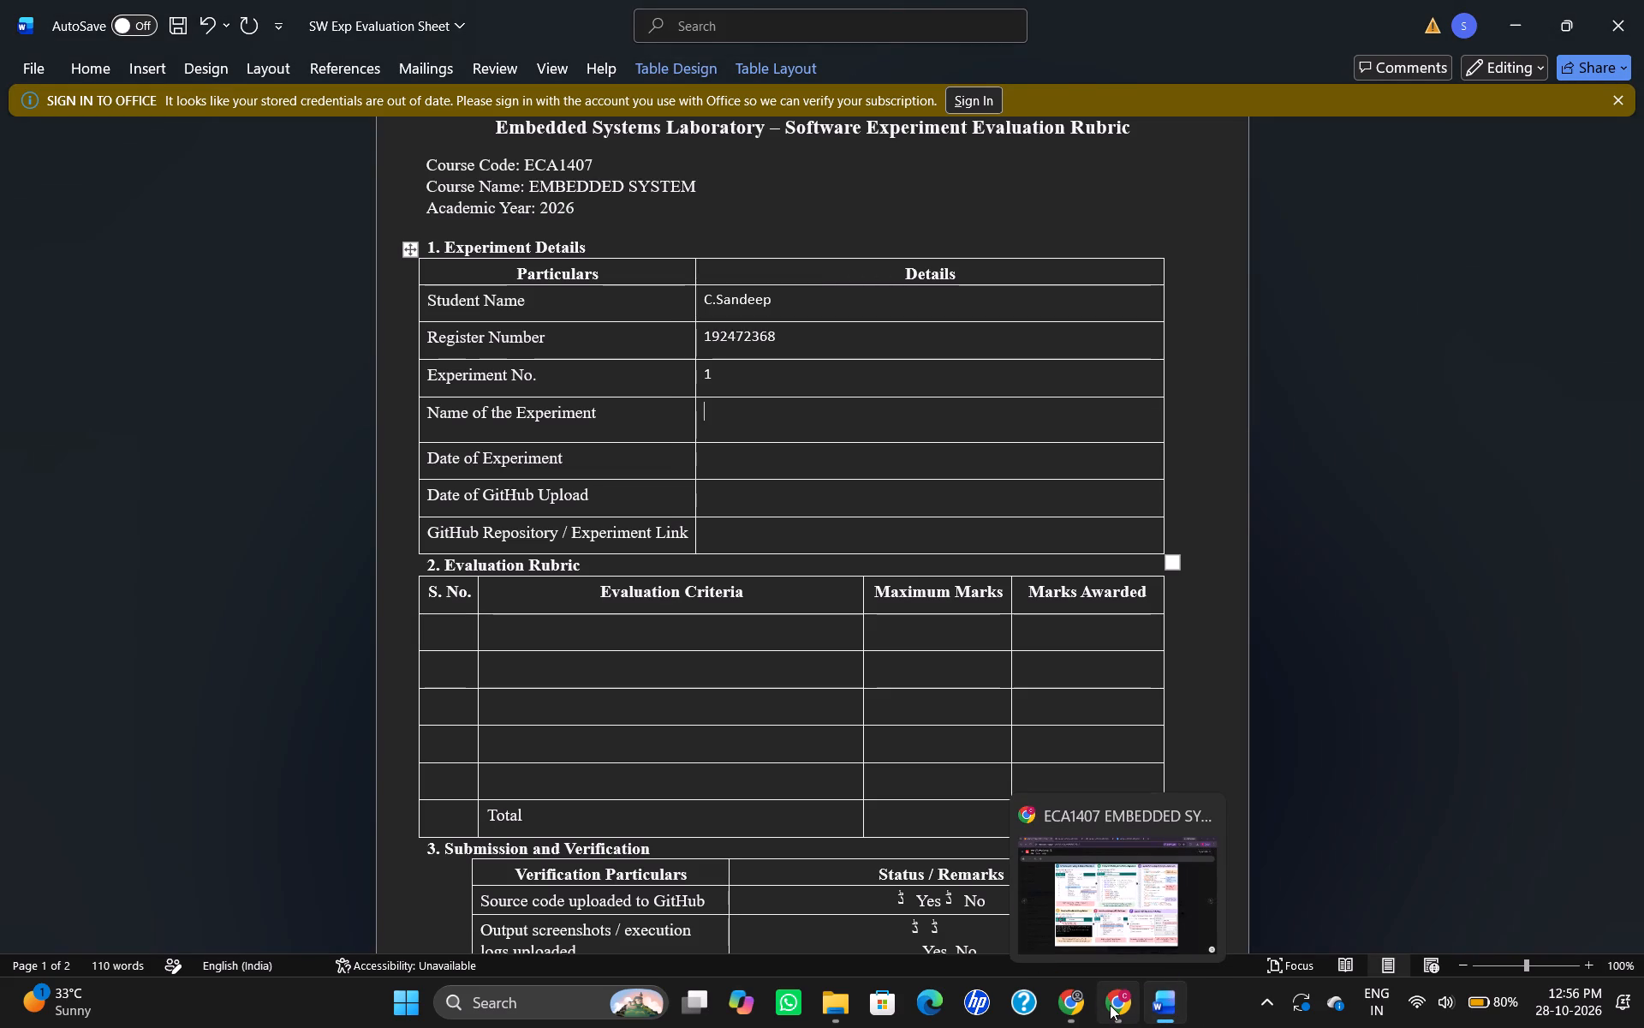
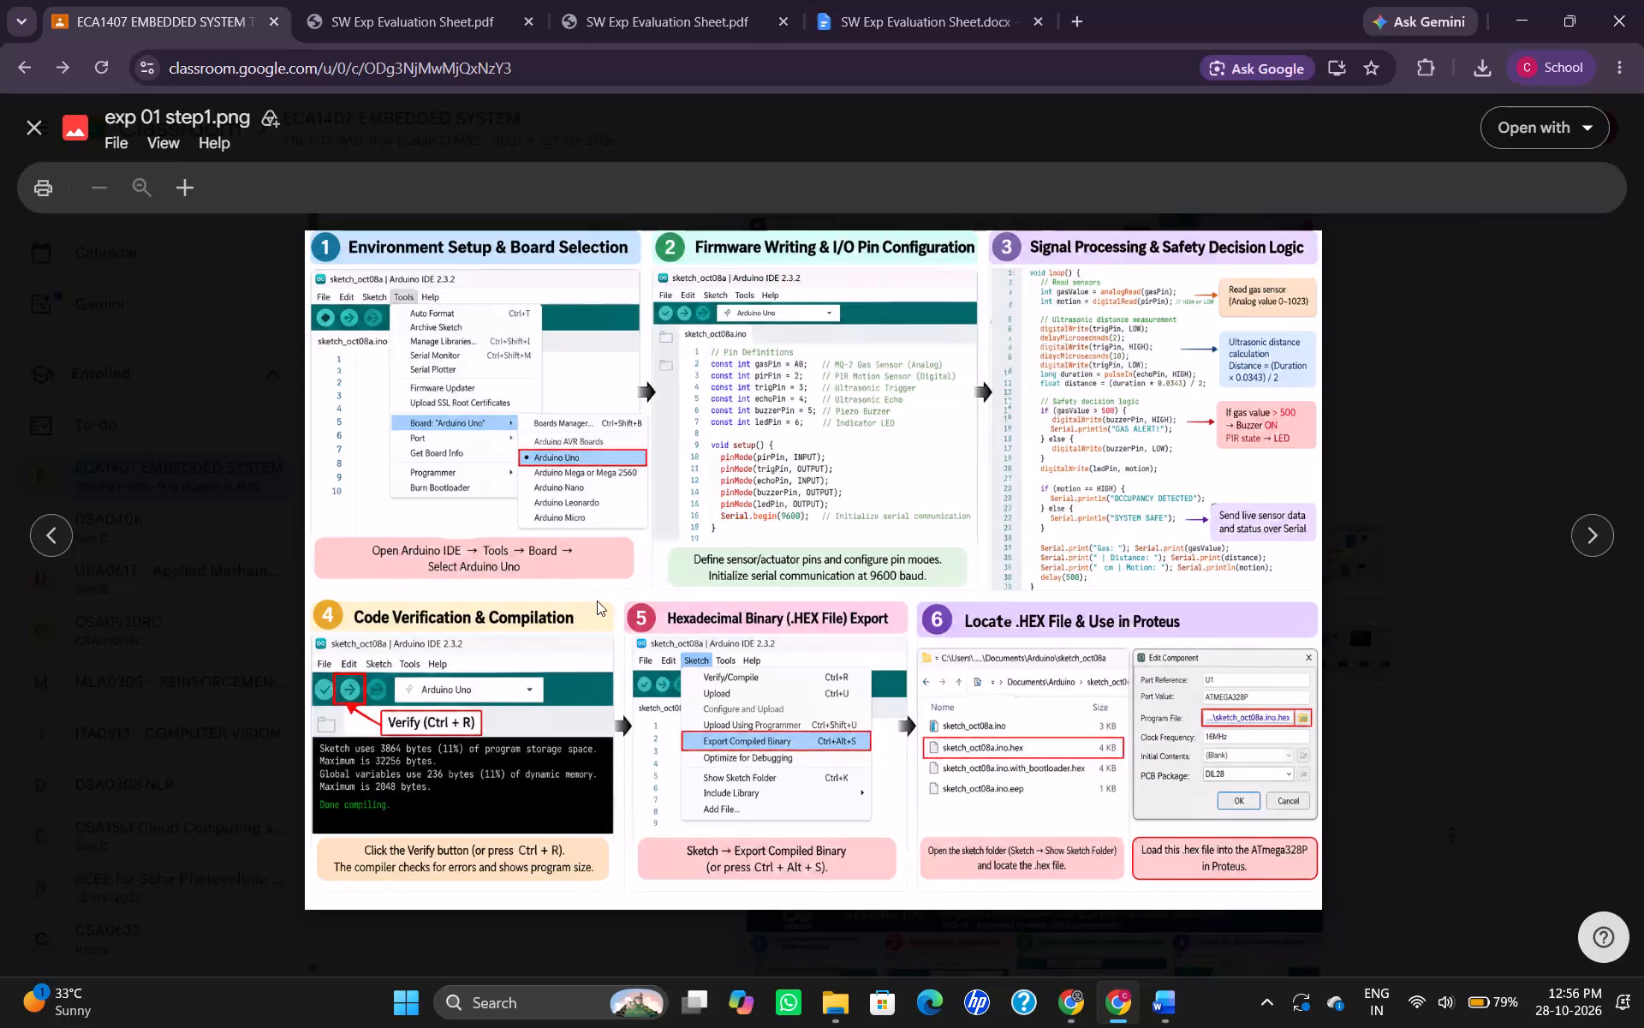
# Examine the image exp 01 step1.png up close, and close it to return to the class stream.
pyautogui.scroll(-4, 597, 601)
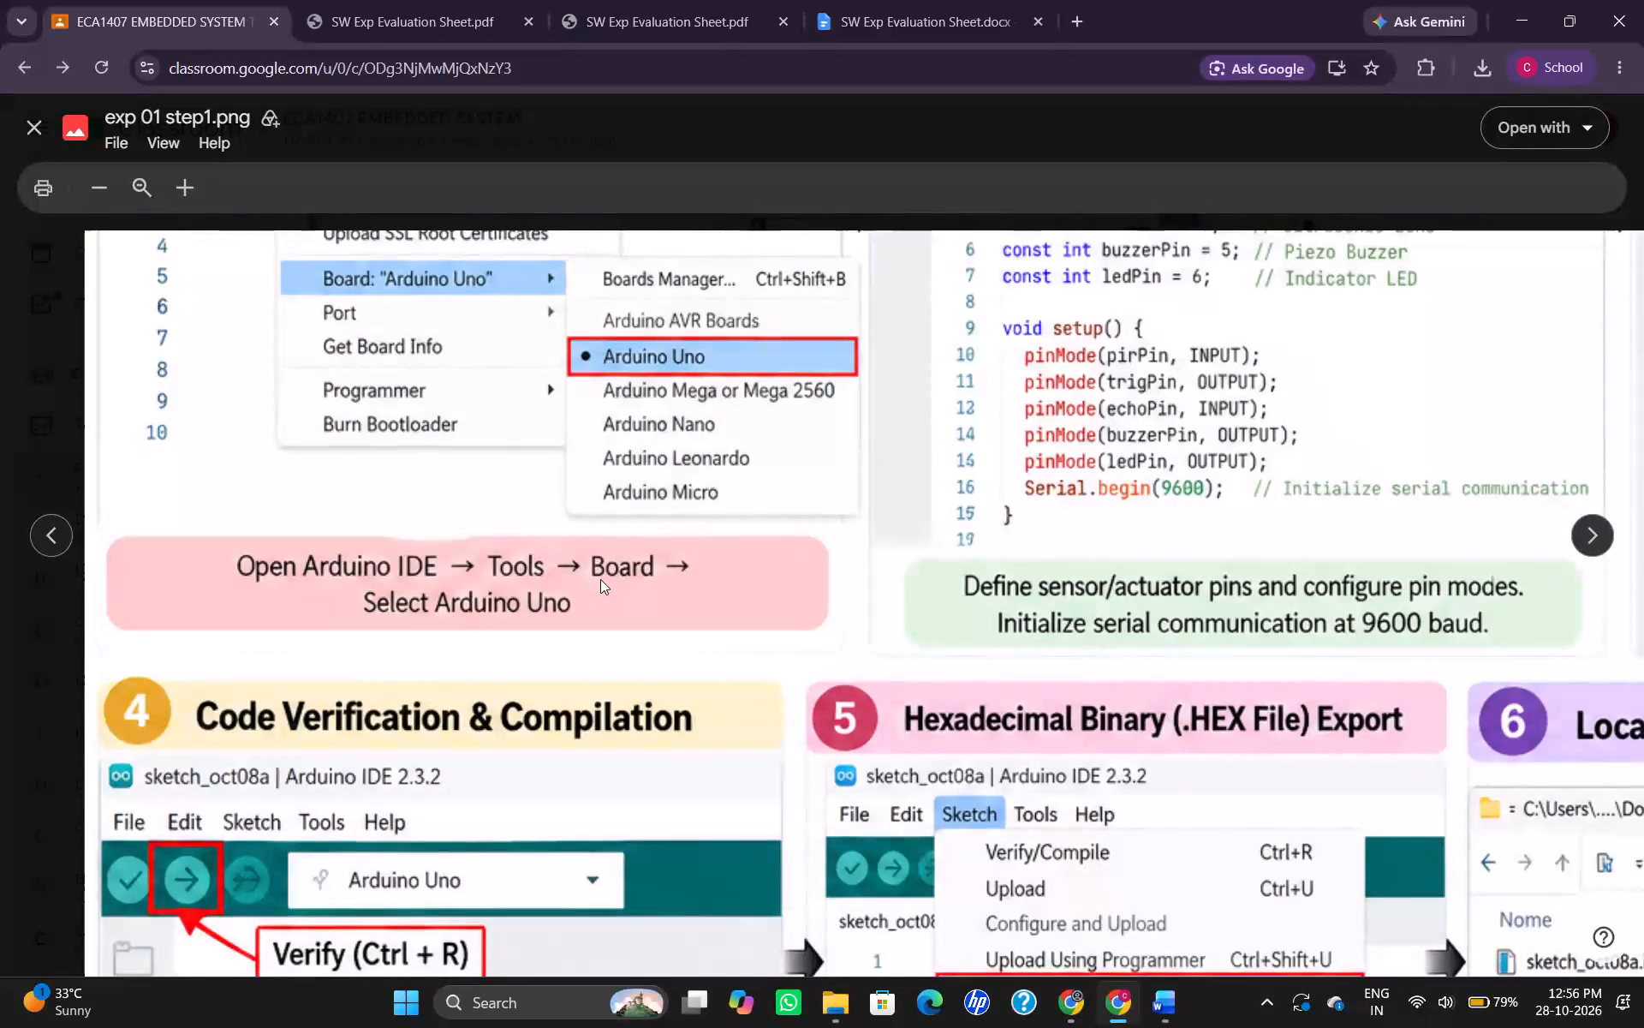
pyautogui.scroll(-1, 600, 579)
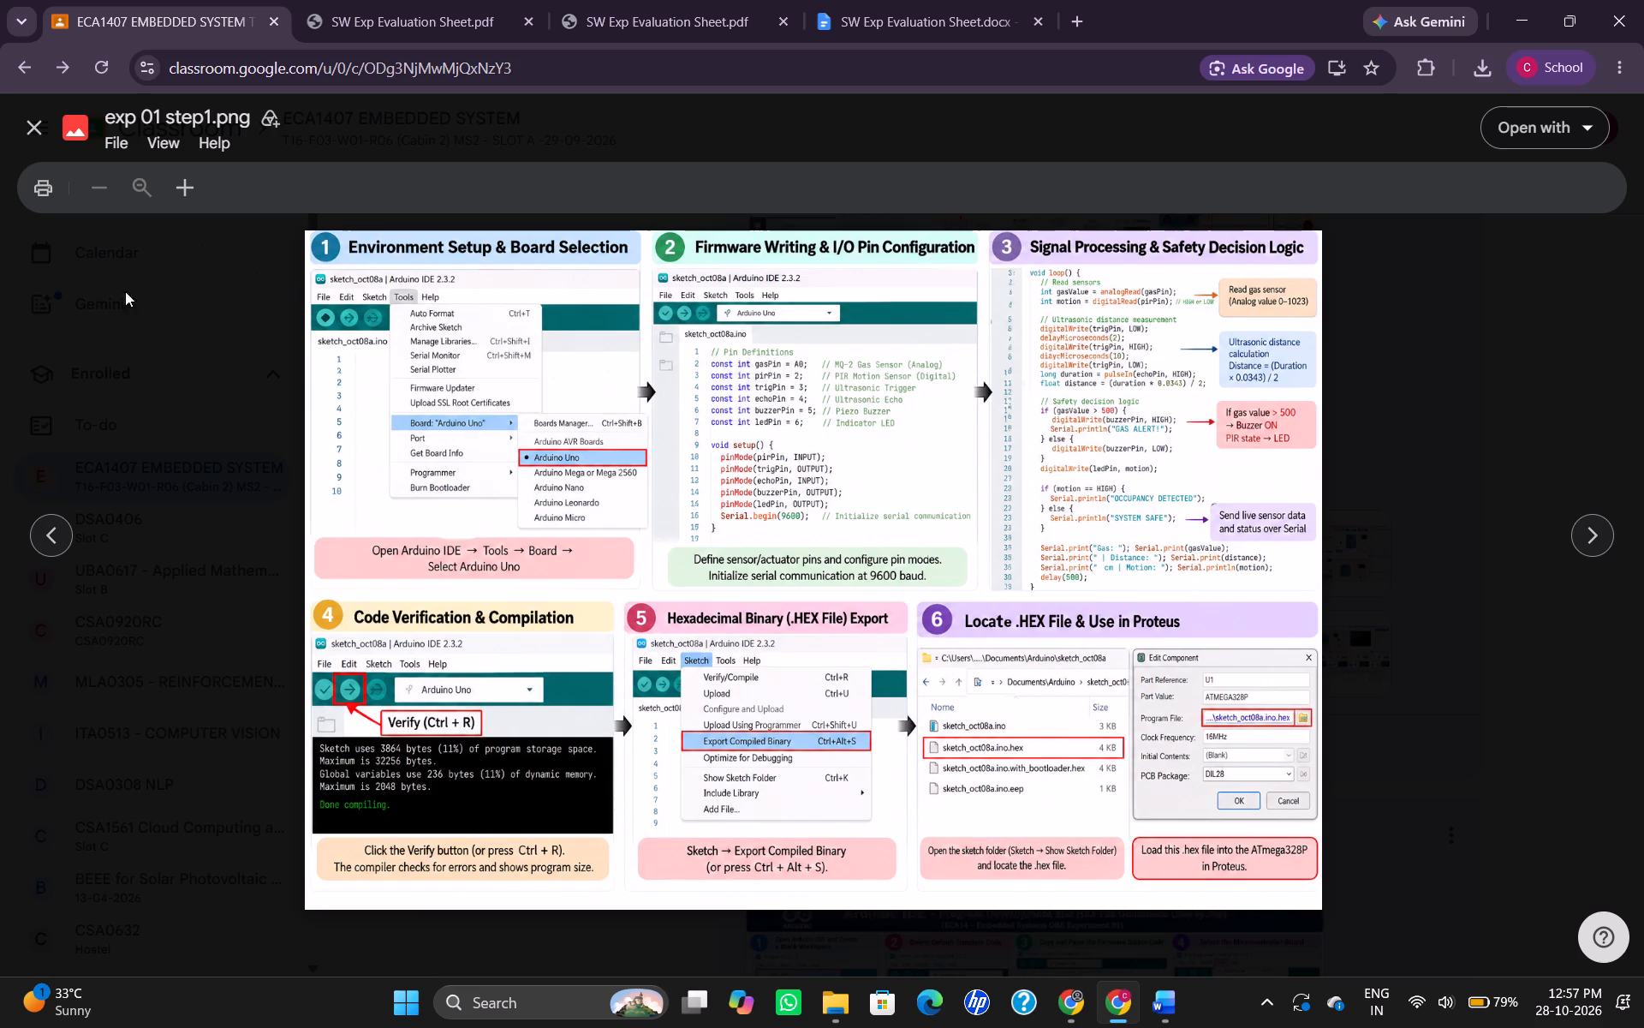
pyautogui.click(33, 124)
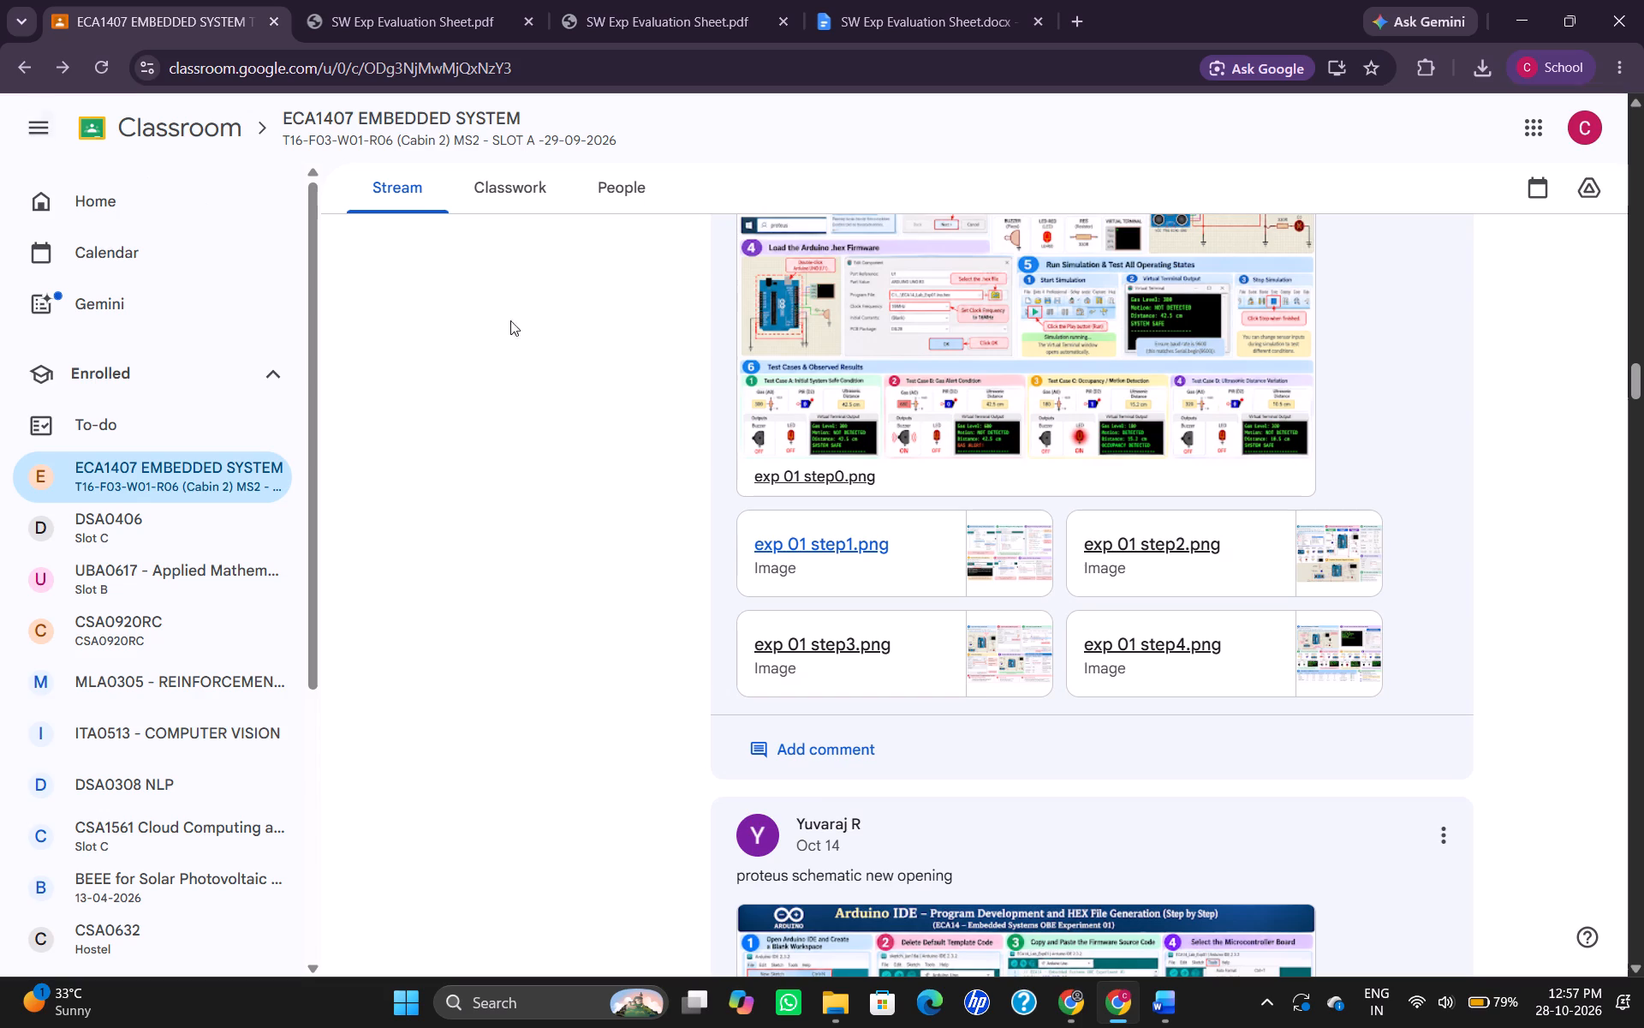
# Look through the ECA1407 EMBEDDED SYSTEM stream posts for material that covers experiment 1.
pyautogui.scroll(8, 561, 298)
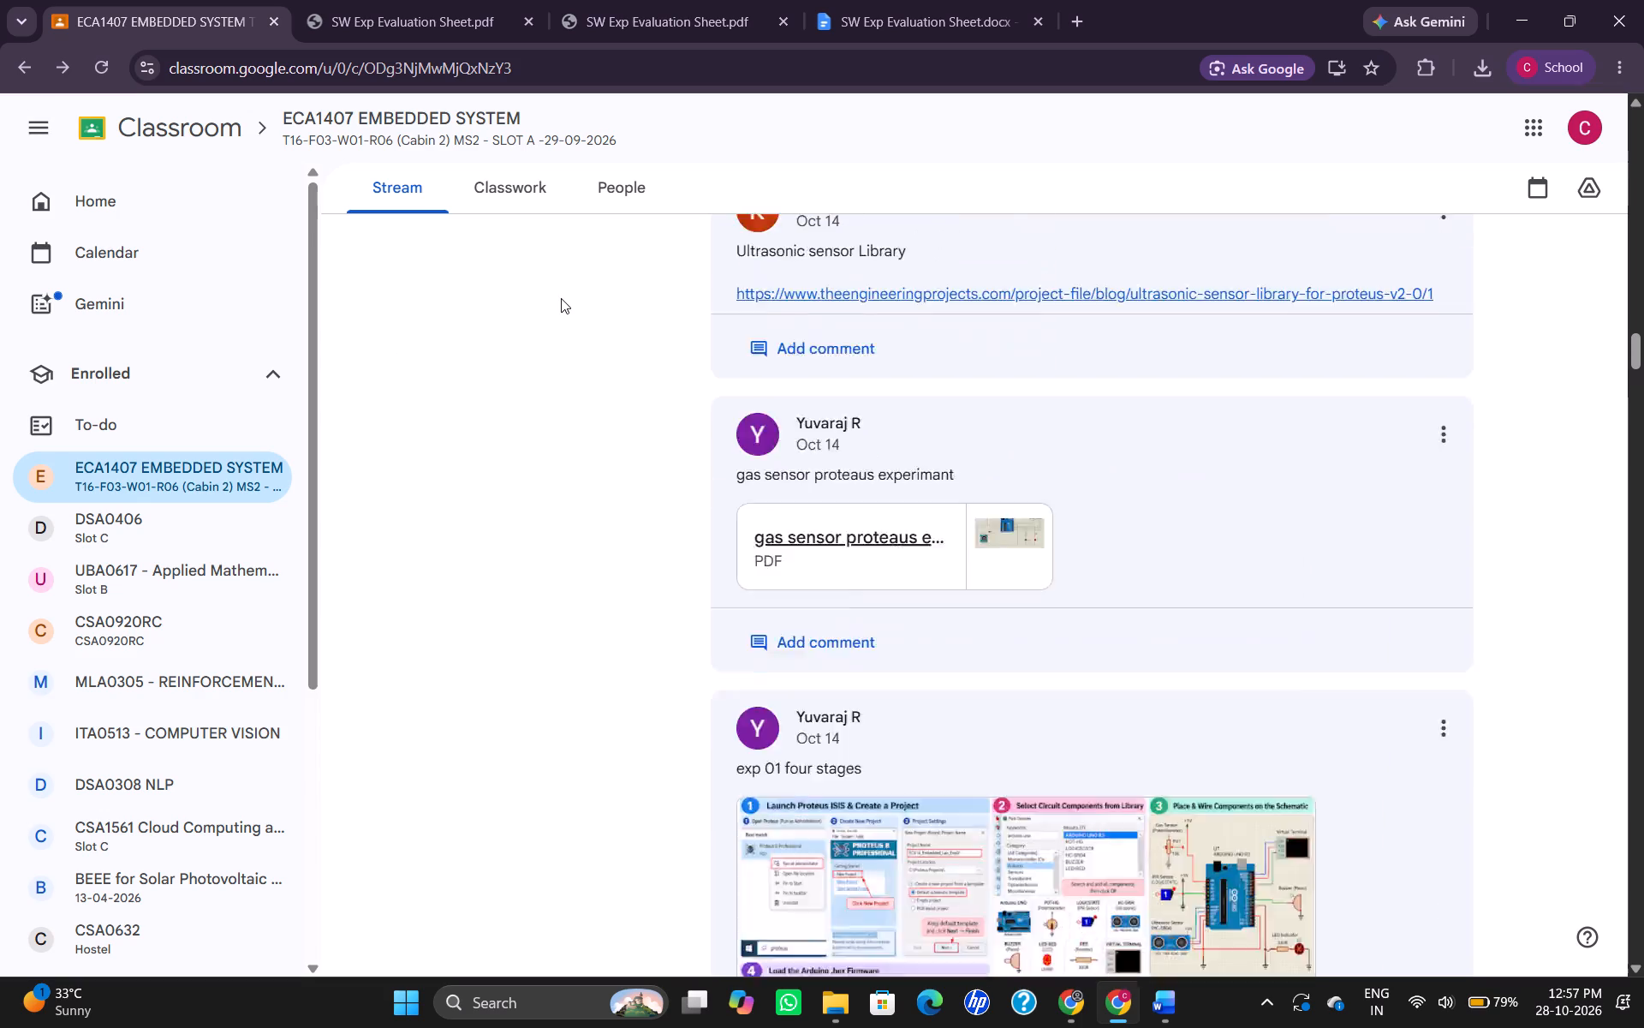
pyautogui.scroll(7, 561, 298)
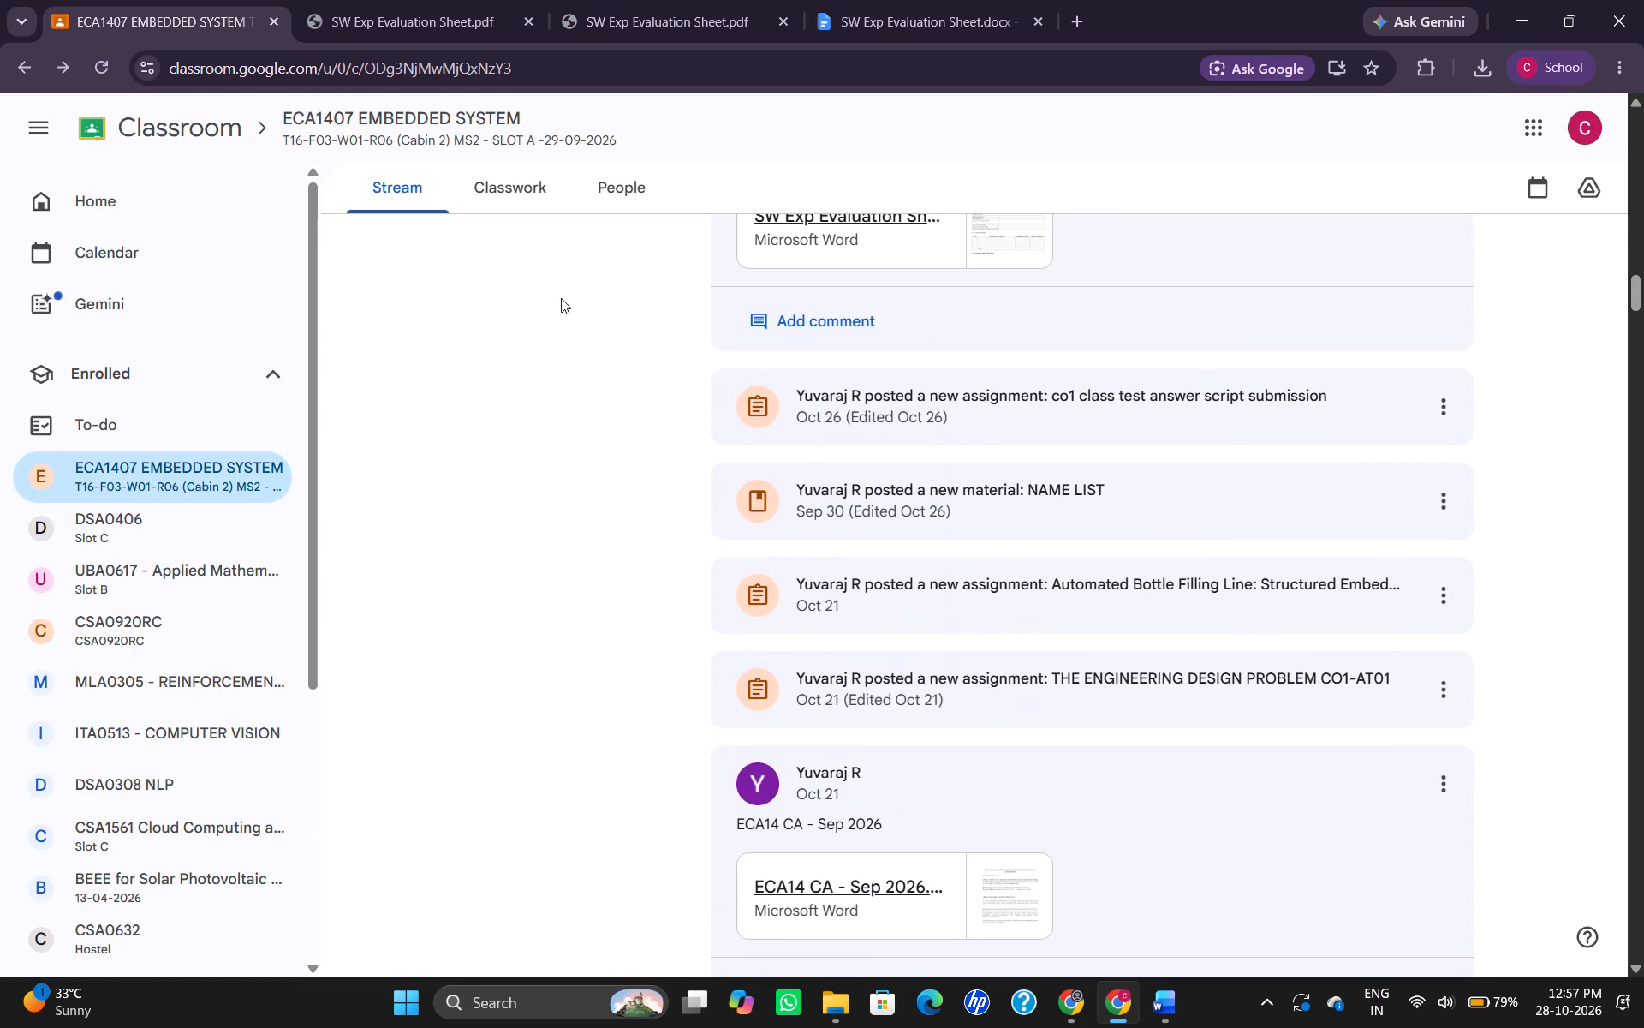
pyautogui.scroll(8, 561, 298)
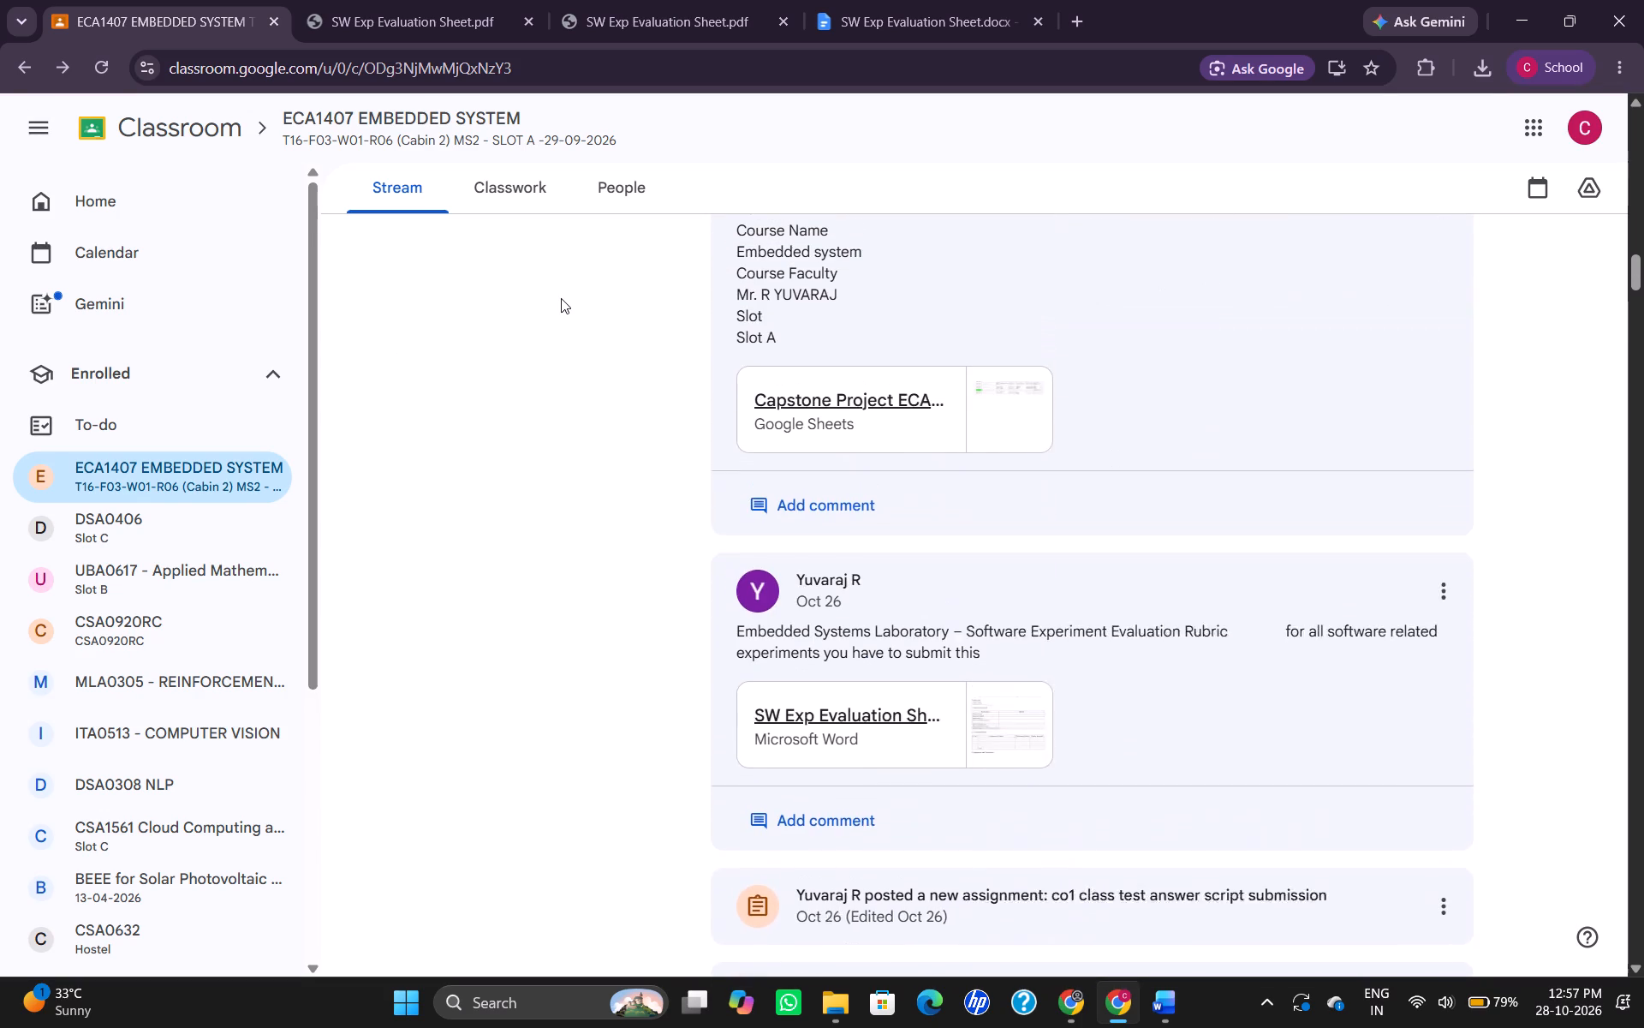
pyautogui.scroll(14, 561, 298)
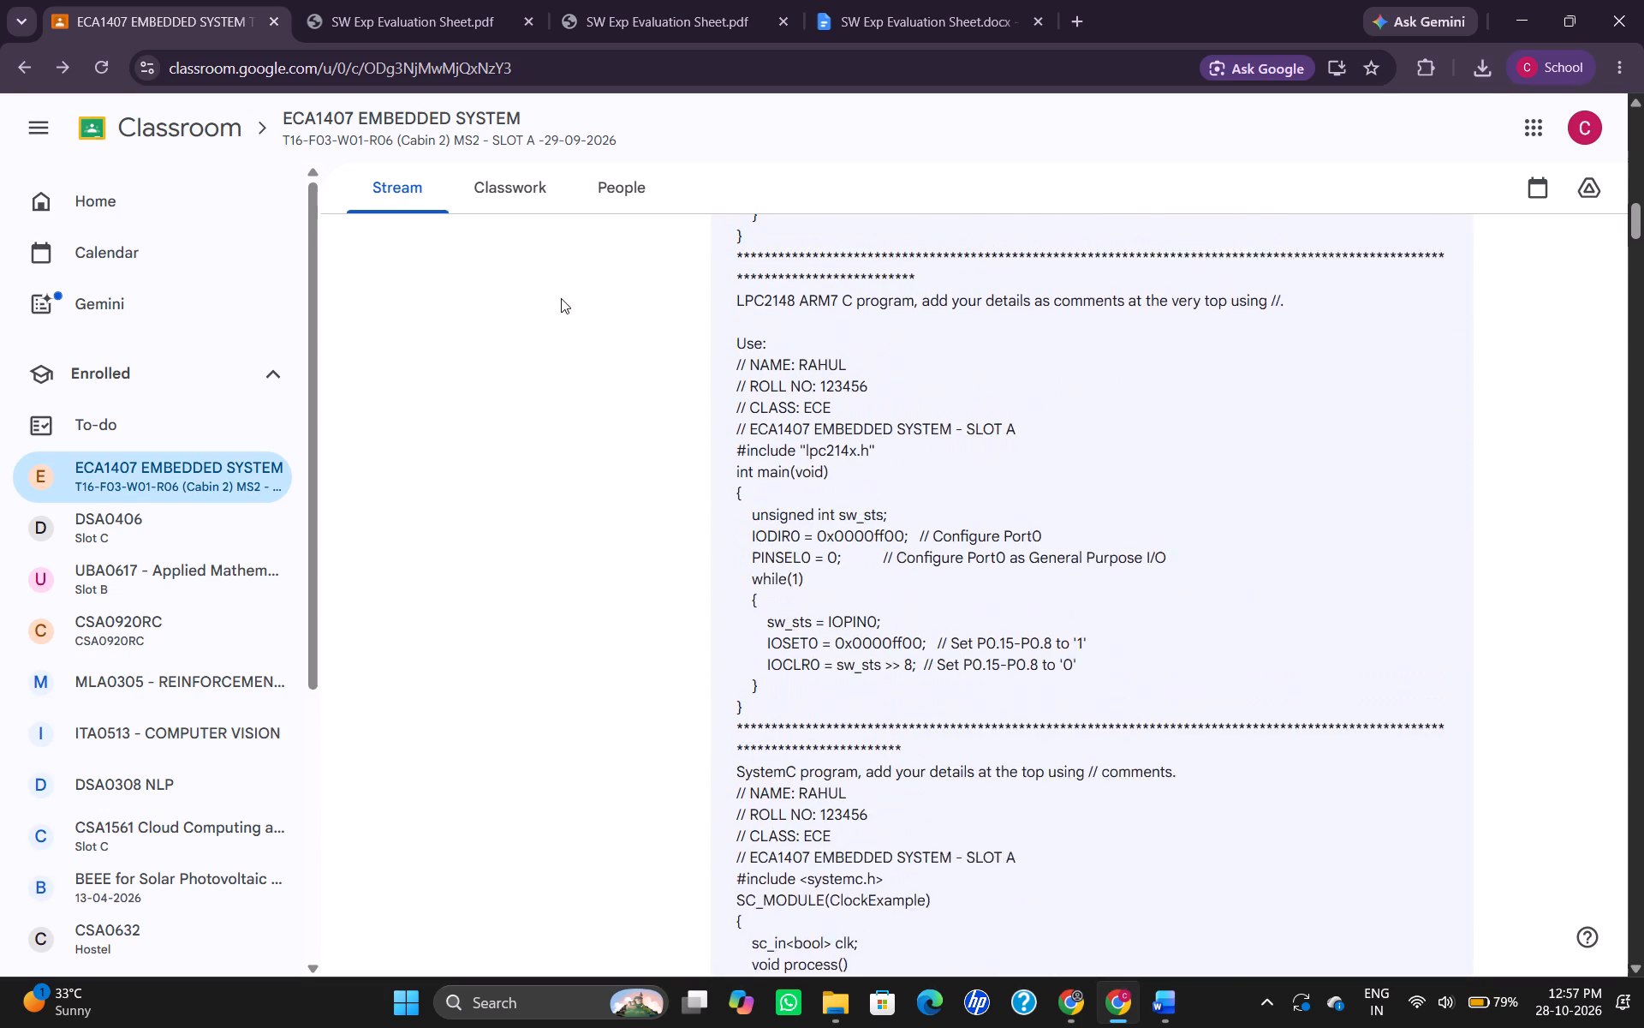
pyautogui.scroll(11, 561, 298)
pyautogui.scroll(-6, 561, 298)
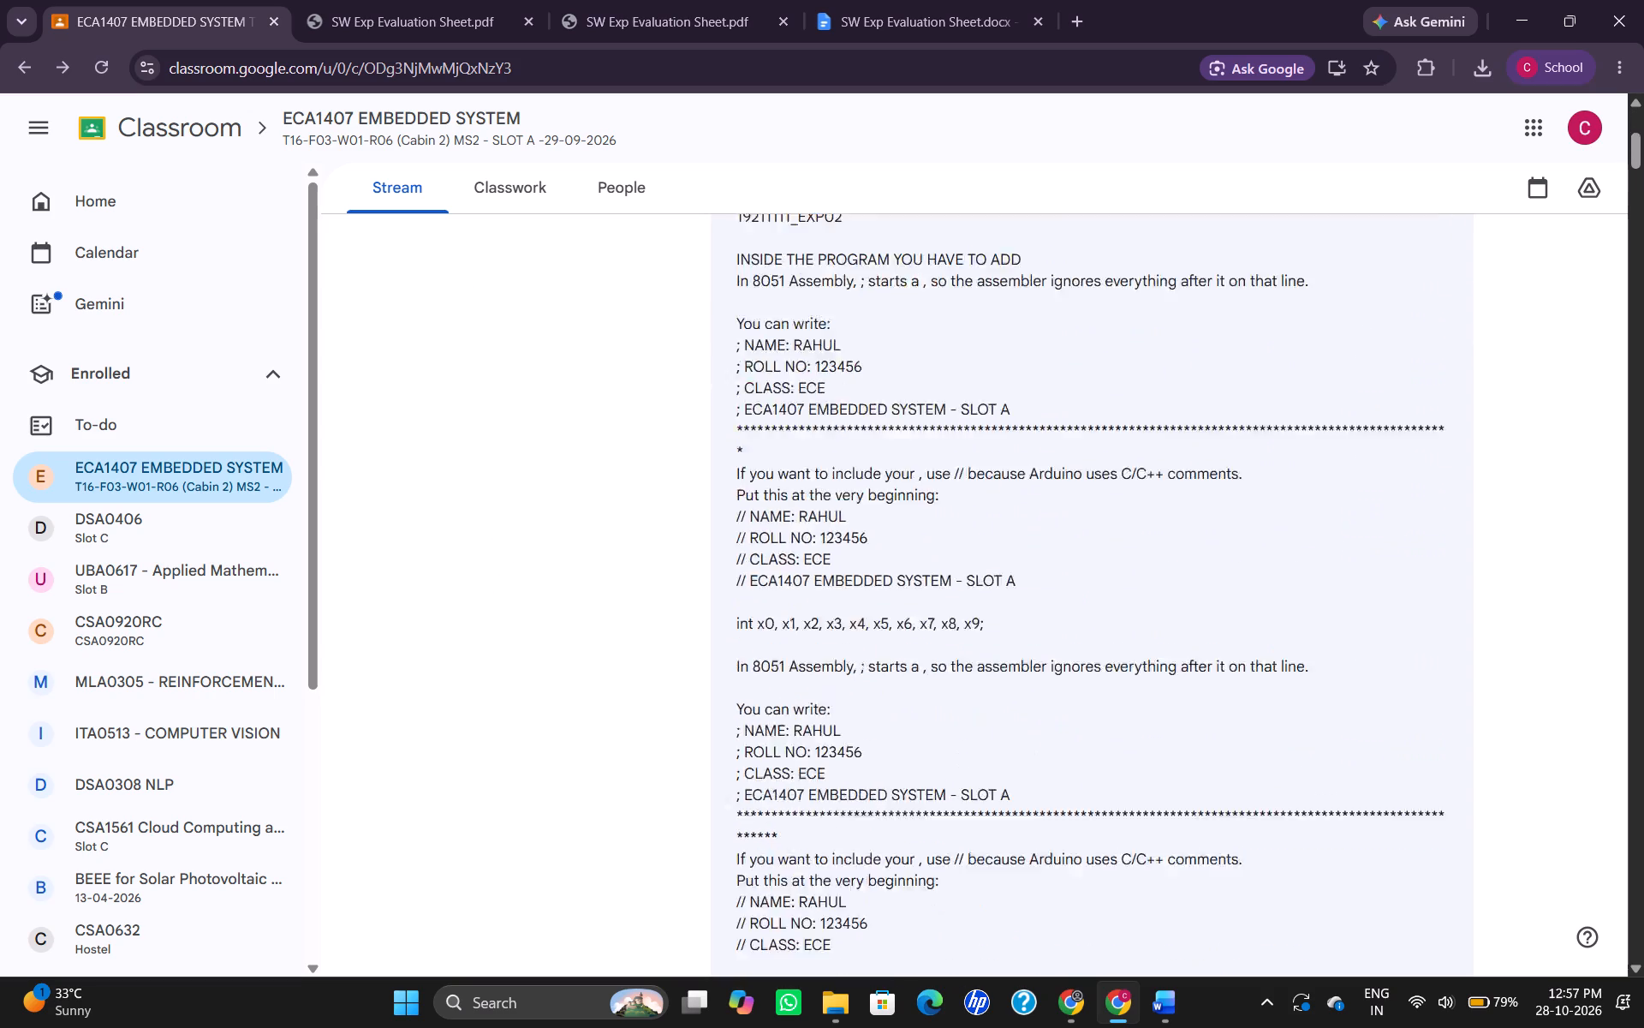
pyautogui.scroll(-12, 561, 298)
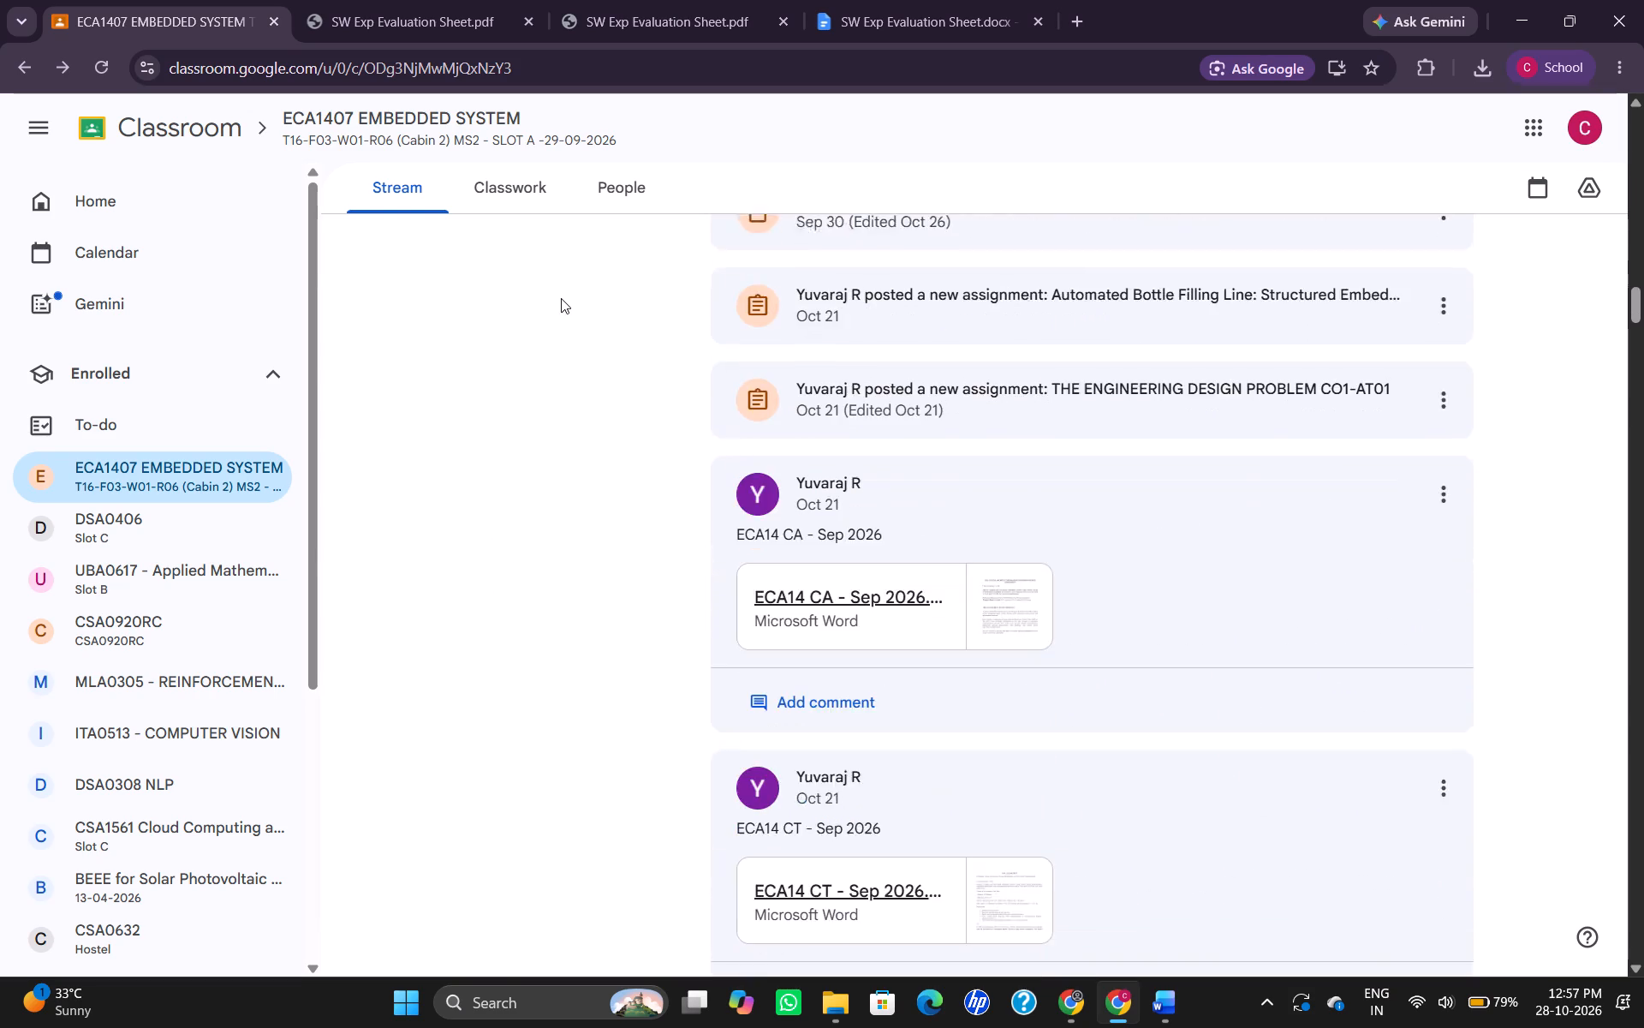
pyautogui.scroll(-2, 561, 298)
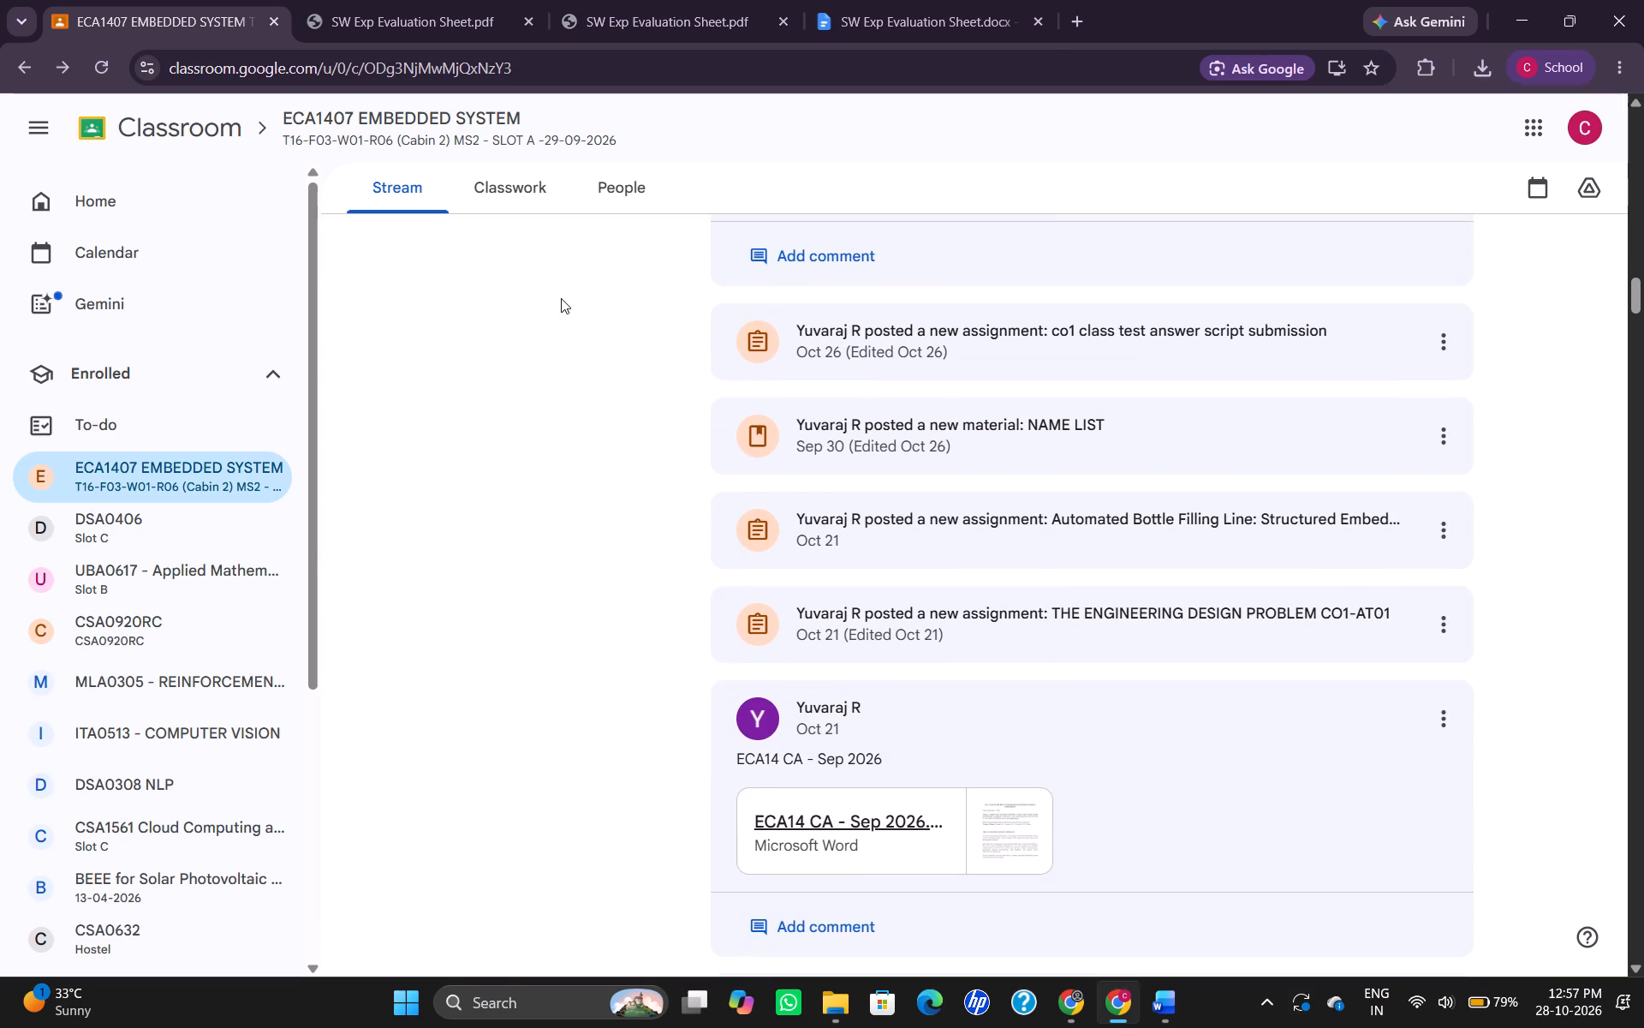
pyautogui.scroll(-2, 561, 298)
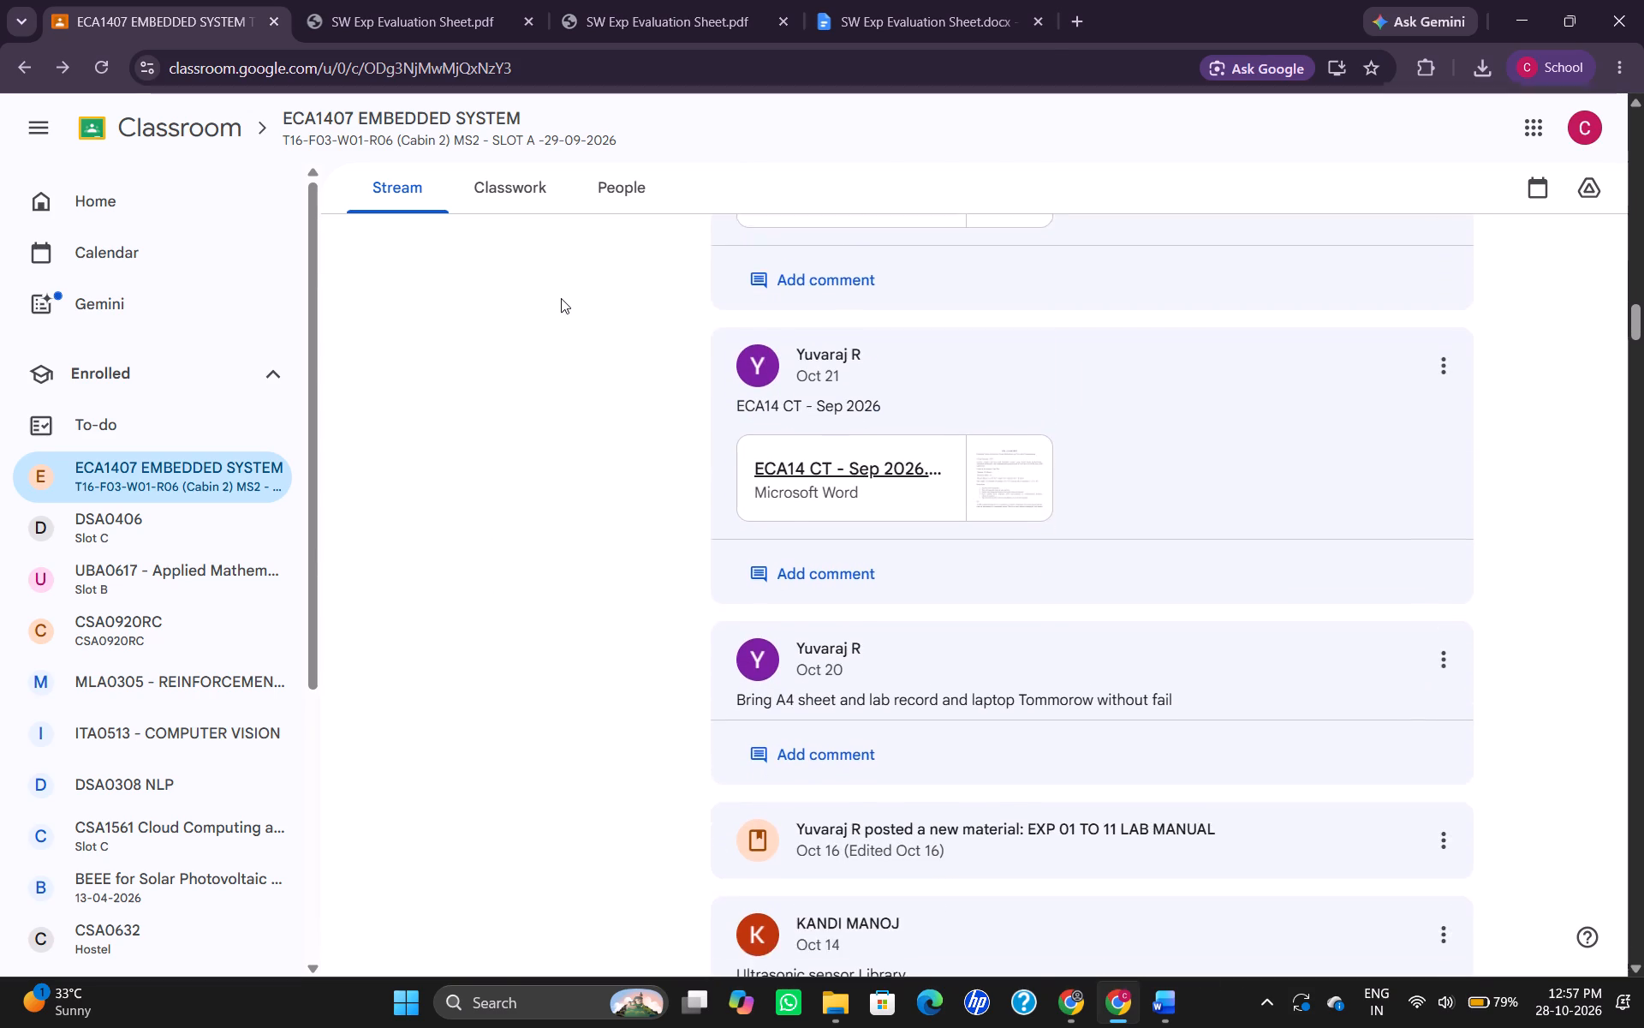
pyautogui.scroll(-1, 561, 298)
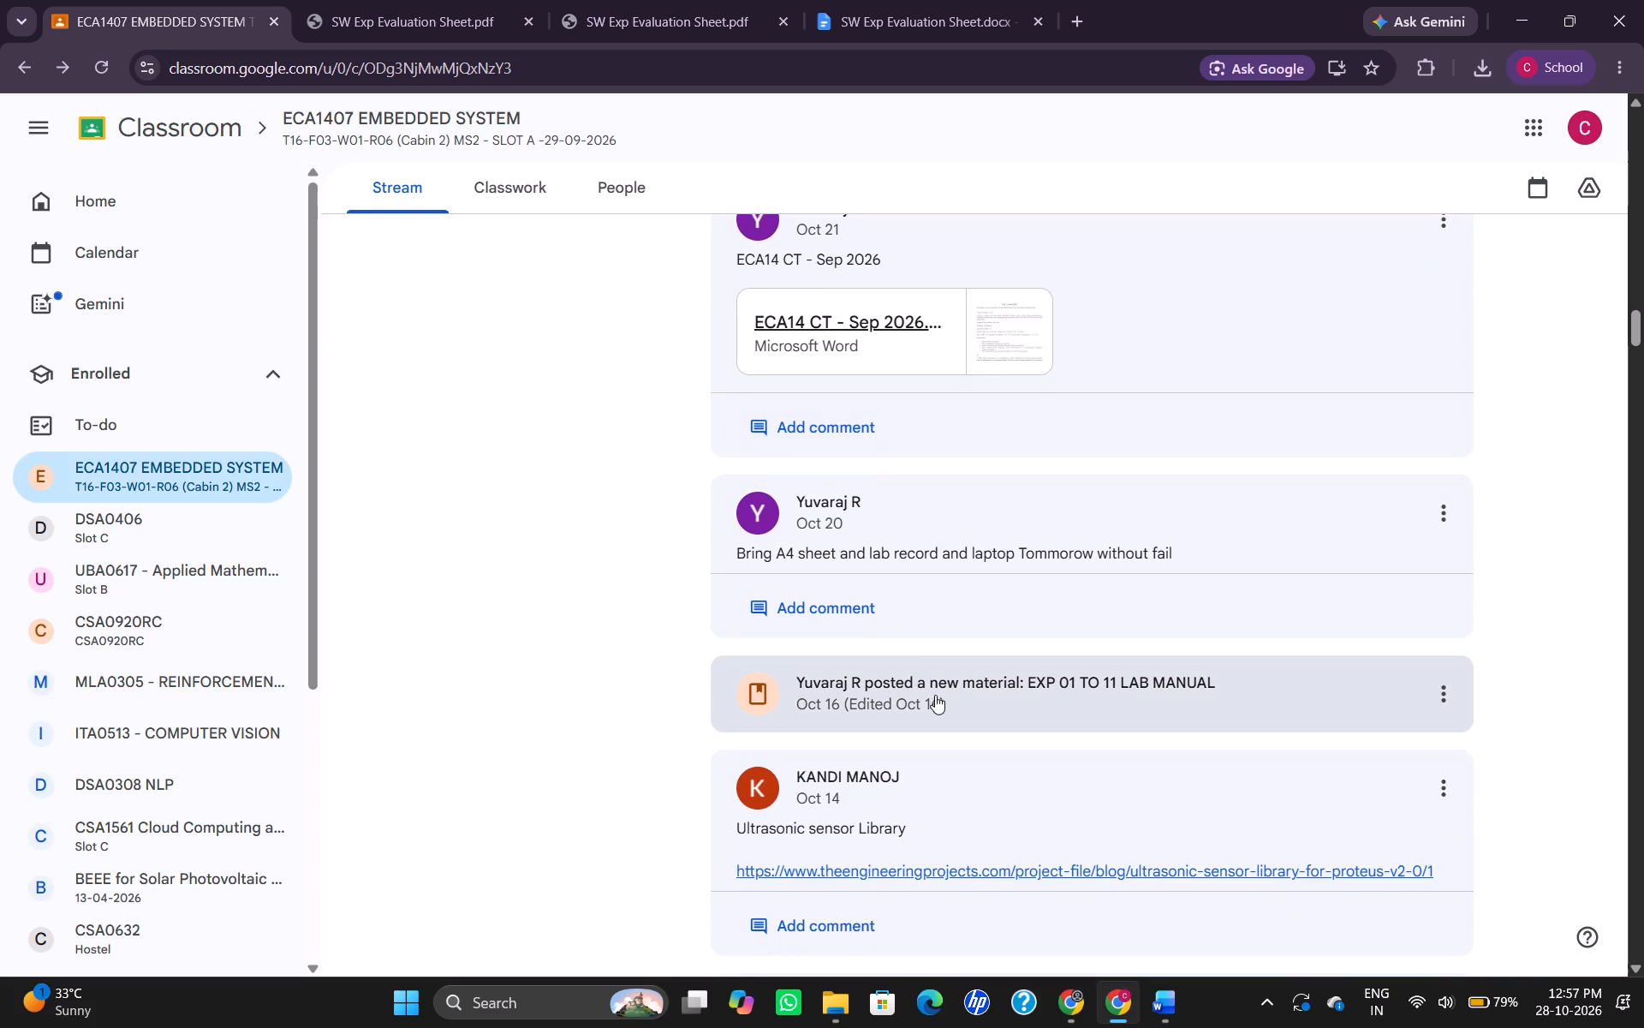
# Open the PDF ECA14 - Embedded Systems - OBE Based record EXP_1 TO 11 from the EXP 01 TO 11 LAB MANUAL material.
pyautogui.click(941, 696)
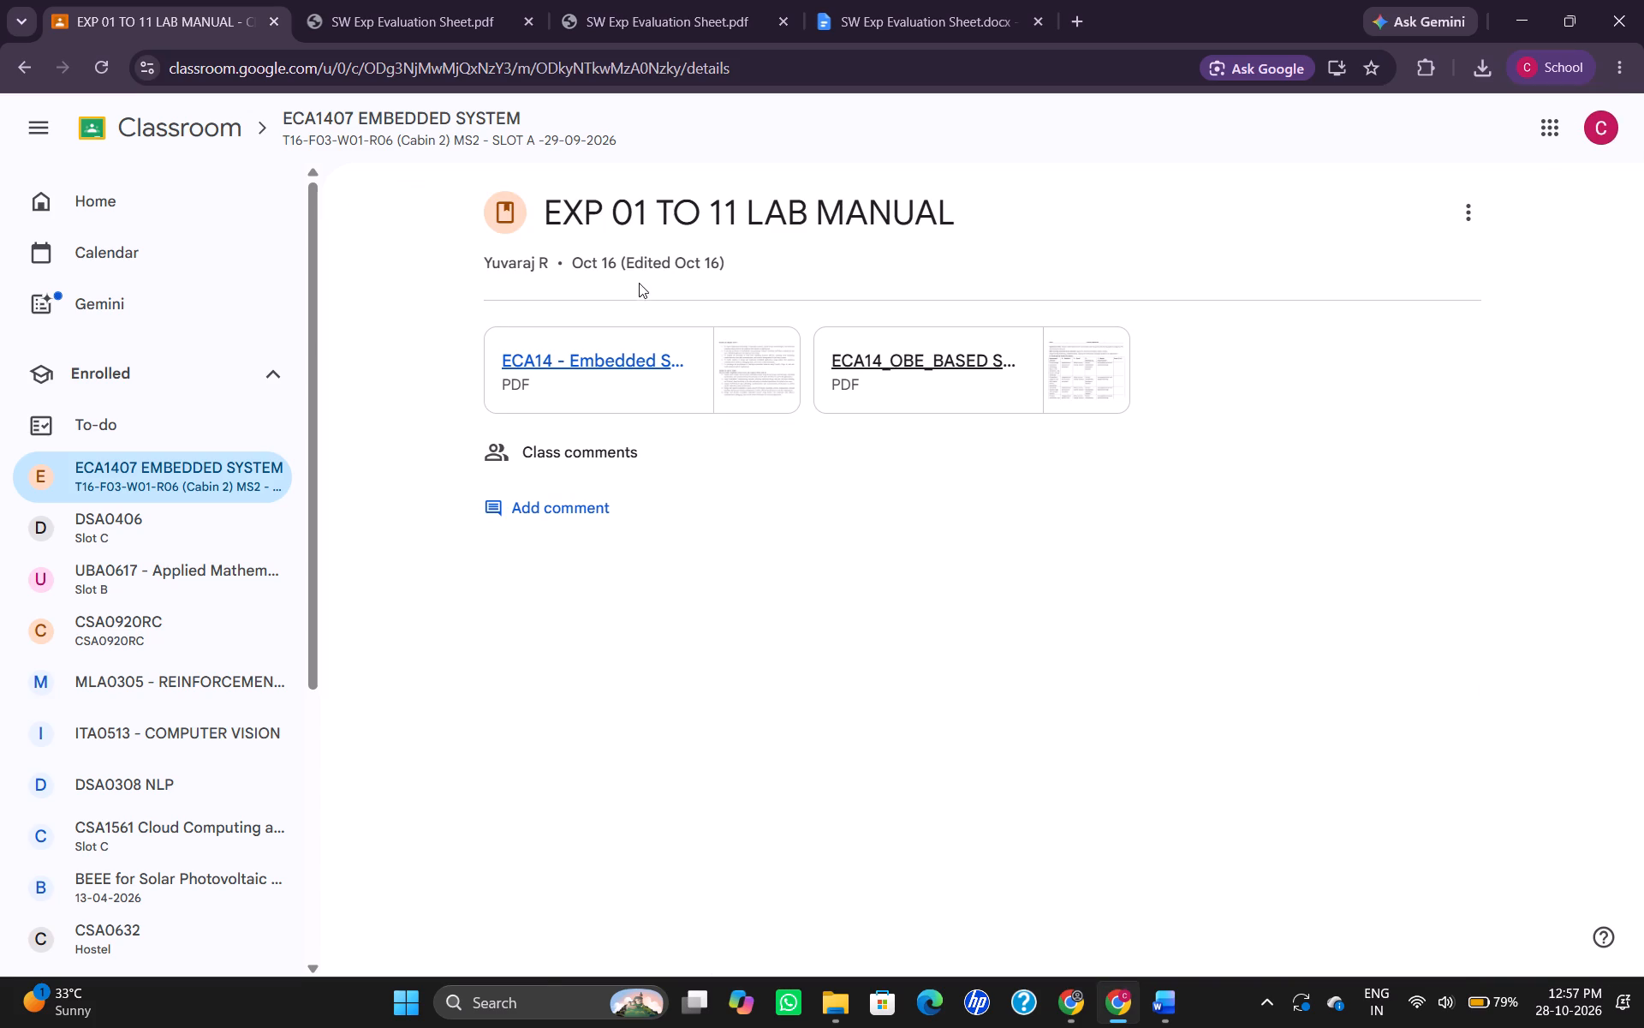
pyautogui.click(634, 374)
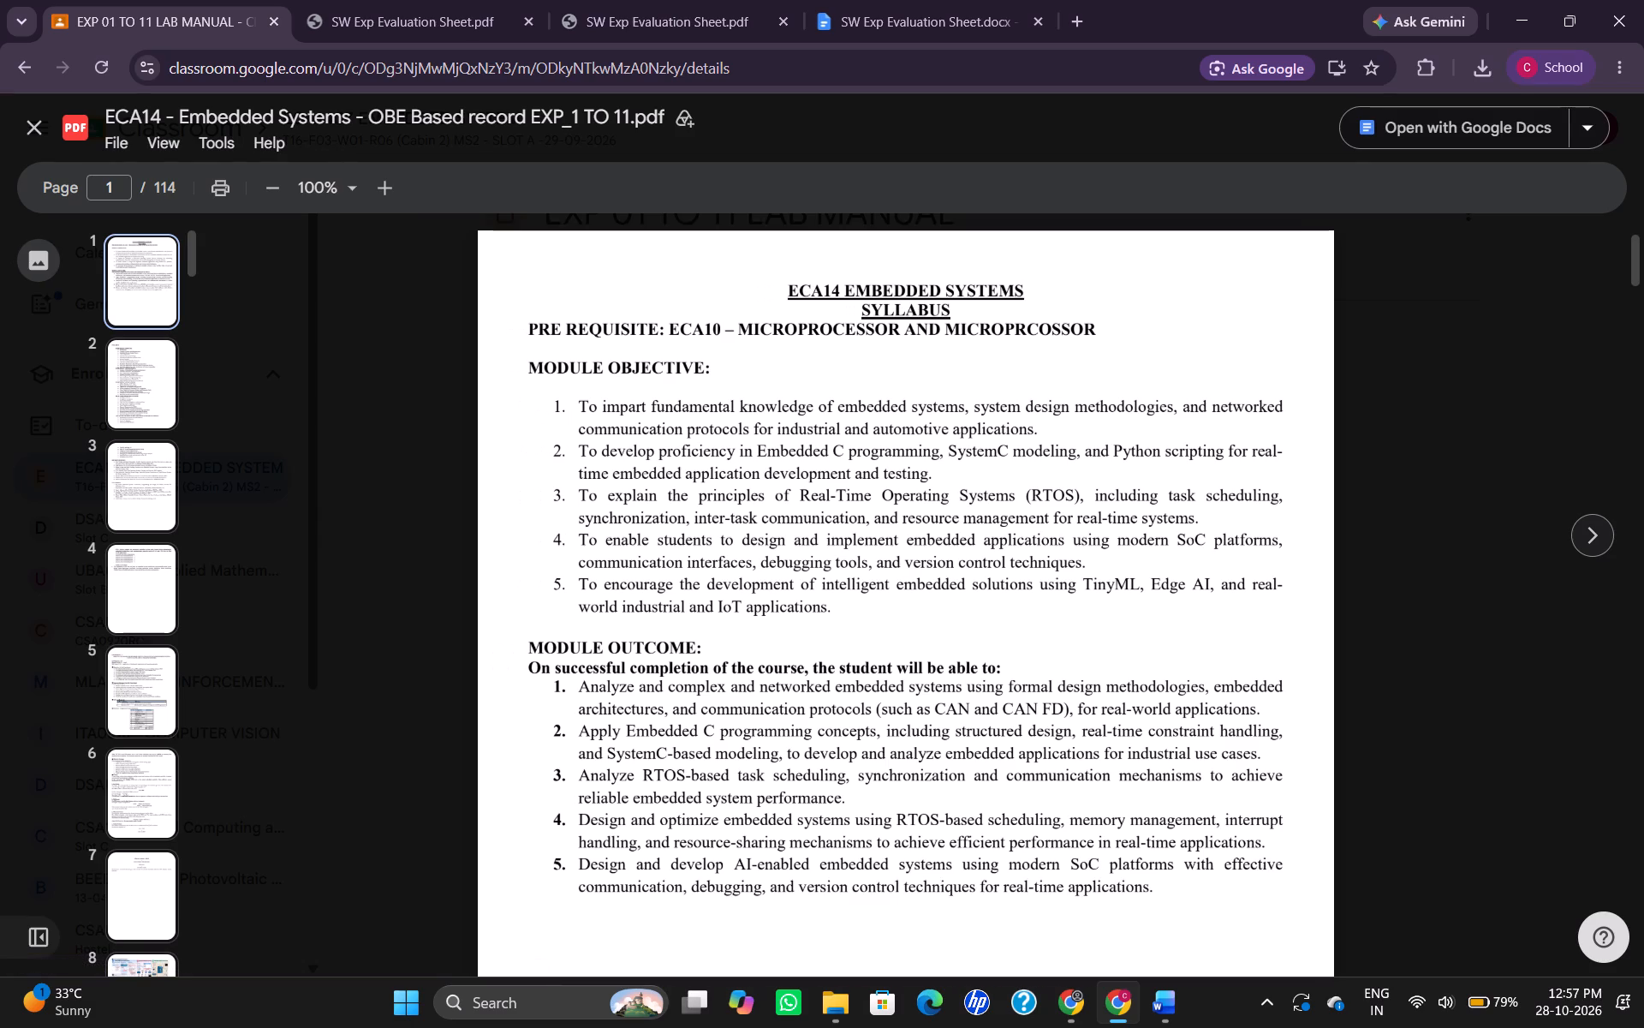
# Skim the lab manual's opening pages and the Experimental Procedure on page 8, and return to page 1.
pyautogui.scroll(-11, 634, 374)
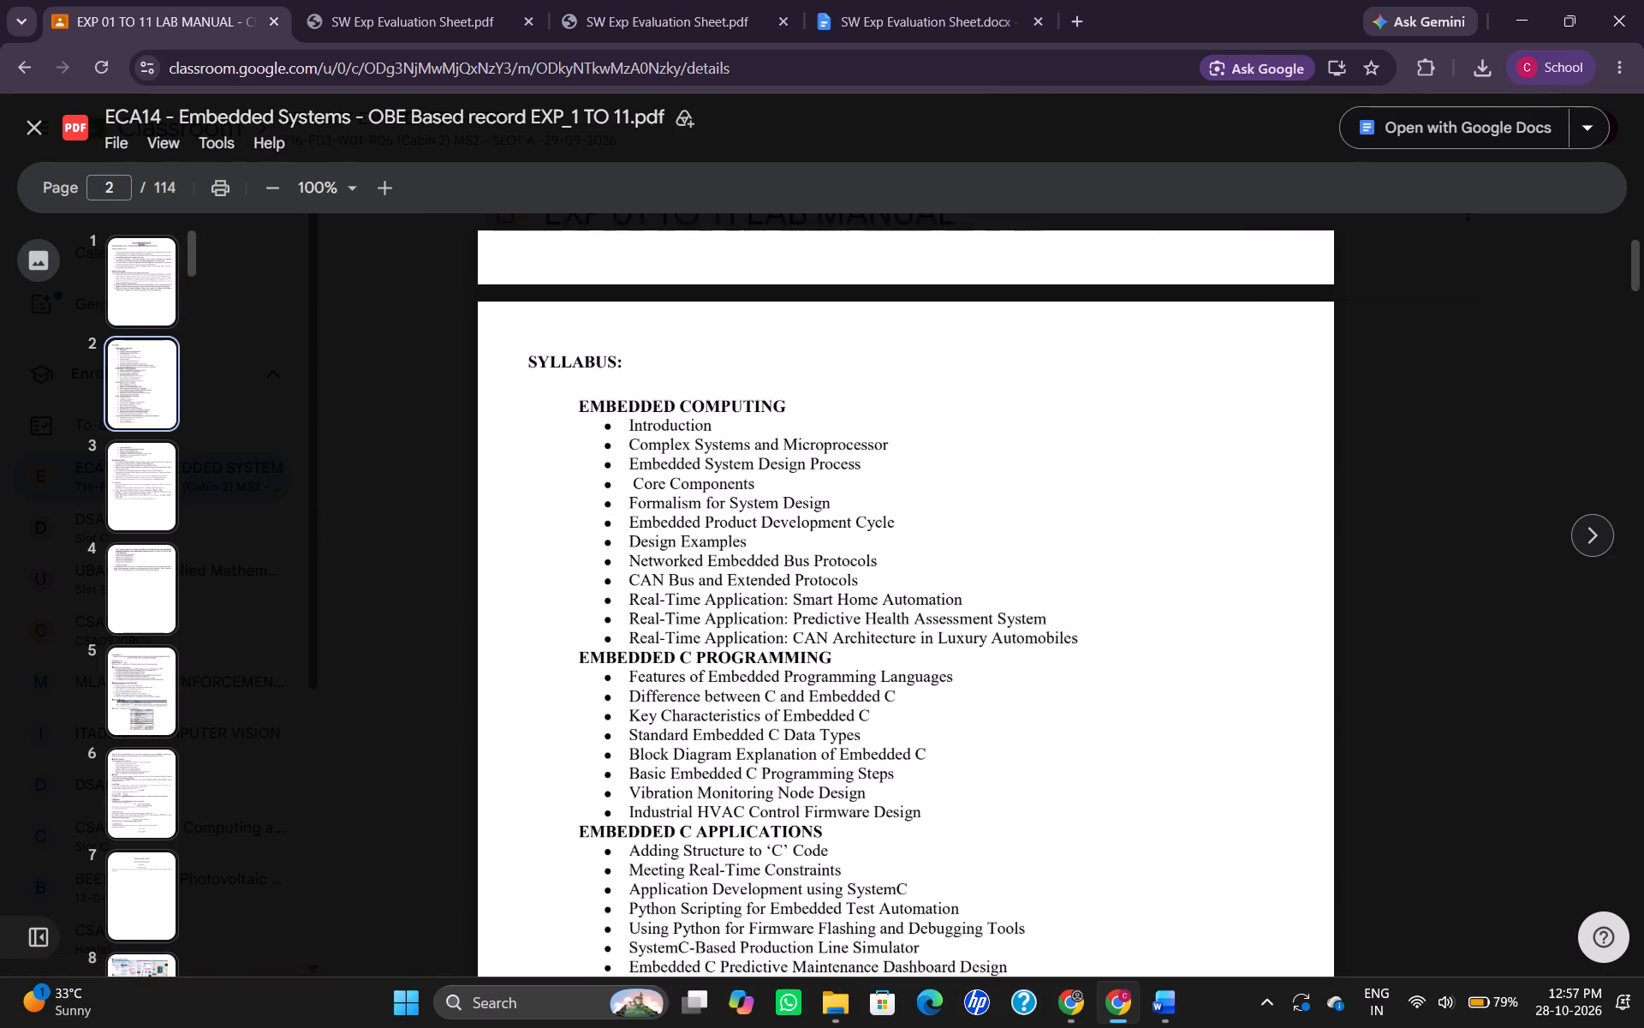
pyautogui.scroll(-10, 634, 374)
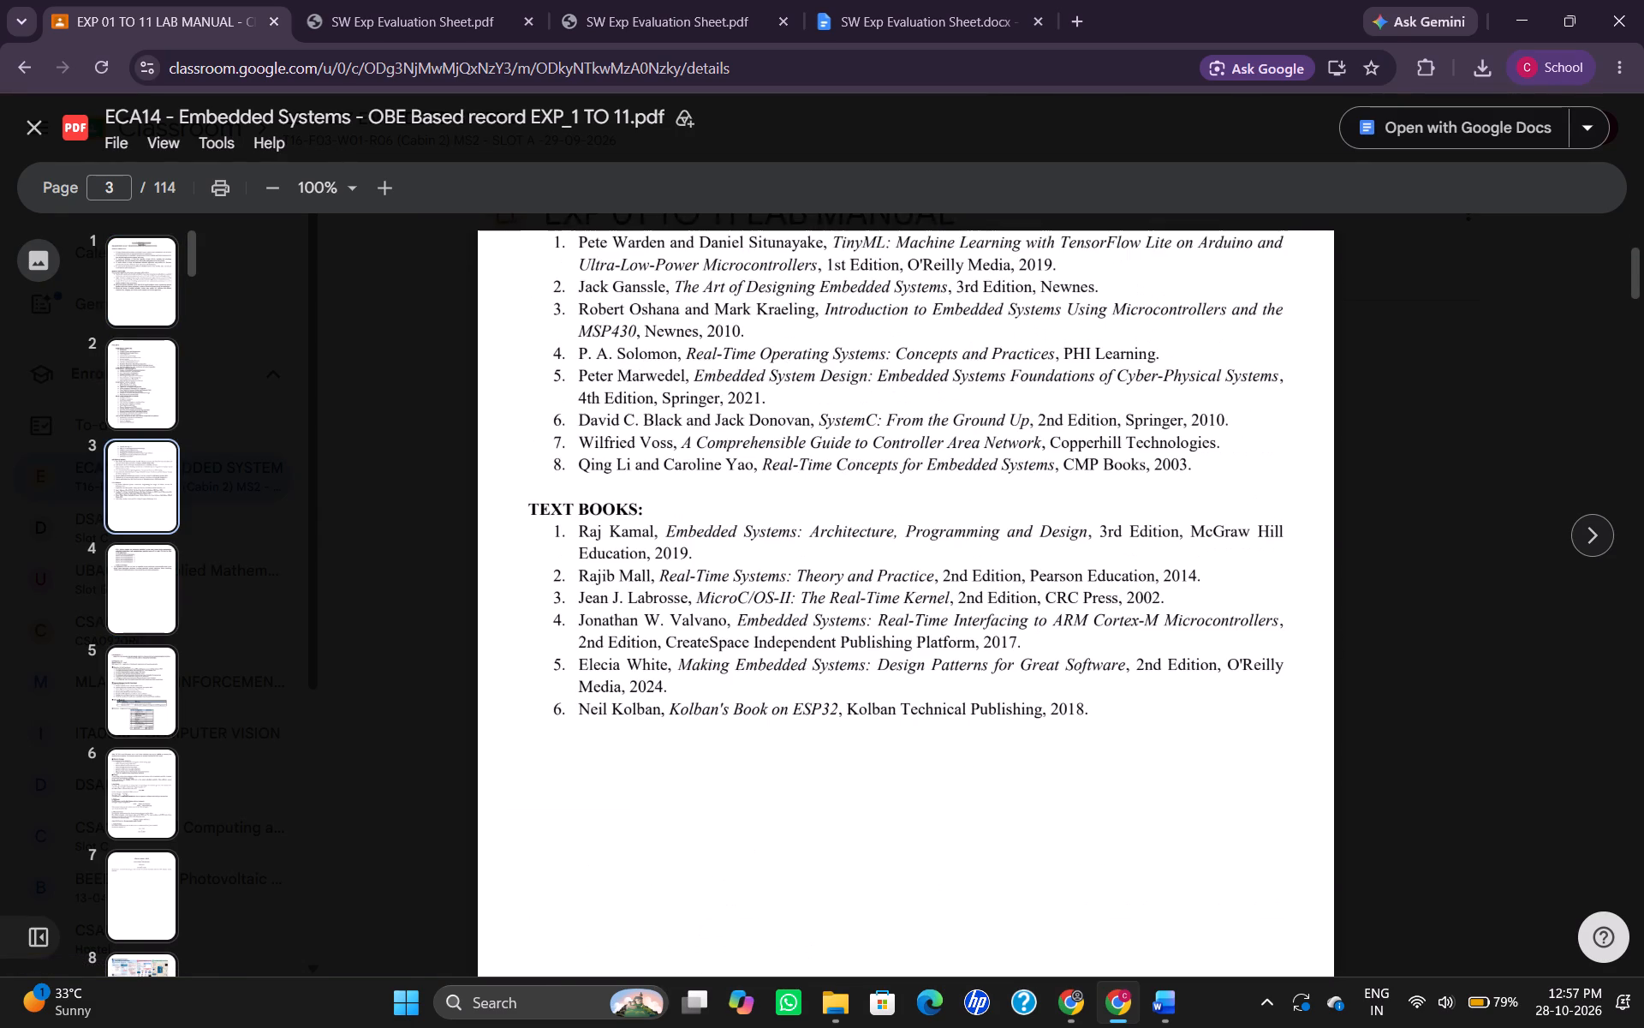
pyautogui.scroll(-3, 634, 374)
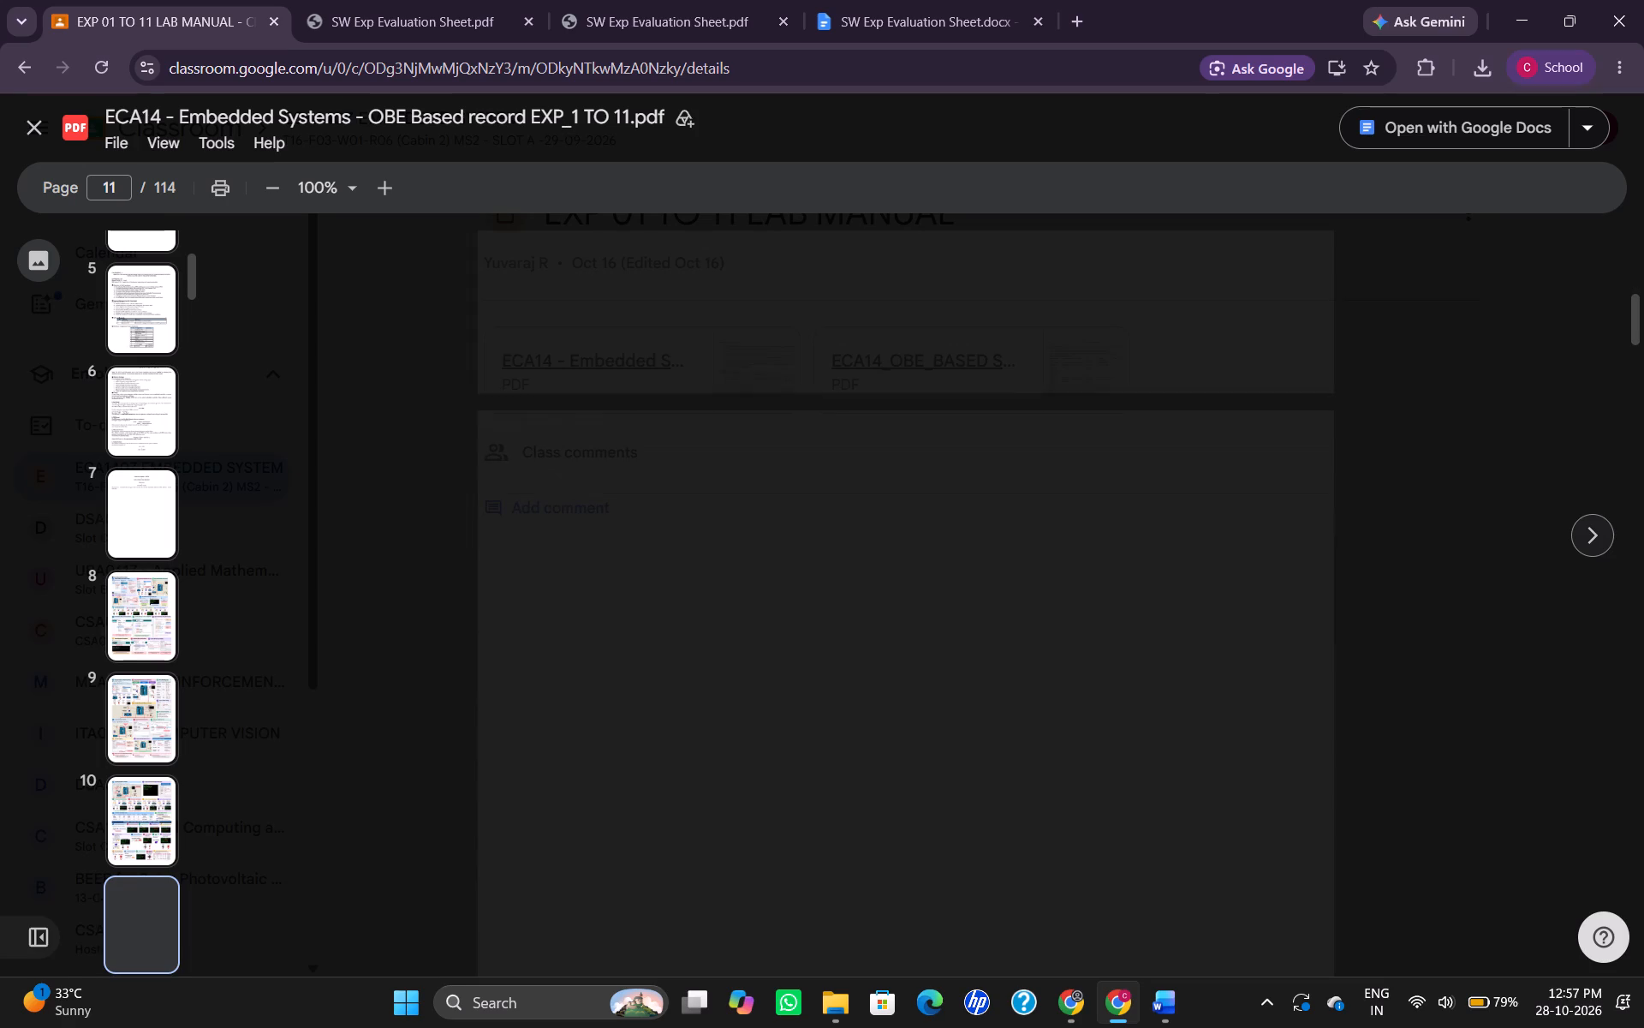
pyautogui.click(151, 636)
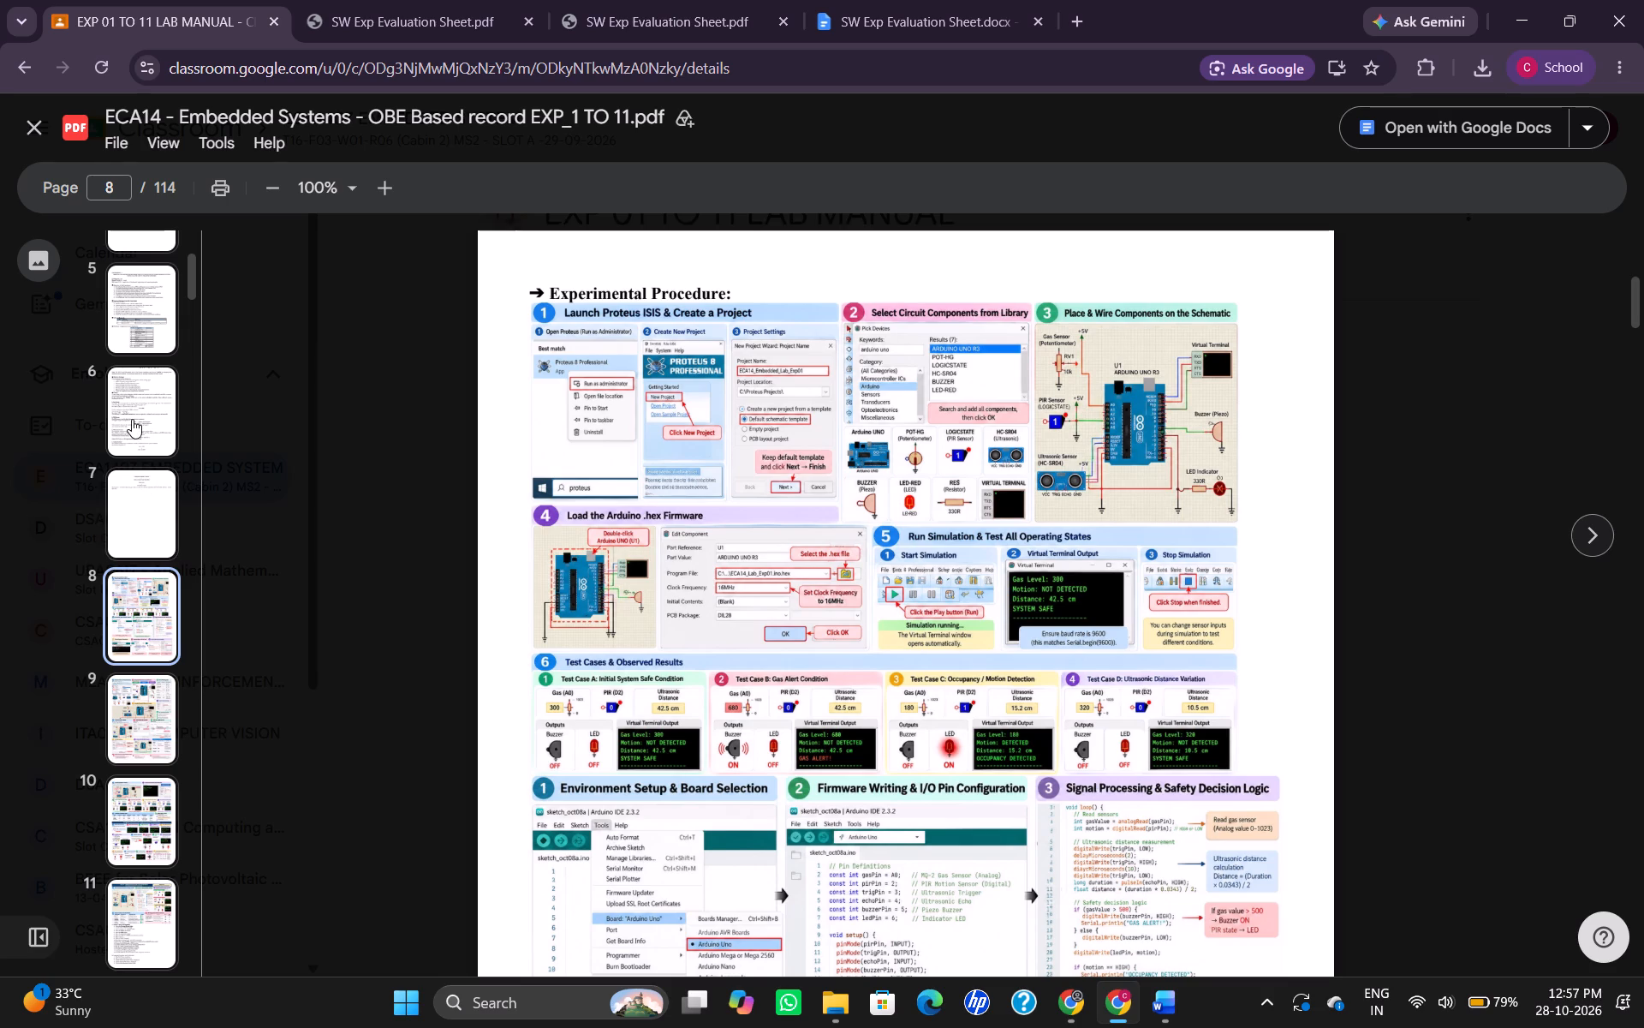
pyautogui.scroll(9, 132, 419)
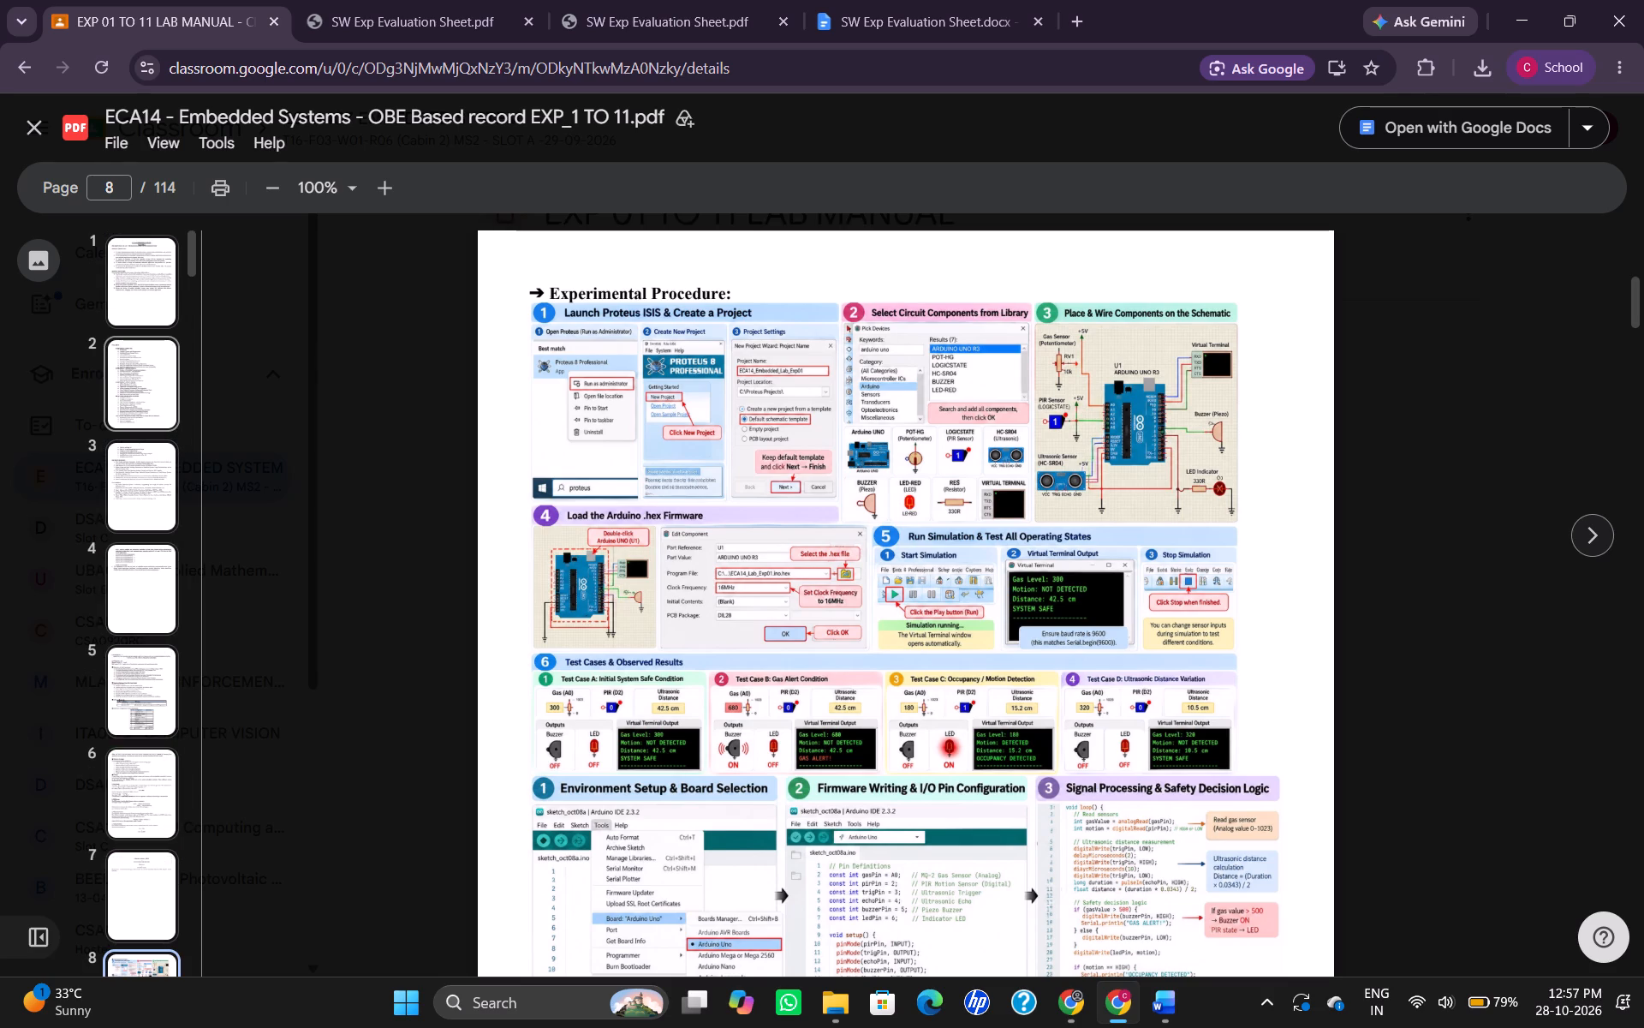
pyautogui.scroll(16, 687, 503)
pyautogui.scroll(11, 687, 503)
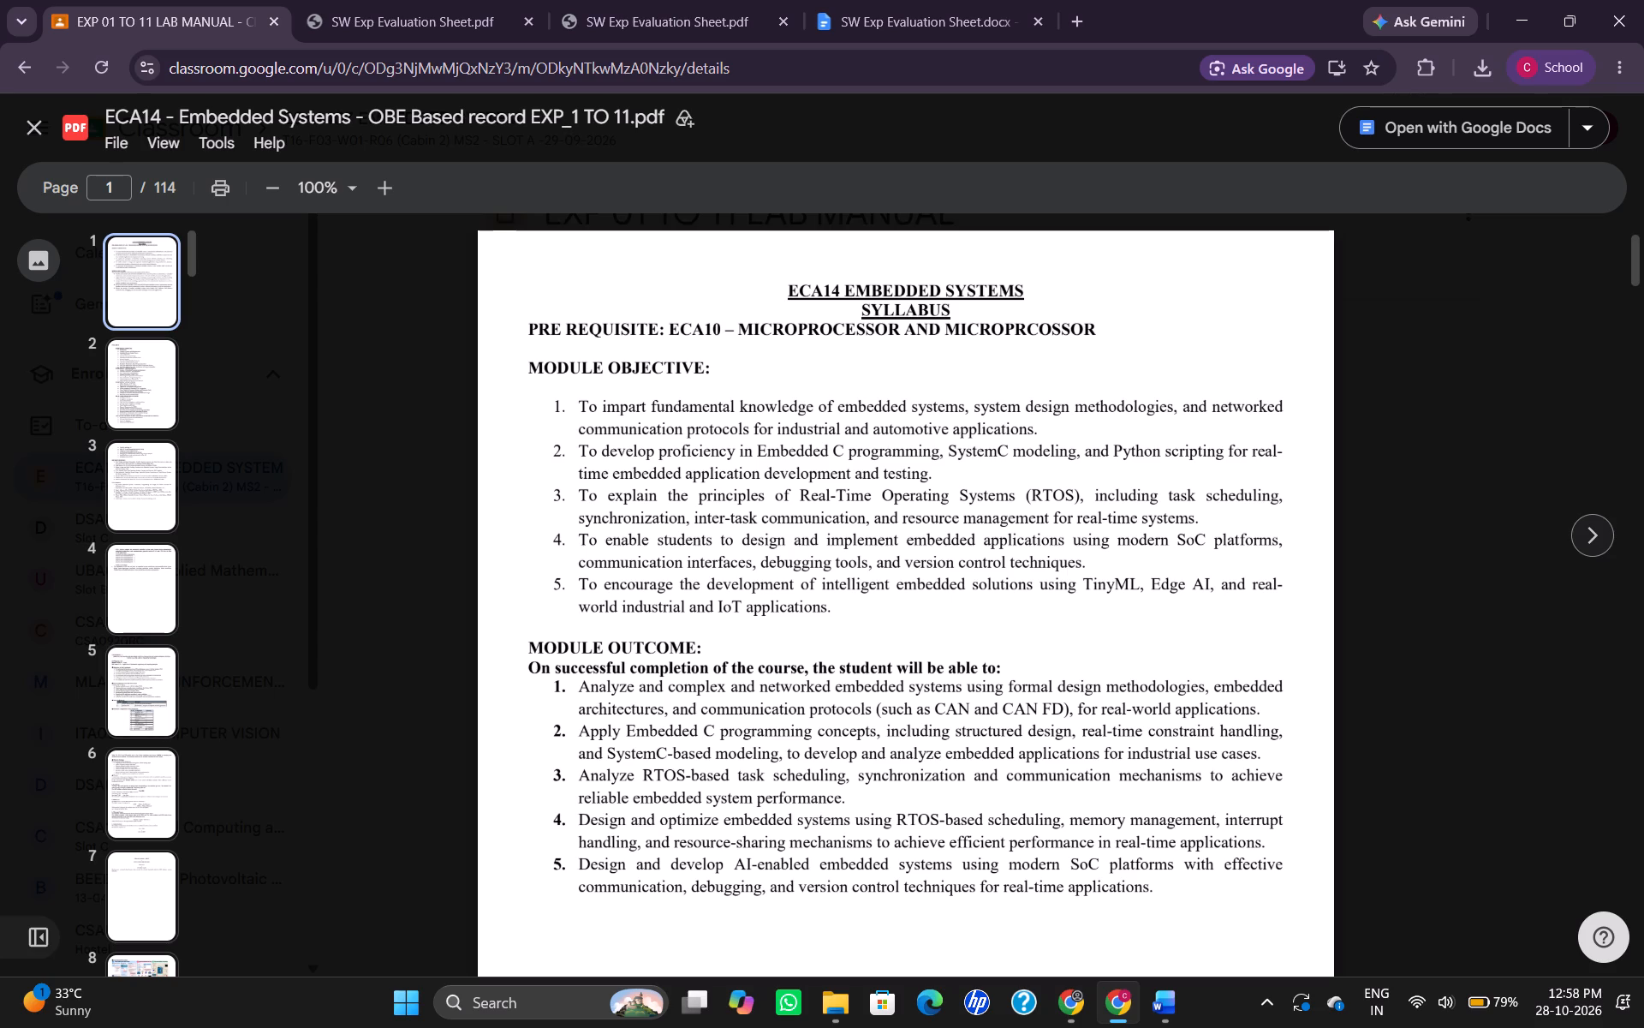
# Read through the lab manual from the syllabus to the Experiment – 1 title and objectives on page 5.
pyautogui.scroll(-2, 711, 438)
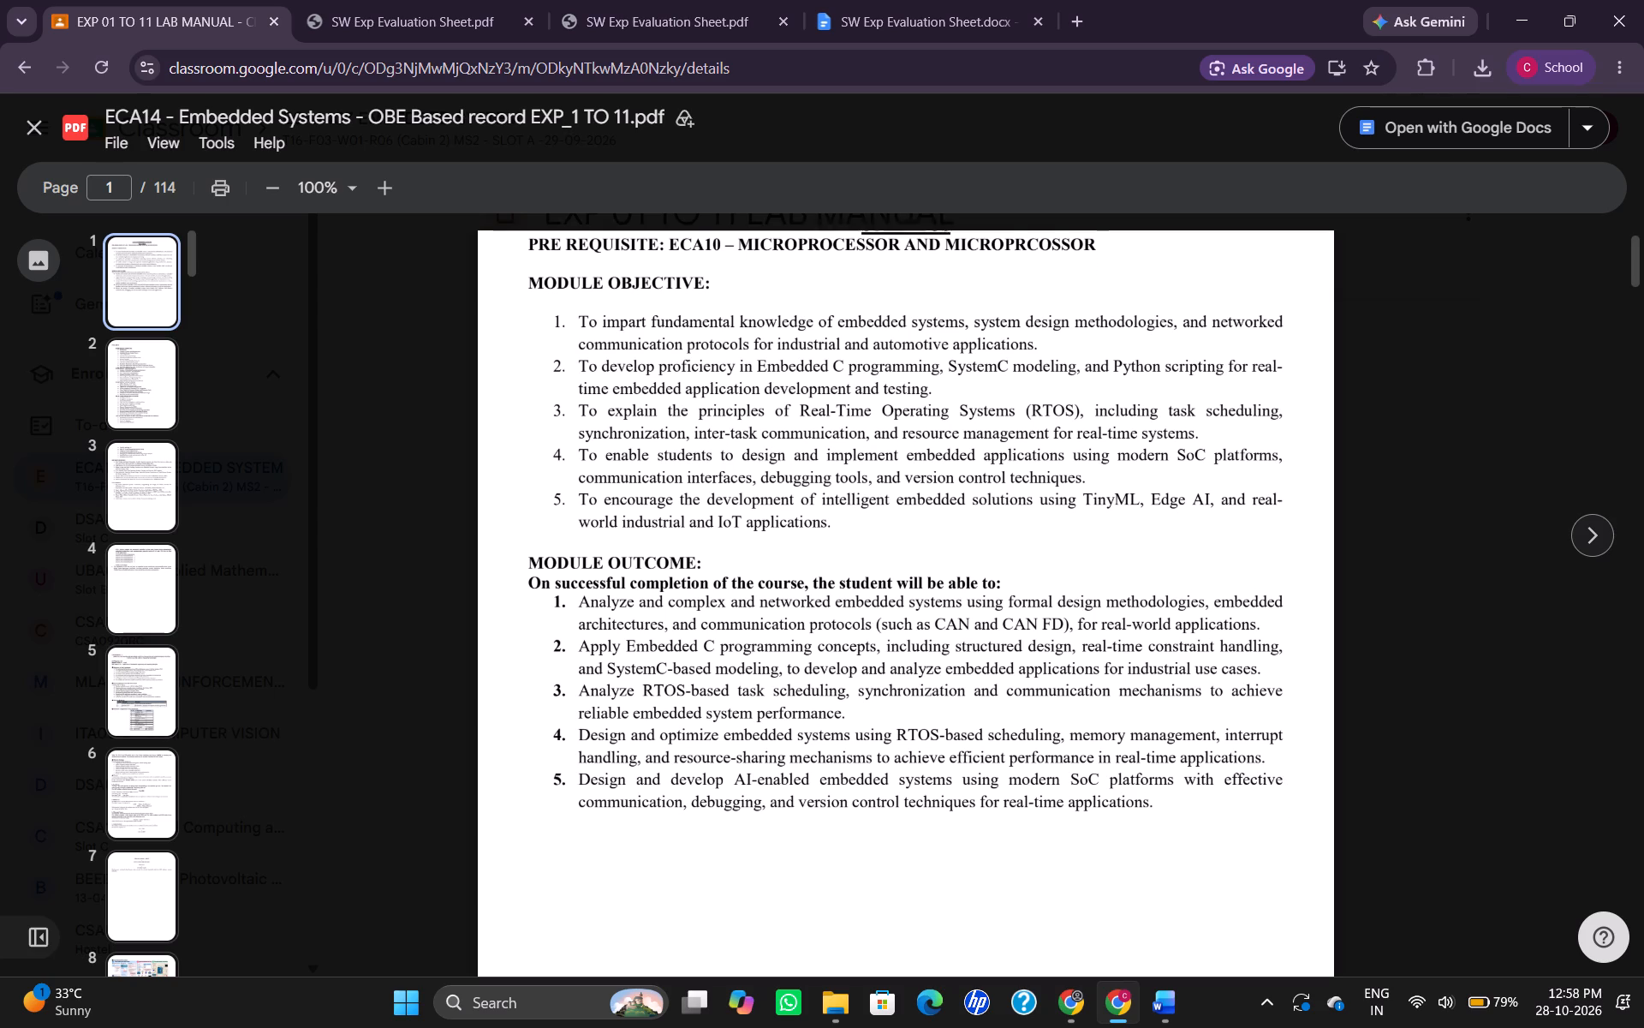
pyautogui.scroll(-6, 711, 438)
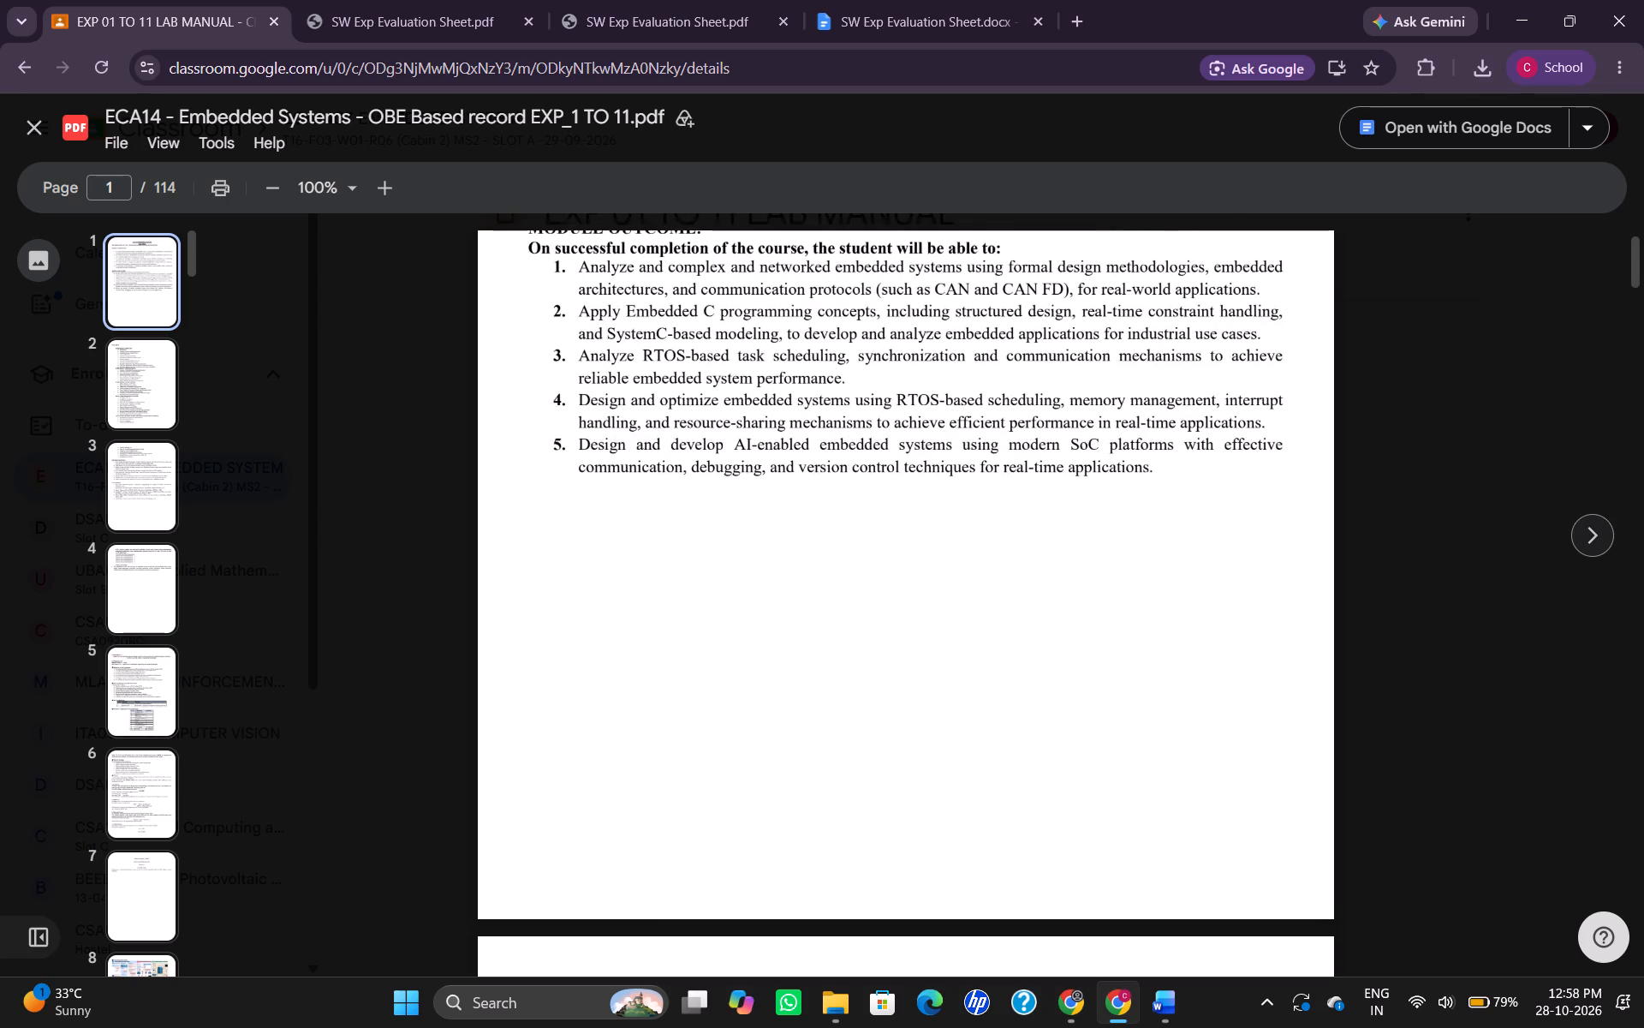
pyautogui.scroll(-4, 711, 438)
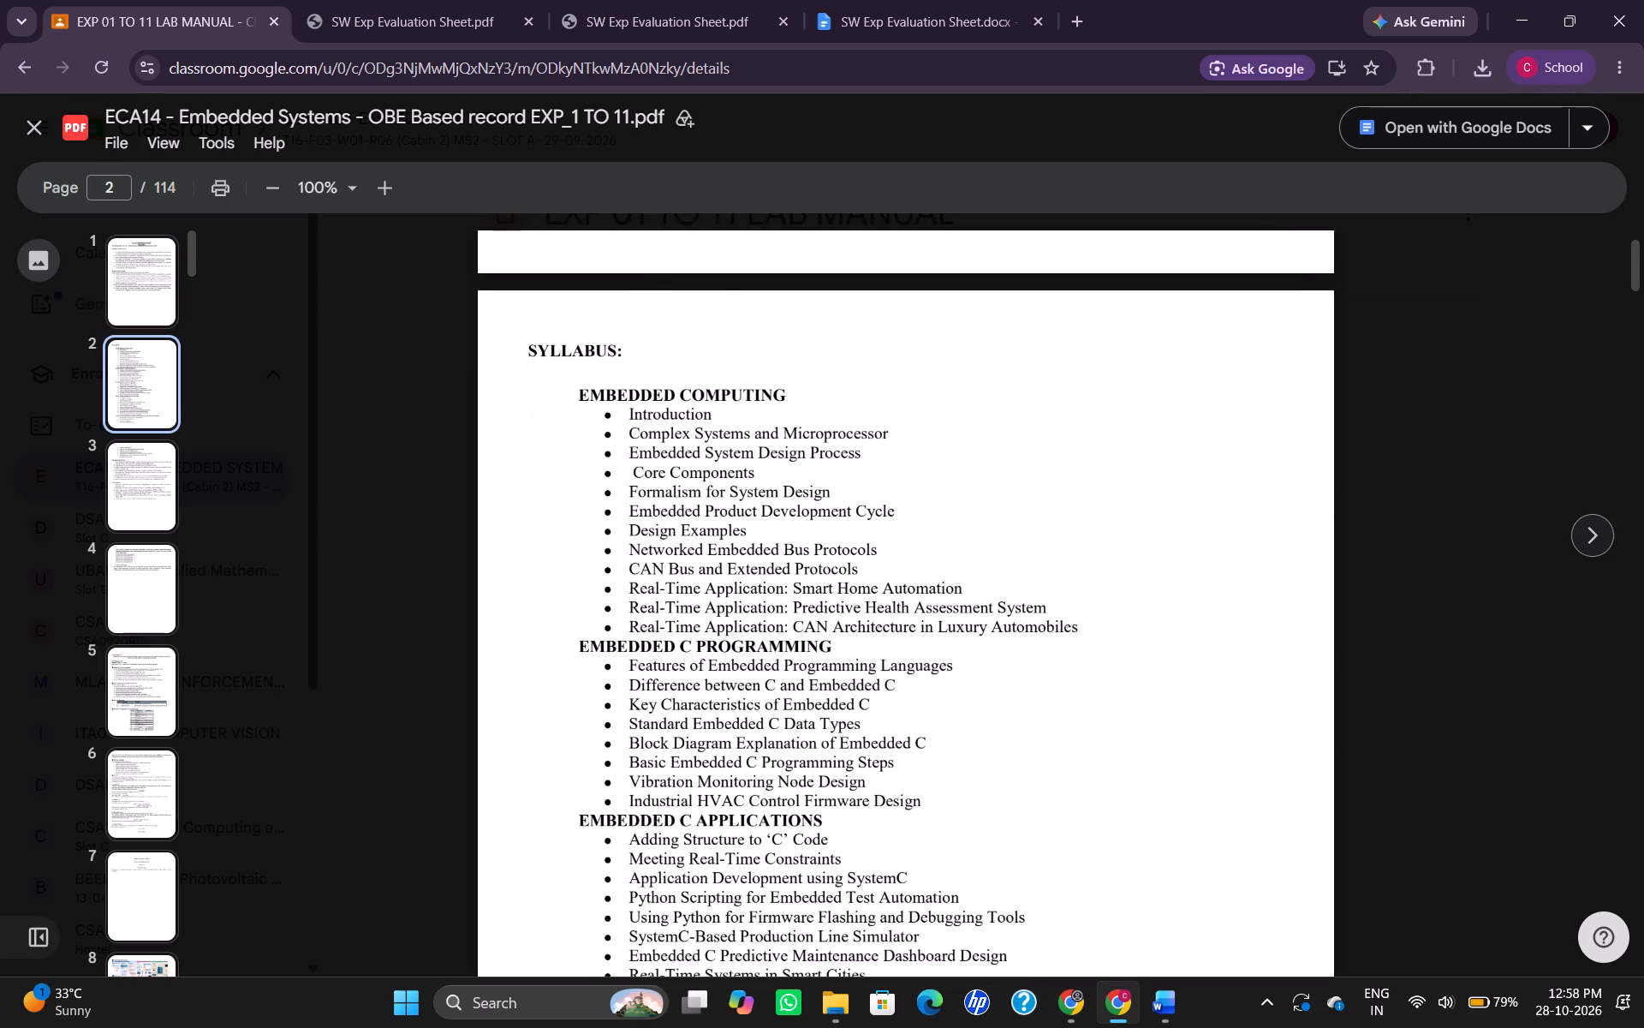
pyautogui.scroll(-8, 711, 438)
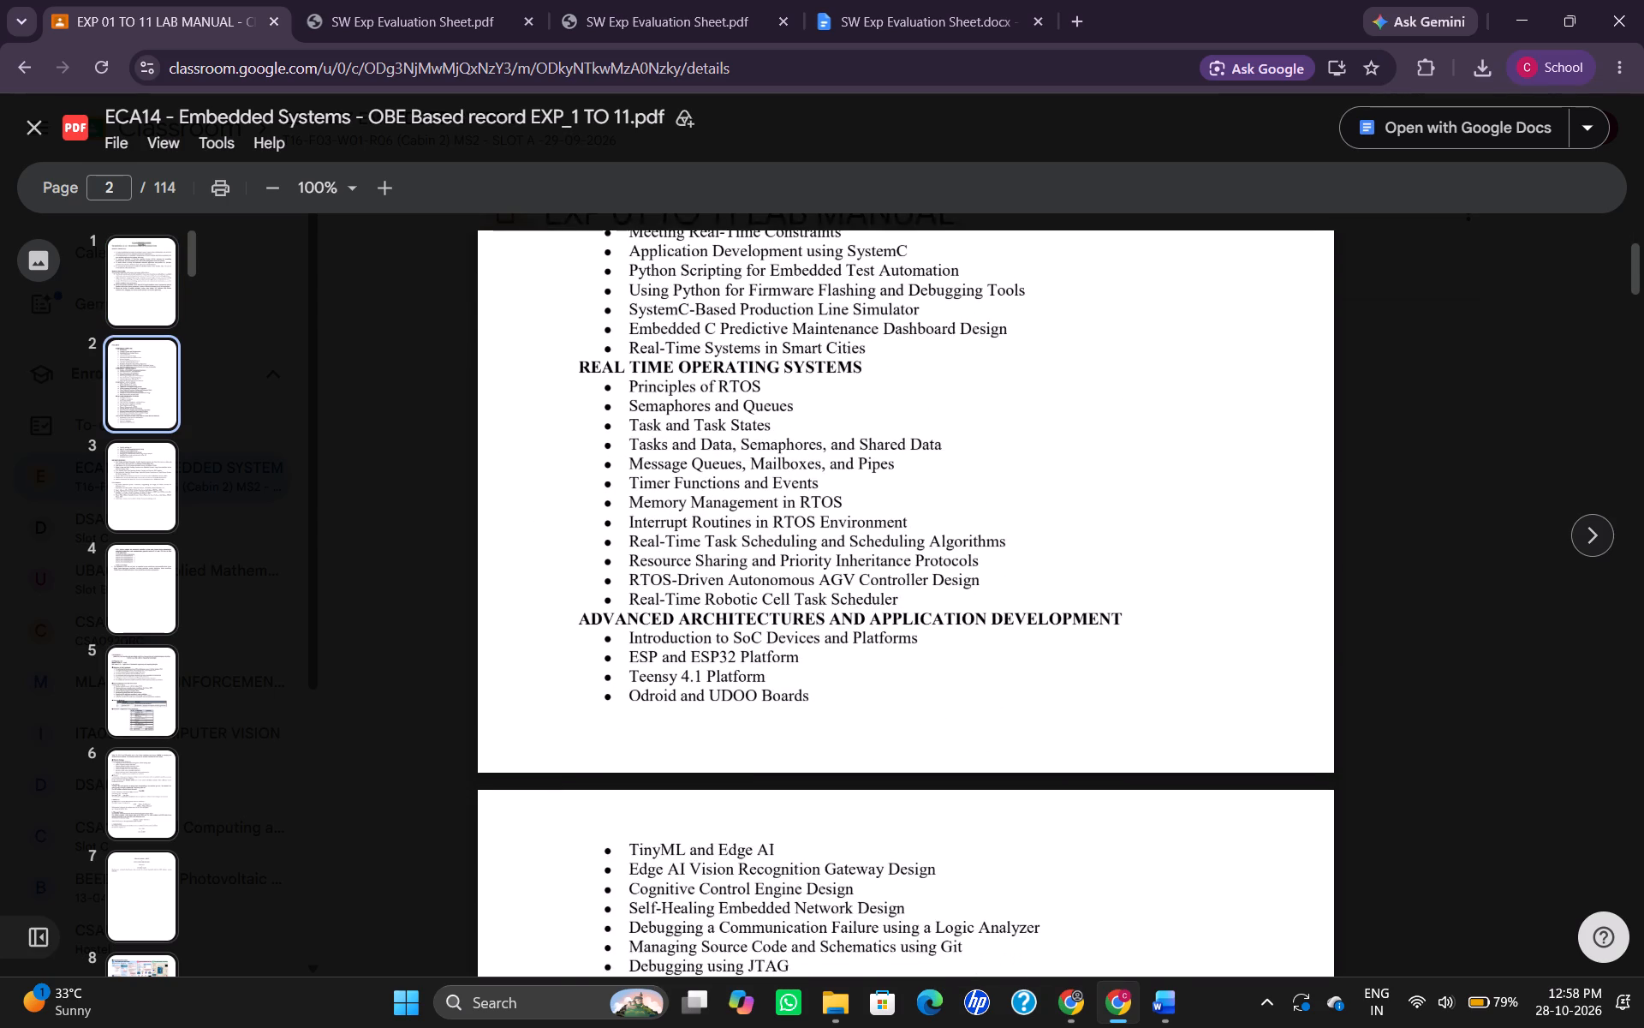
pyautogui.scroll(-14, 711, 438)
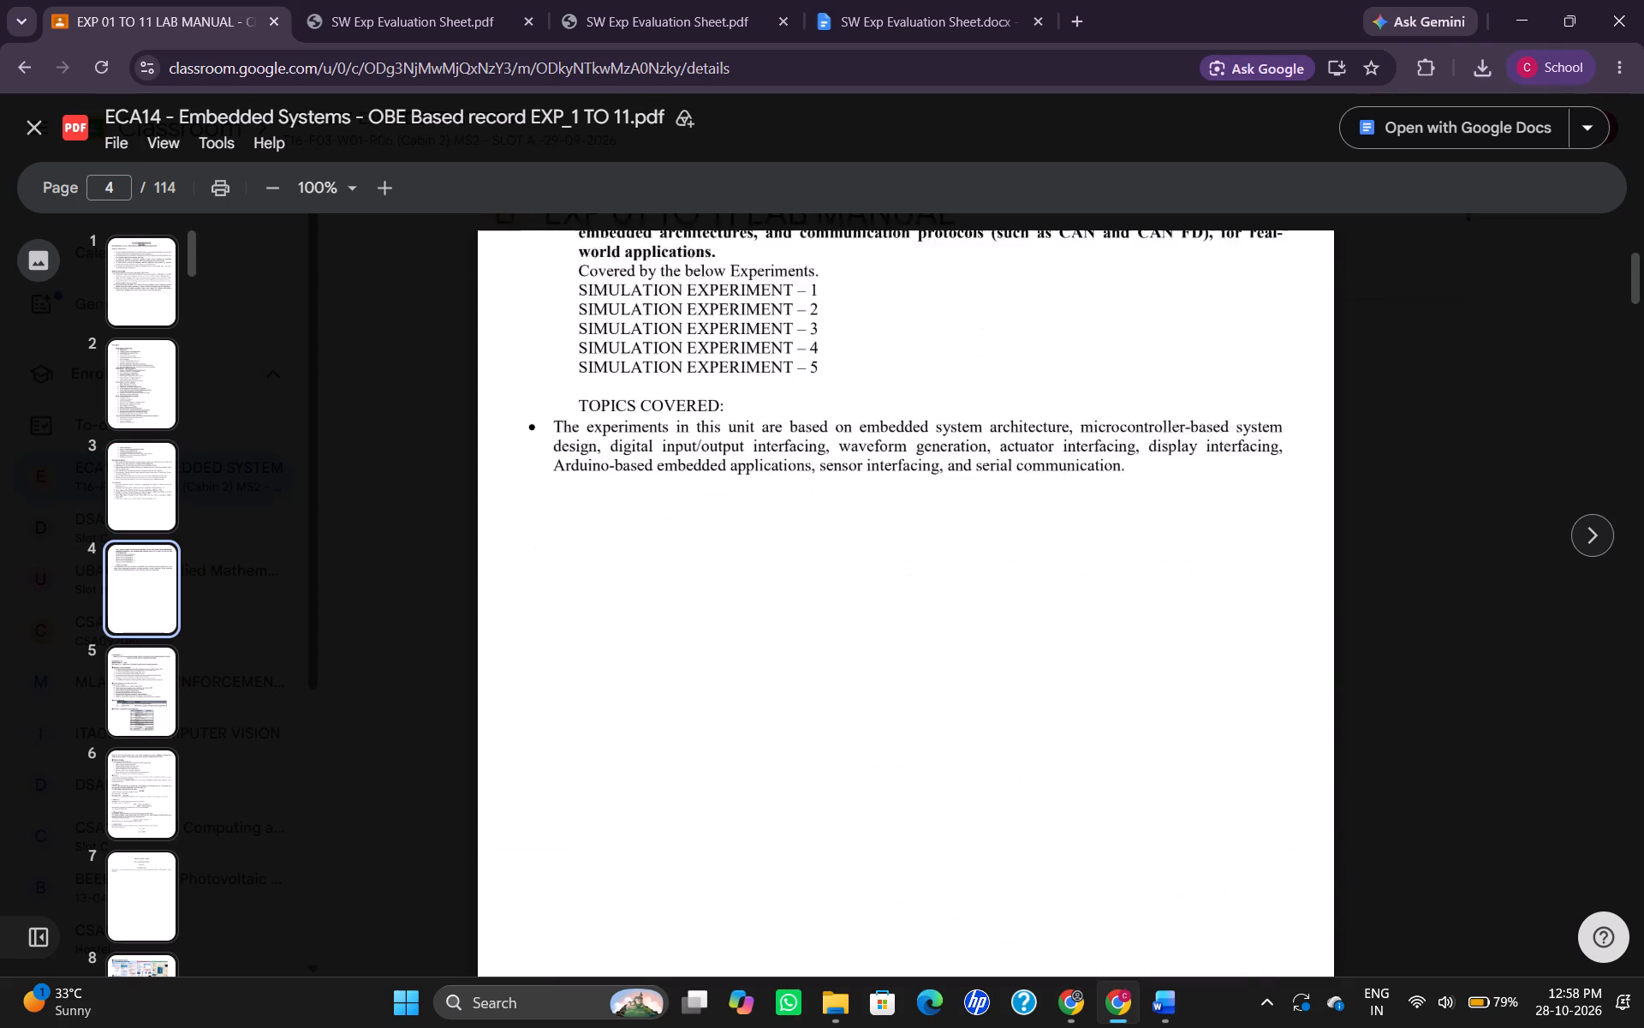
pyautogui.scroll(-7, 711, 438)
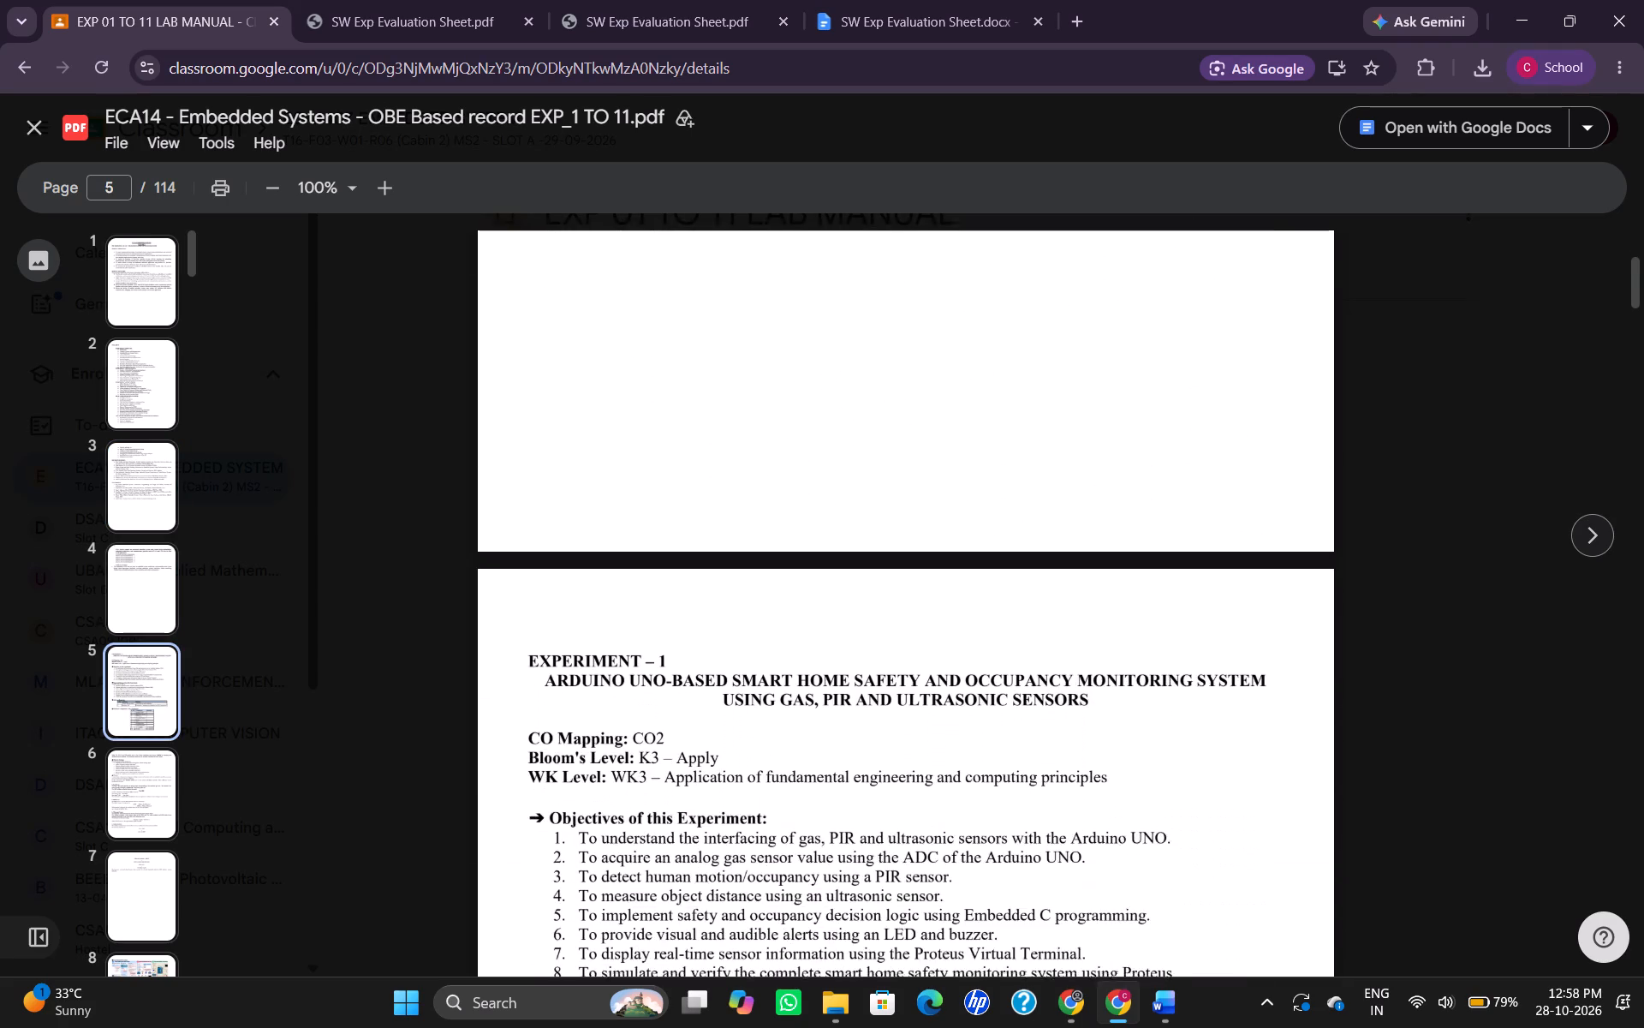
pyautogui.scroll(-5, 711, 438)
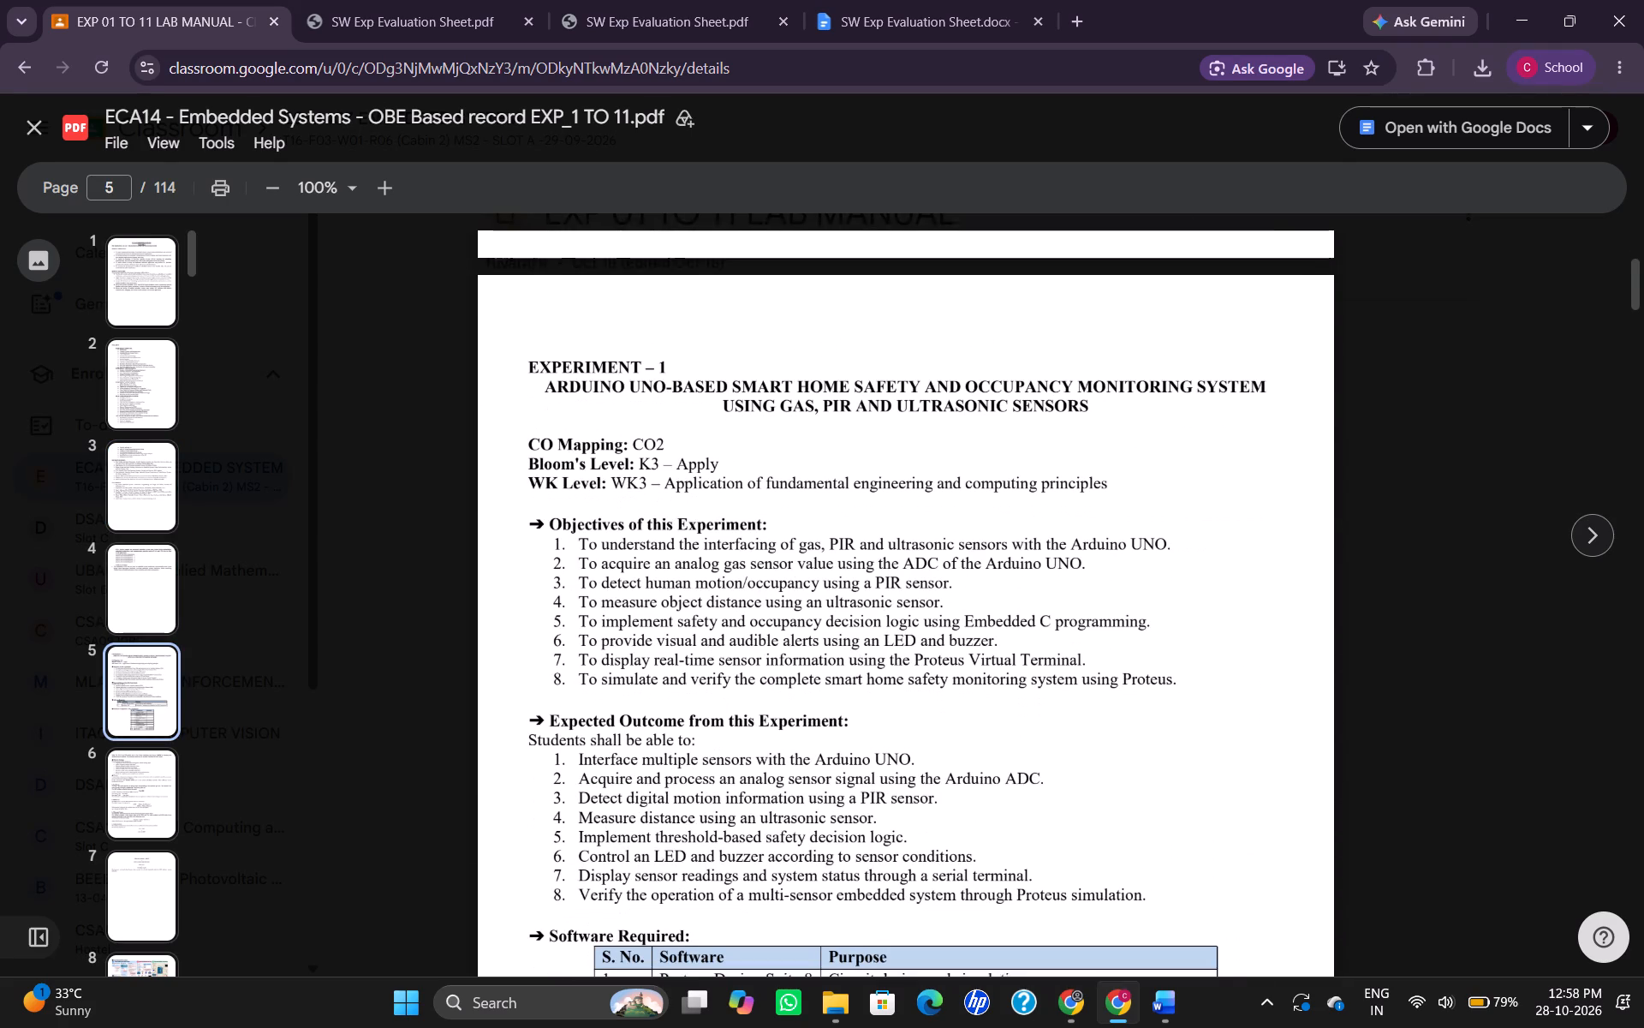
pyautogui.scroll(-2, 711, 438)
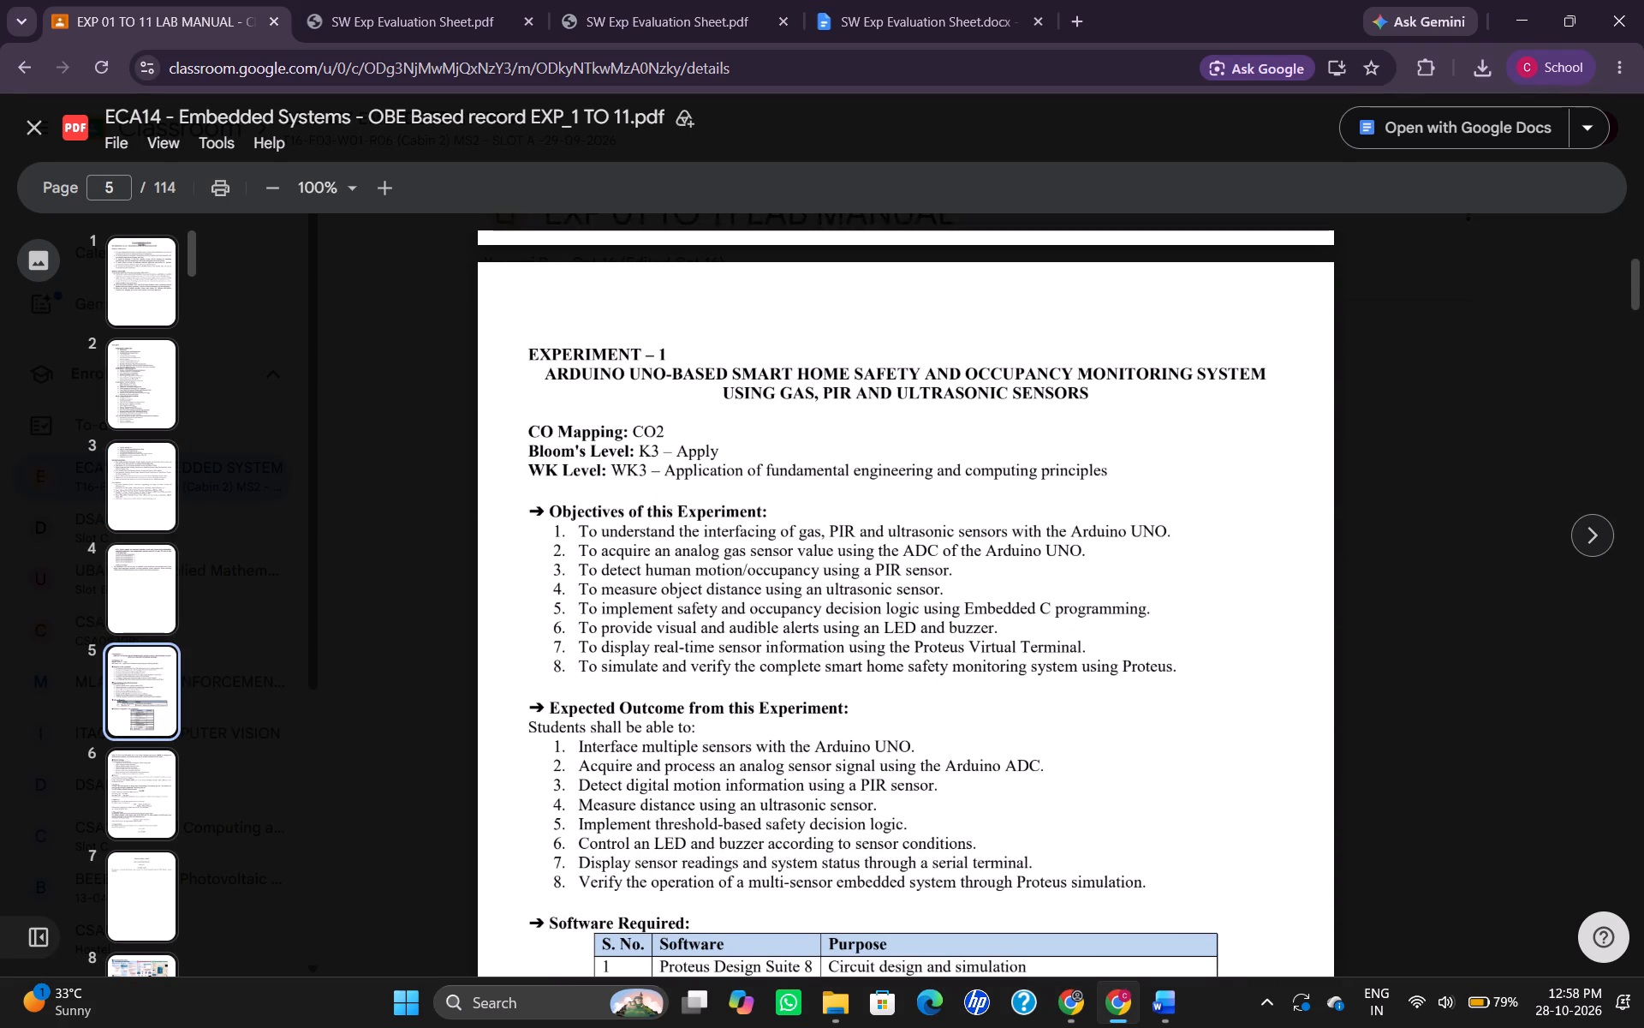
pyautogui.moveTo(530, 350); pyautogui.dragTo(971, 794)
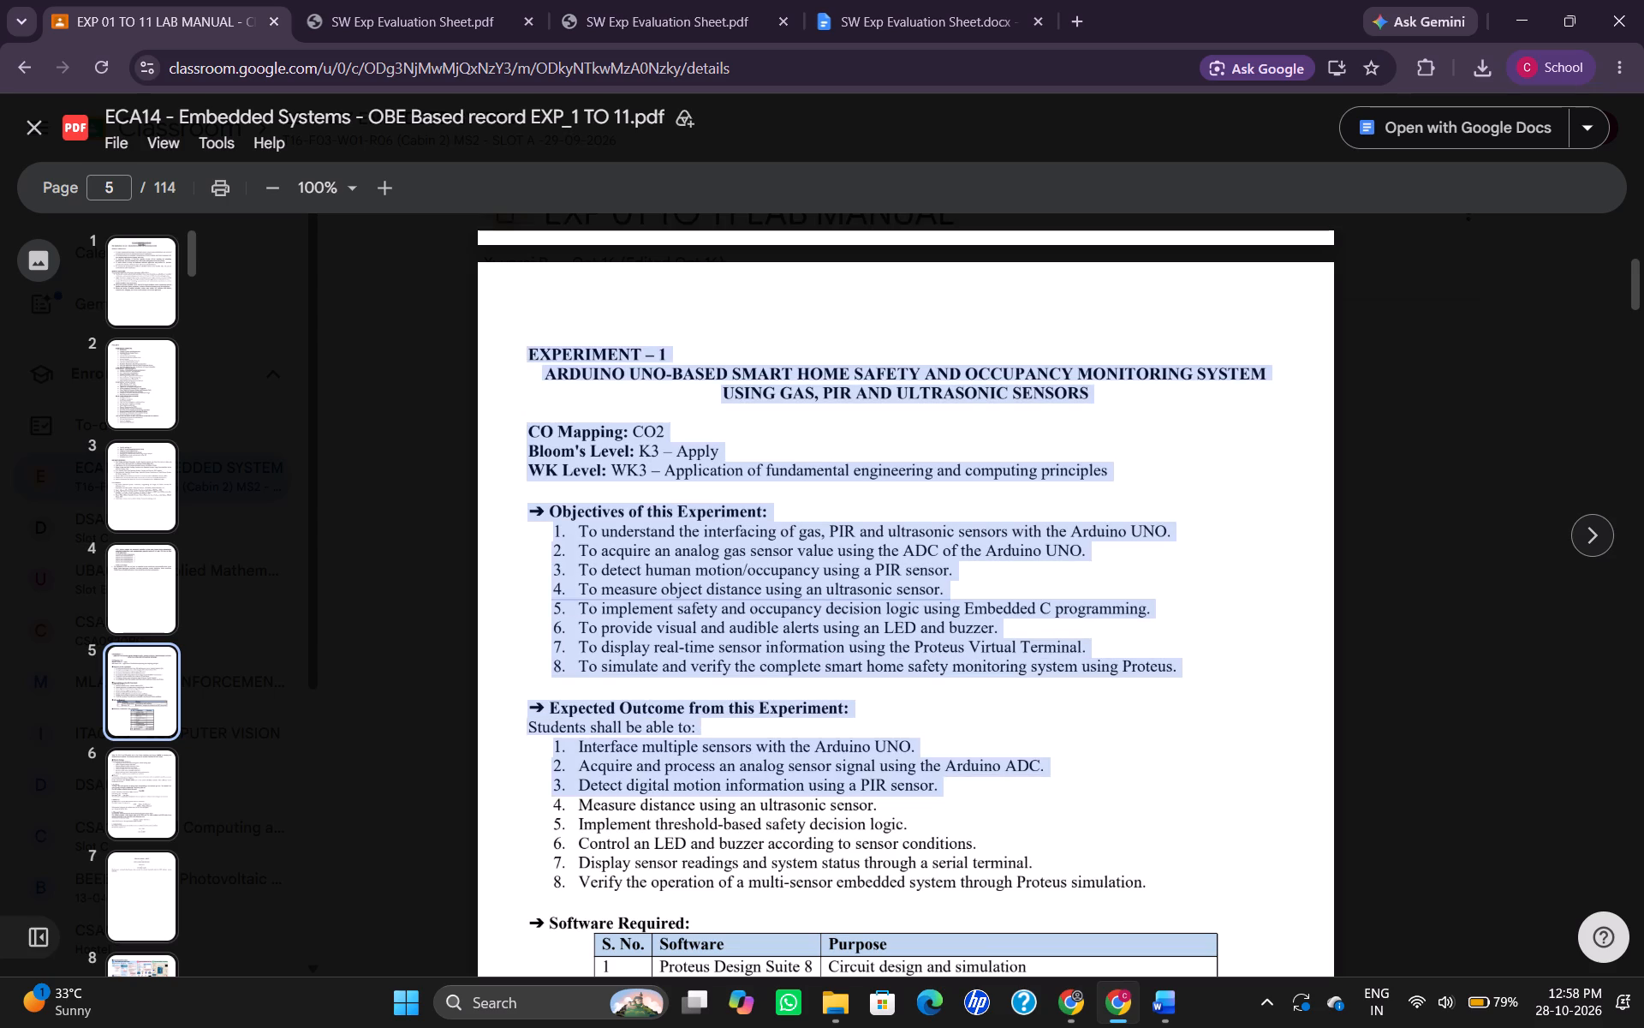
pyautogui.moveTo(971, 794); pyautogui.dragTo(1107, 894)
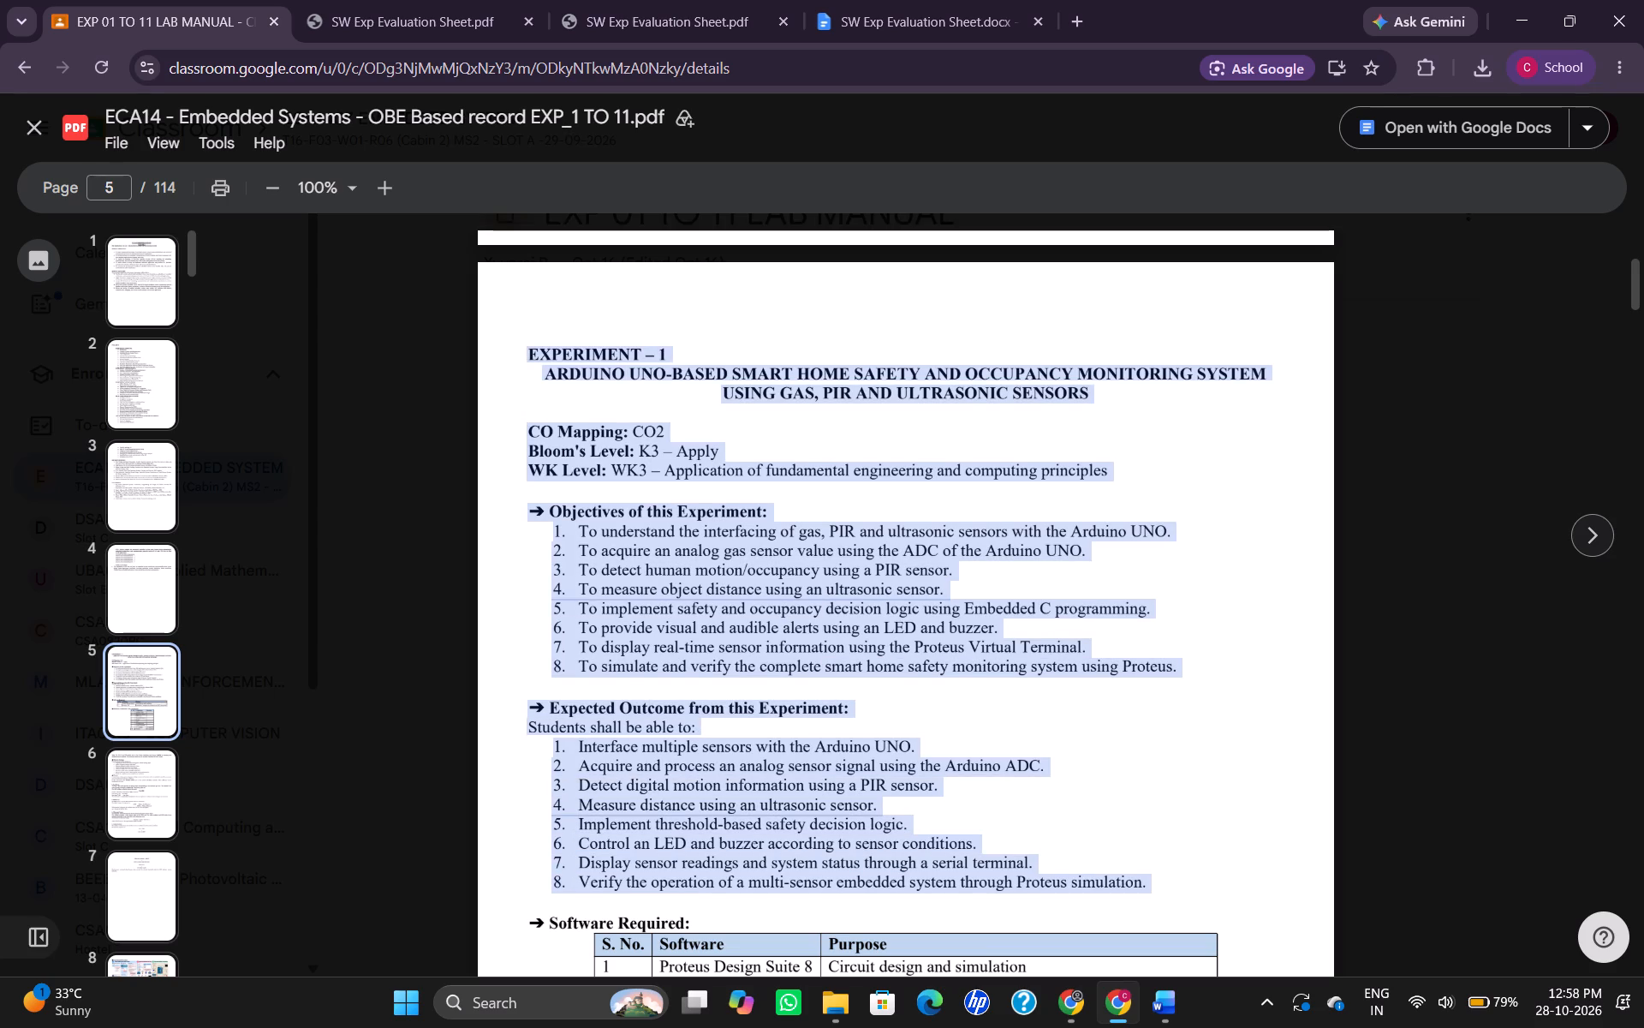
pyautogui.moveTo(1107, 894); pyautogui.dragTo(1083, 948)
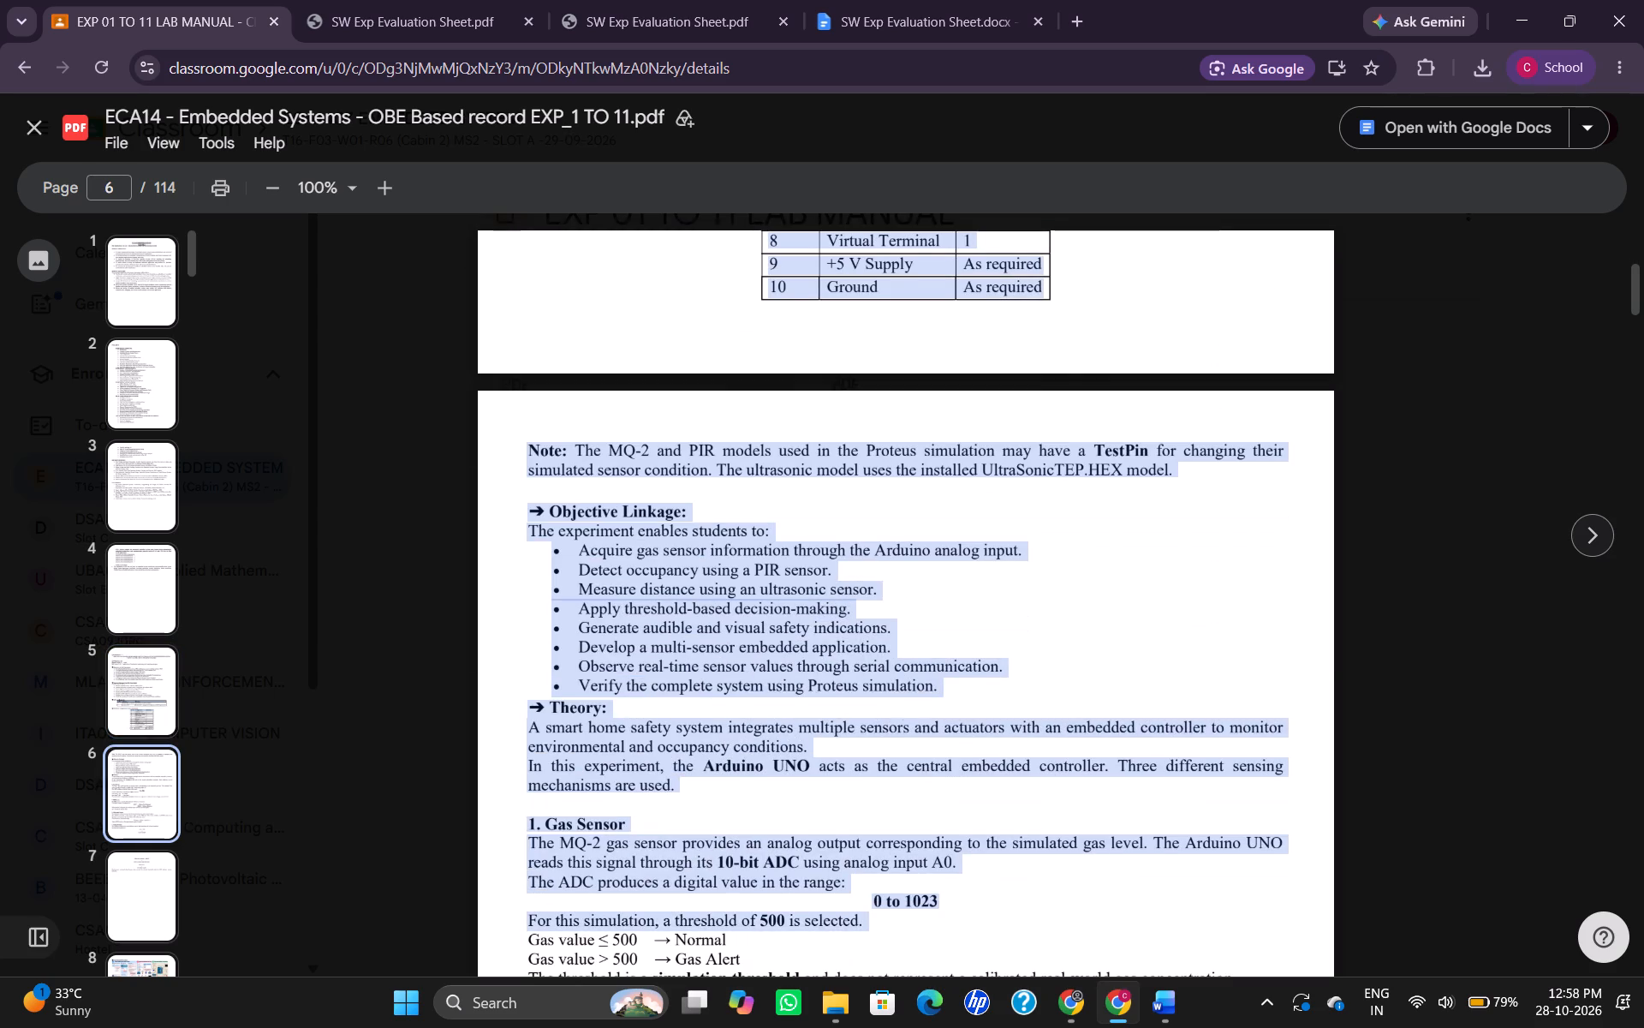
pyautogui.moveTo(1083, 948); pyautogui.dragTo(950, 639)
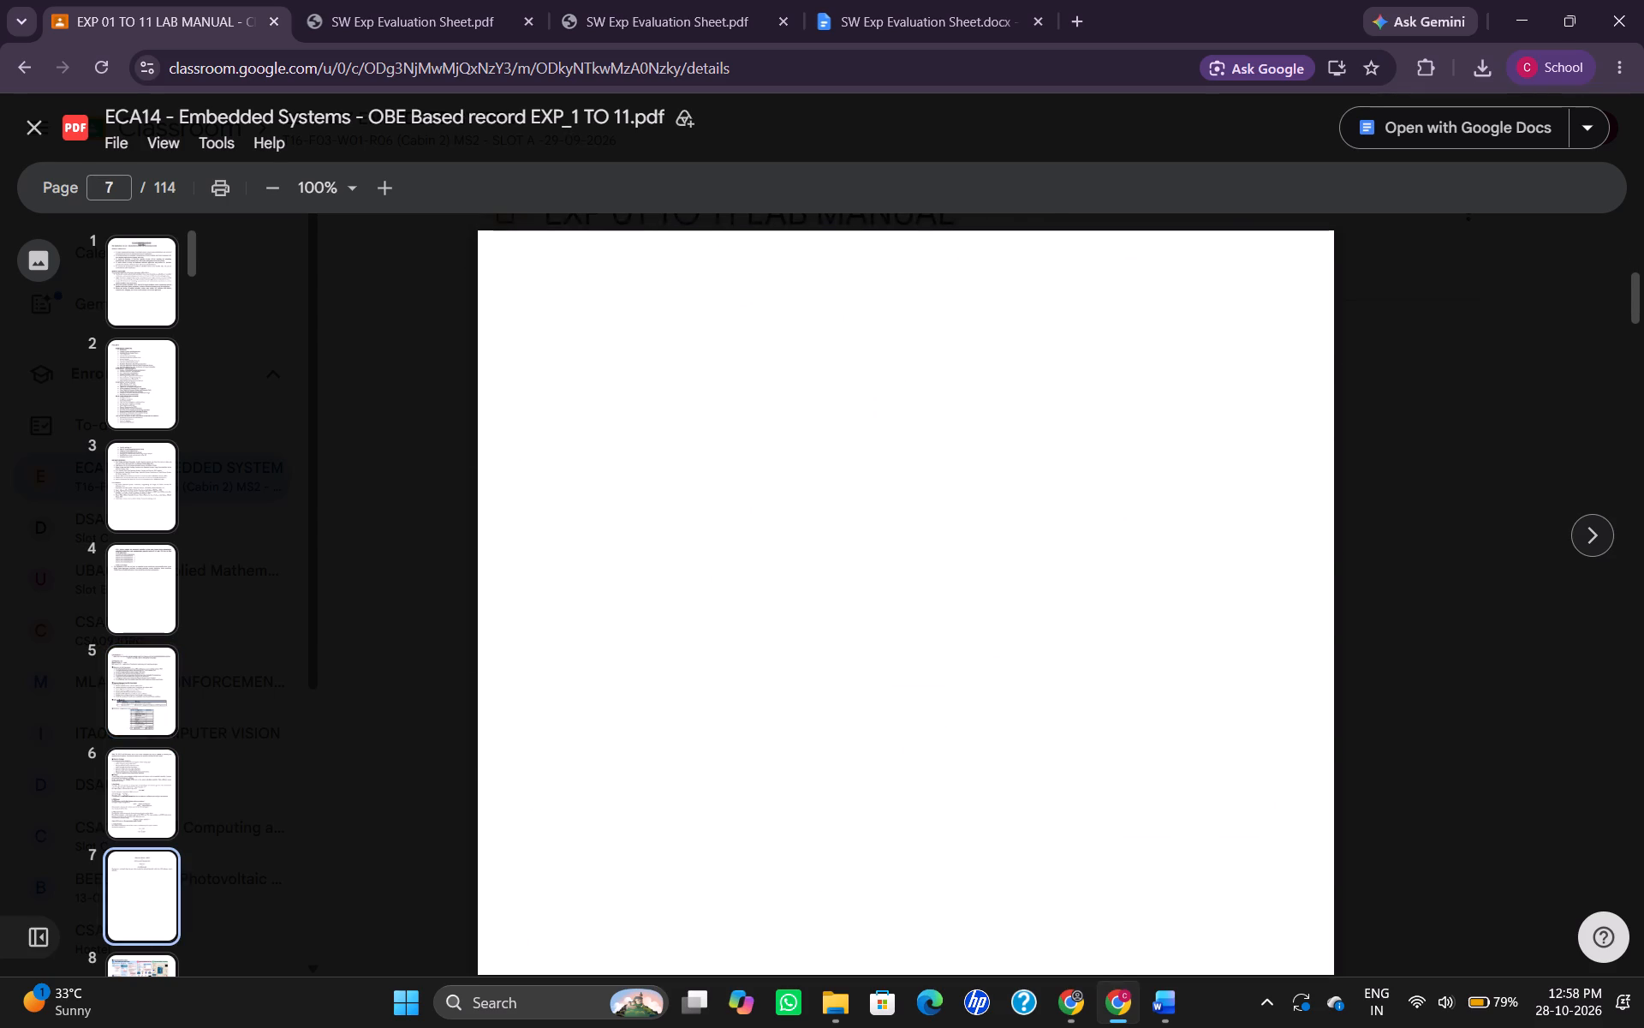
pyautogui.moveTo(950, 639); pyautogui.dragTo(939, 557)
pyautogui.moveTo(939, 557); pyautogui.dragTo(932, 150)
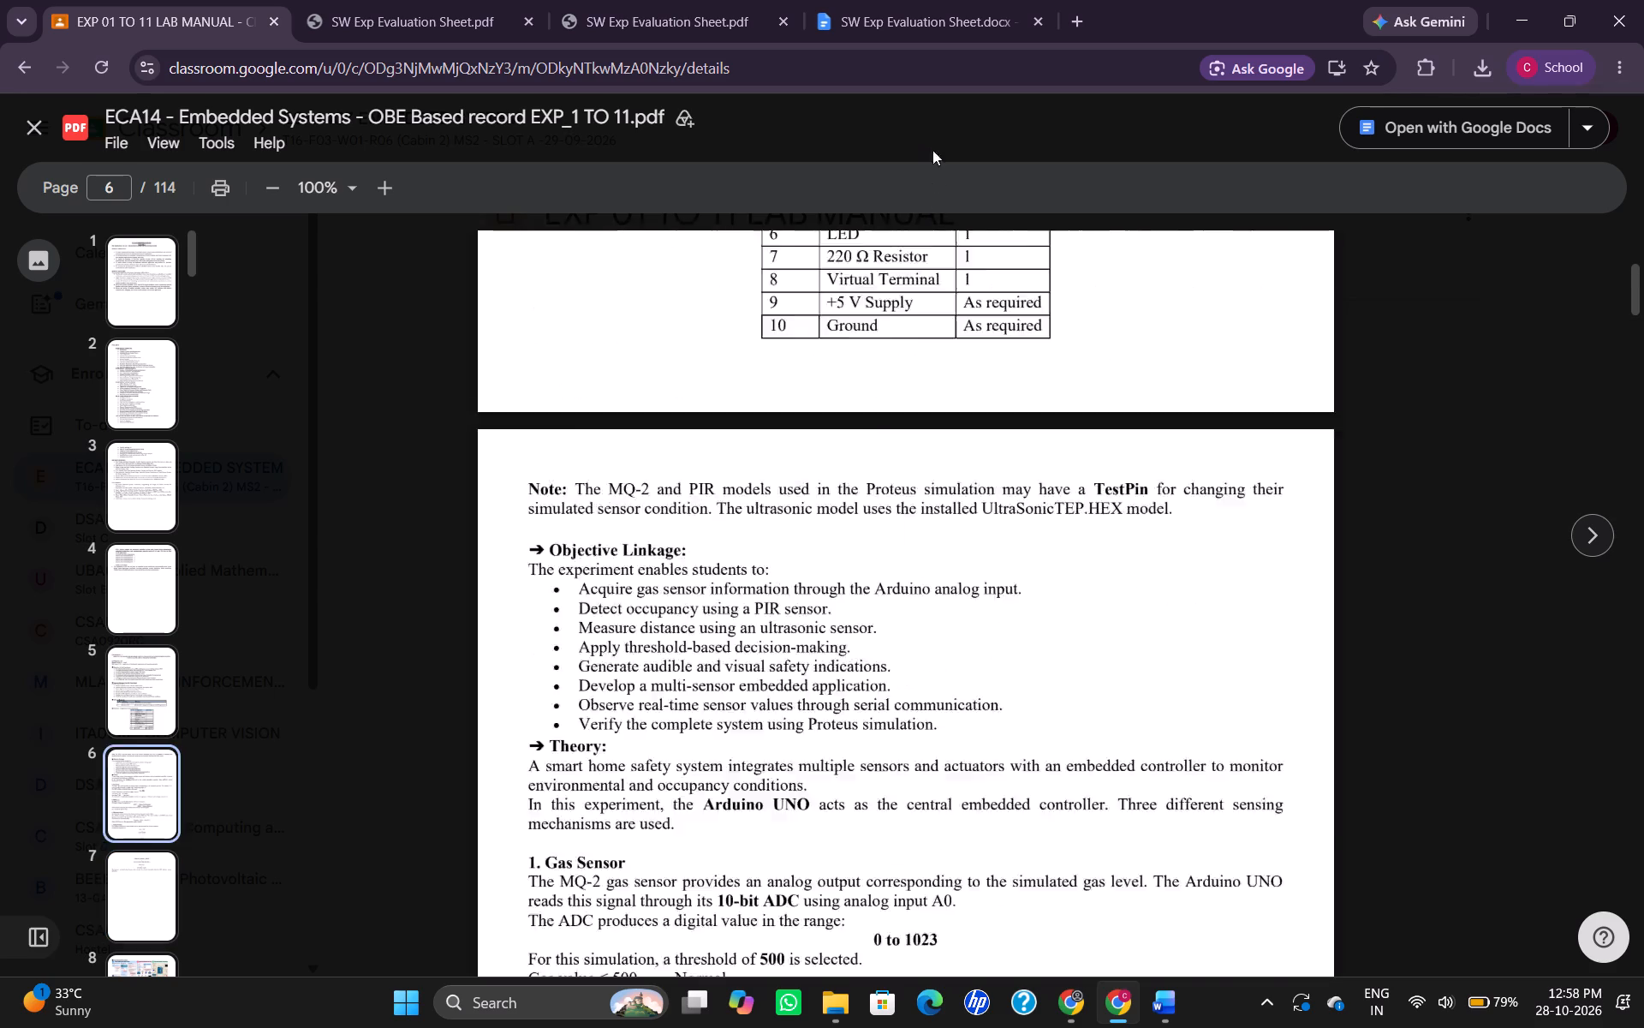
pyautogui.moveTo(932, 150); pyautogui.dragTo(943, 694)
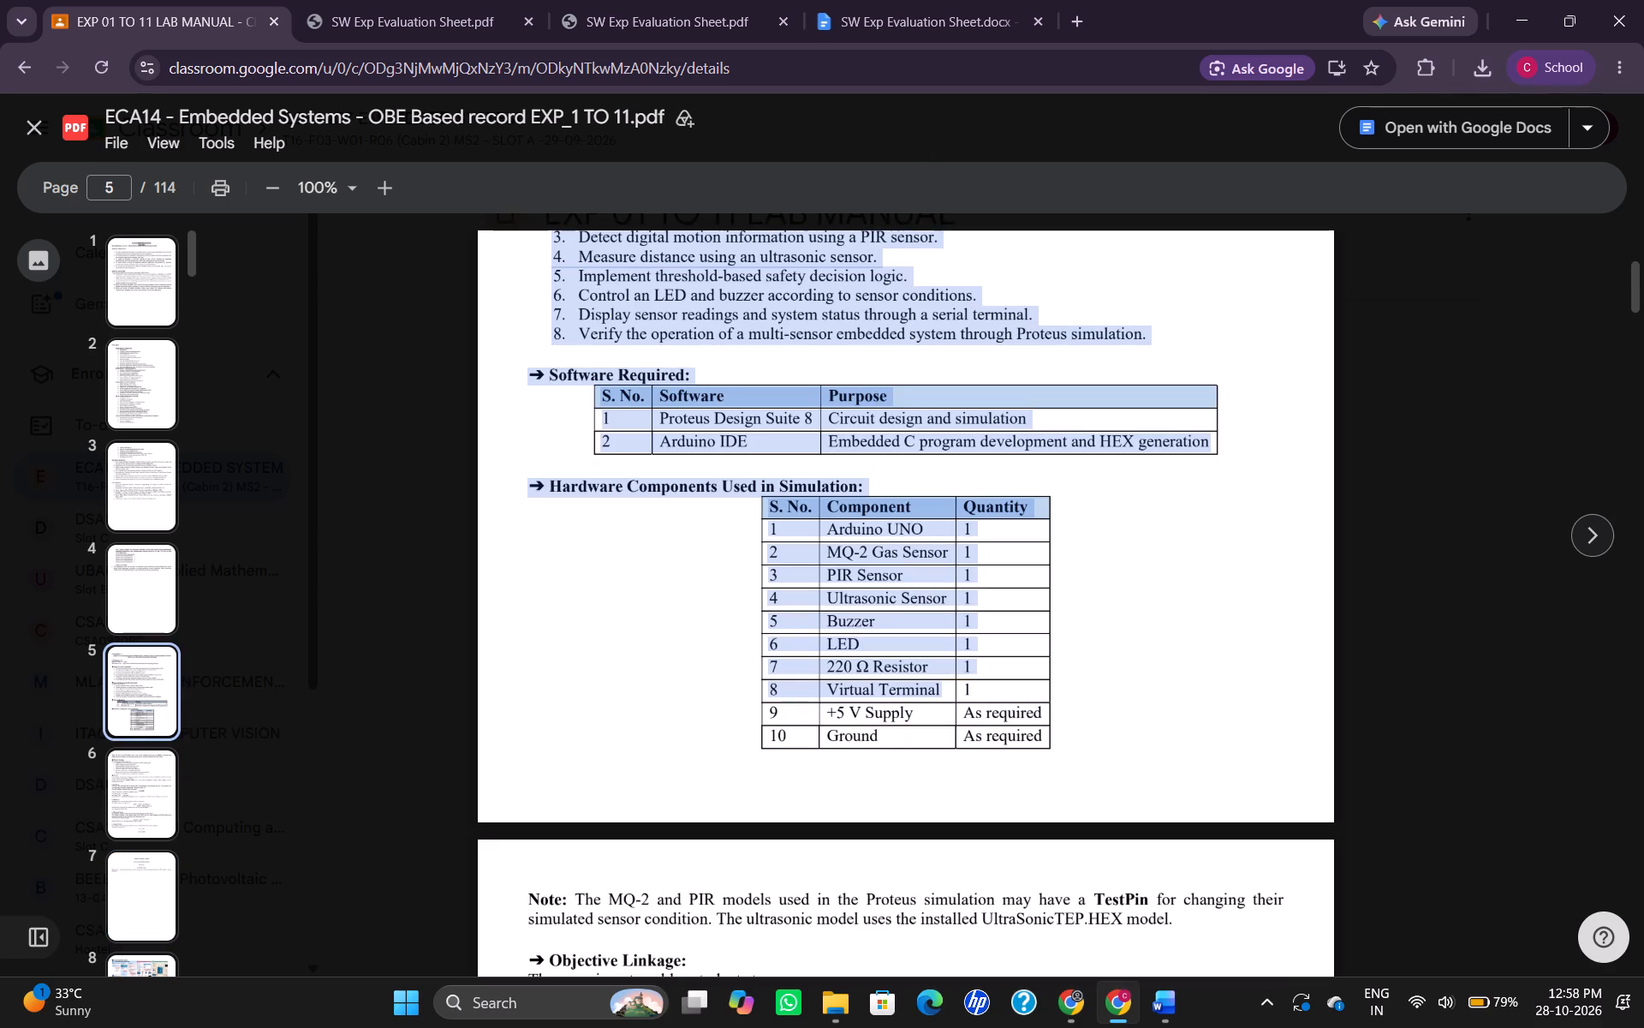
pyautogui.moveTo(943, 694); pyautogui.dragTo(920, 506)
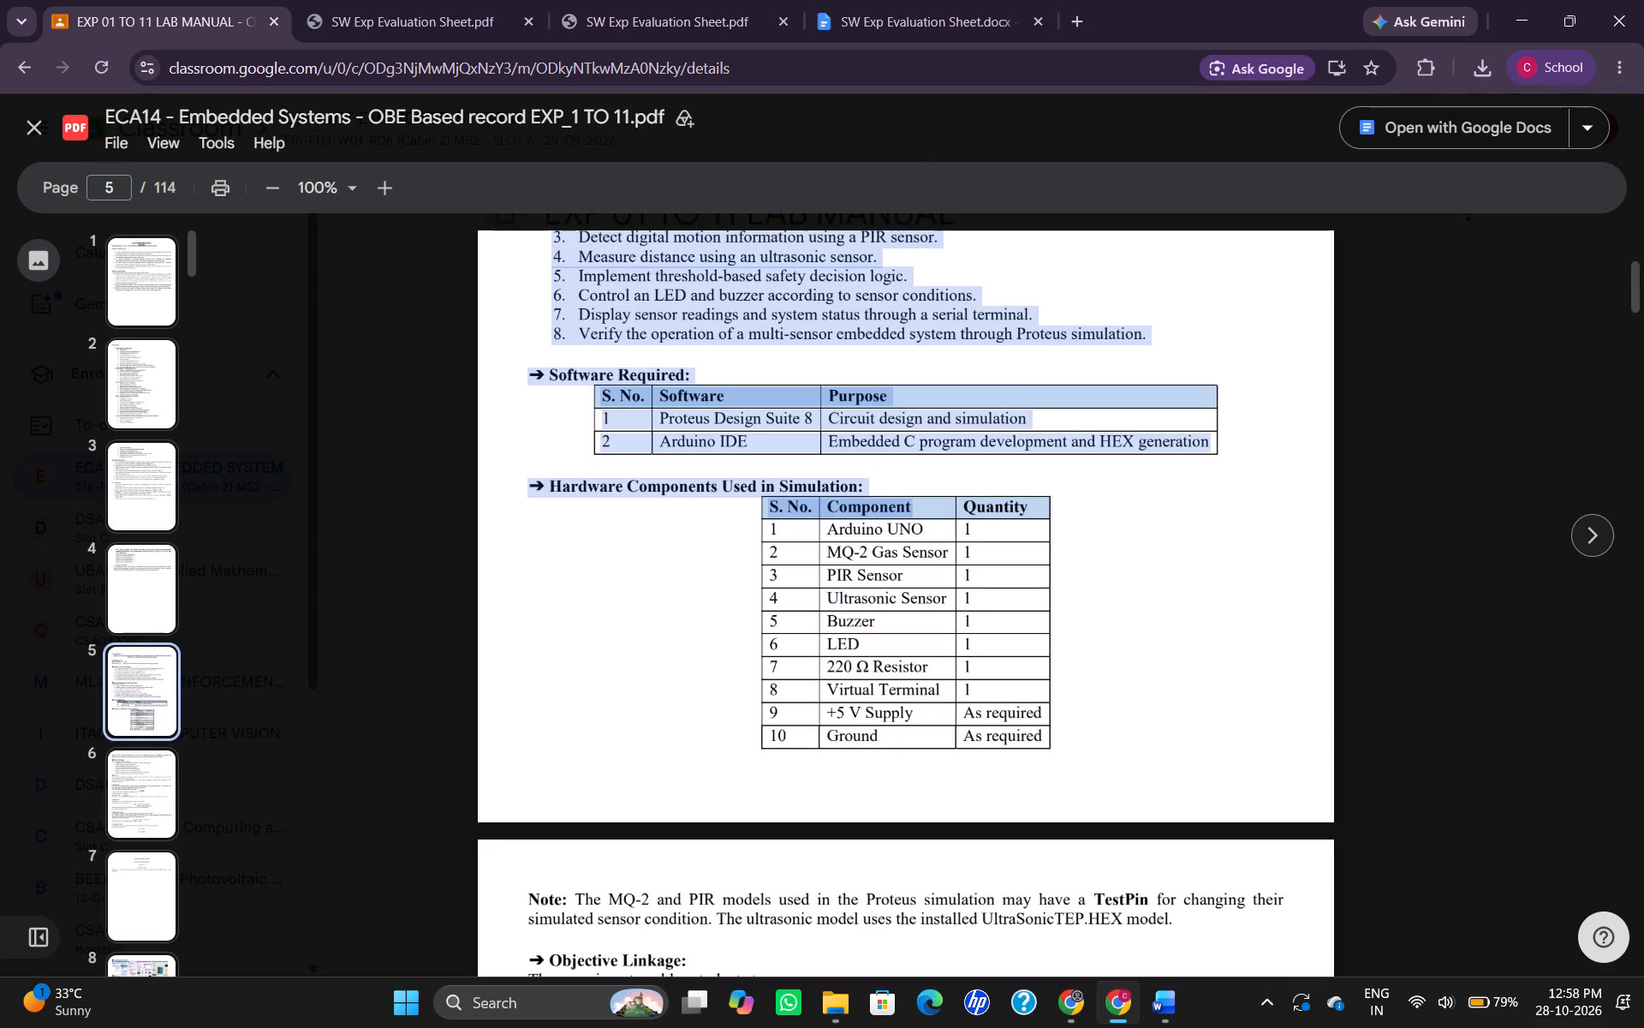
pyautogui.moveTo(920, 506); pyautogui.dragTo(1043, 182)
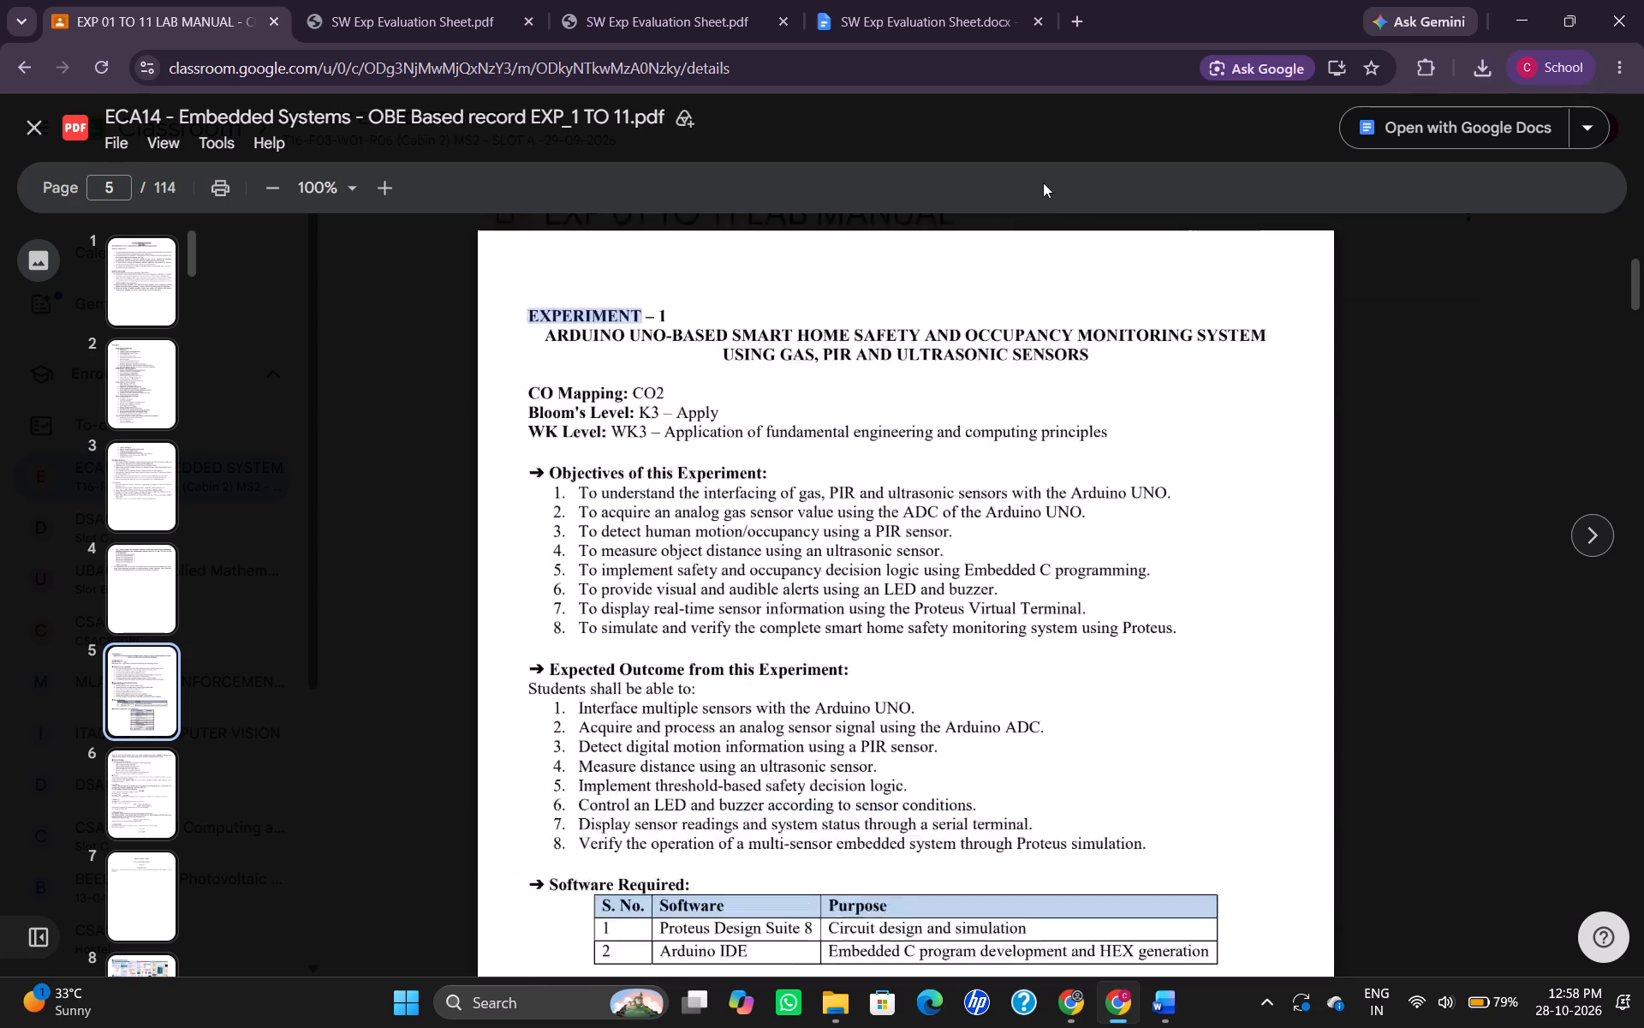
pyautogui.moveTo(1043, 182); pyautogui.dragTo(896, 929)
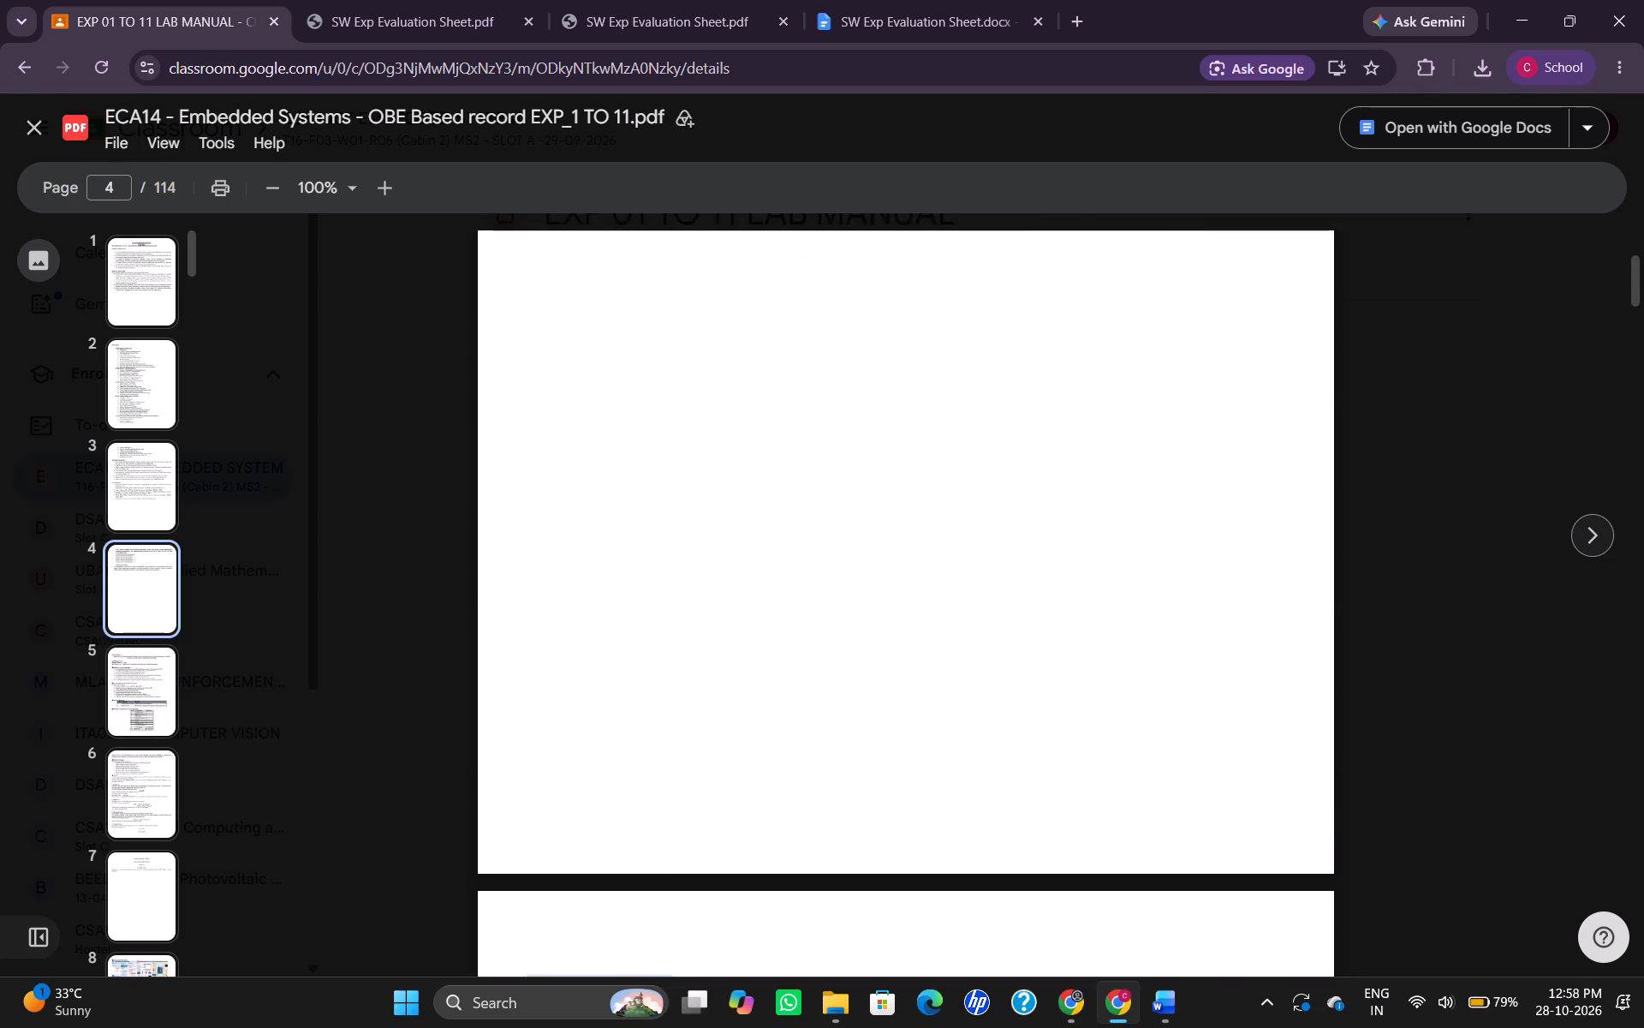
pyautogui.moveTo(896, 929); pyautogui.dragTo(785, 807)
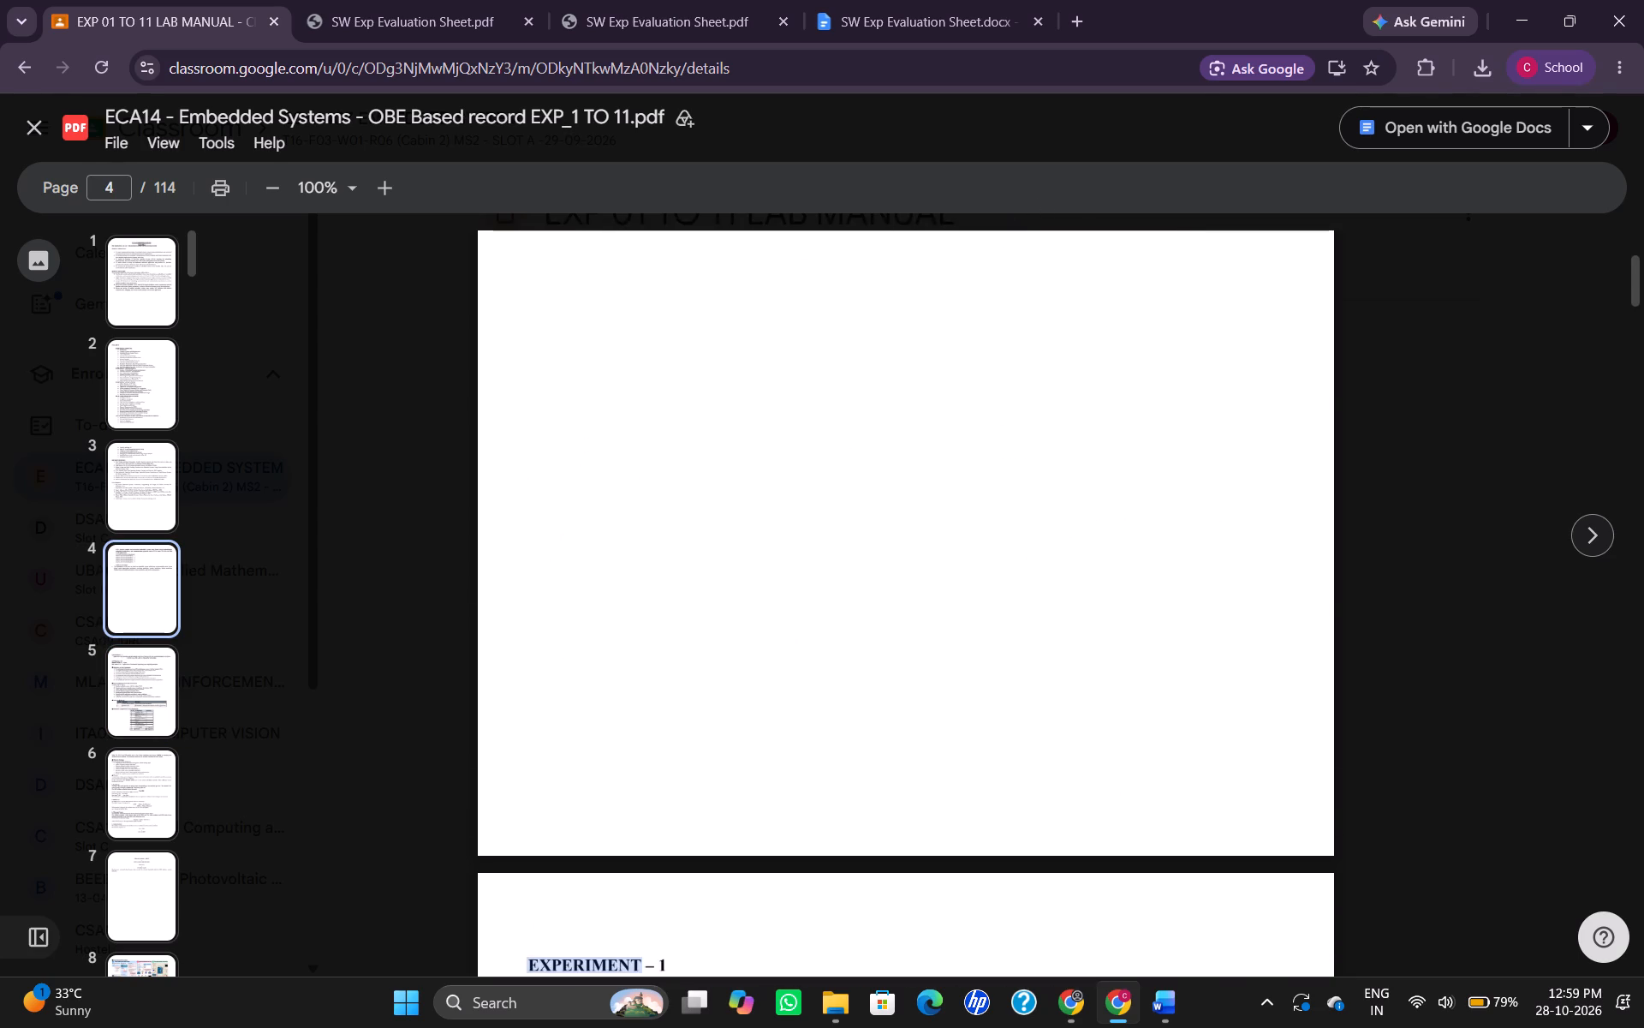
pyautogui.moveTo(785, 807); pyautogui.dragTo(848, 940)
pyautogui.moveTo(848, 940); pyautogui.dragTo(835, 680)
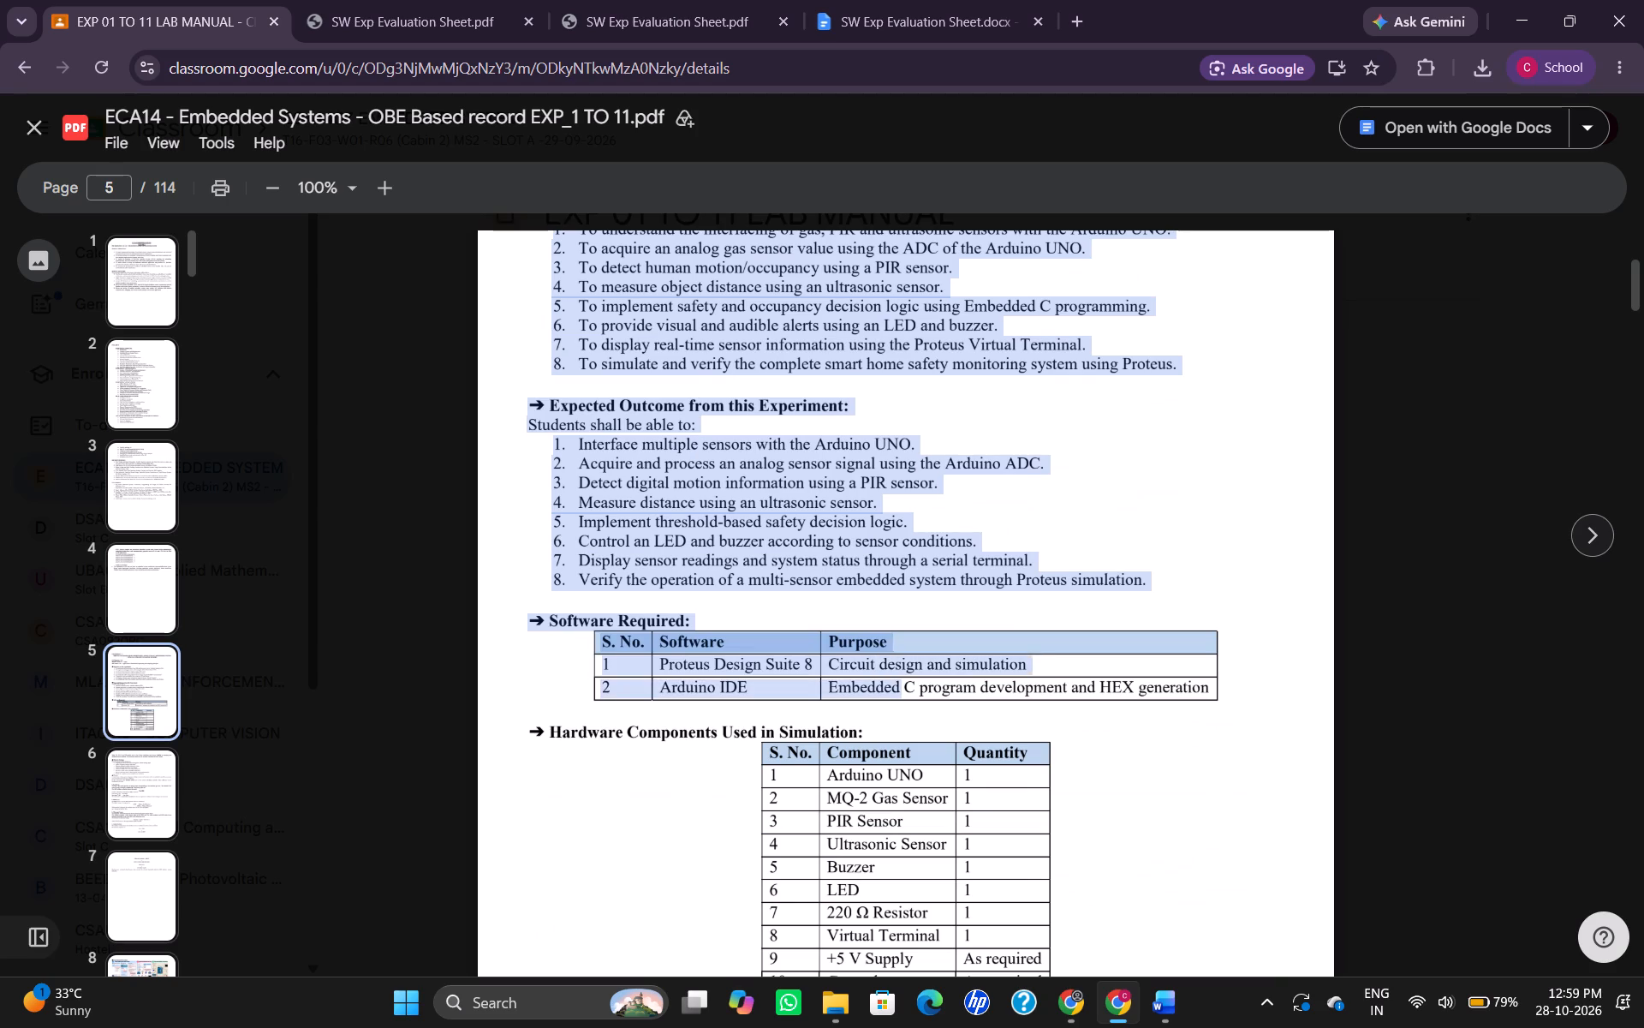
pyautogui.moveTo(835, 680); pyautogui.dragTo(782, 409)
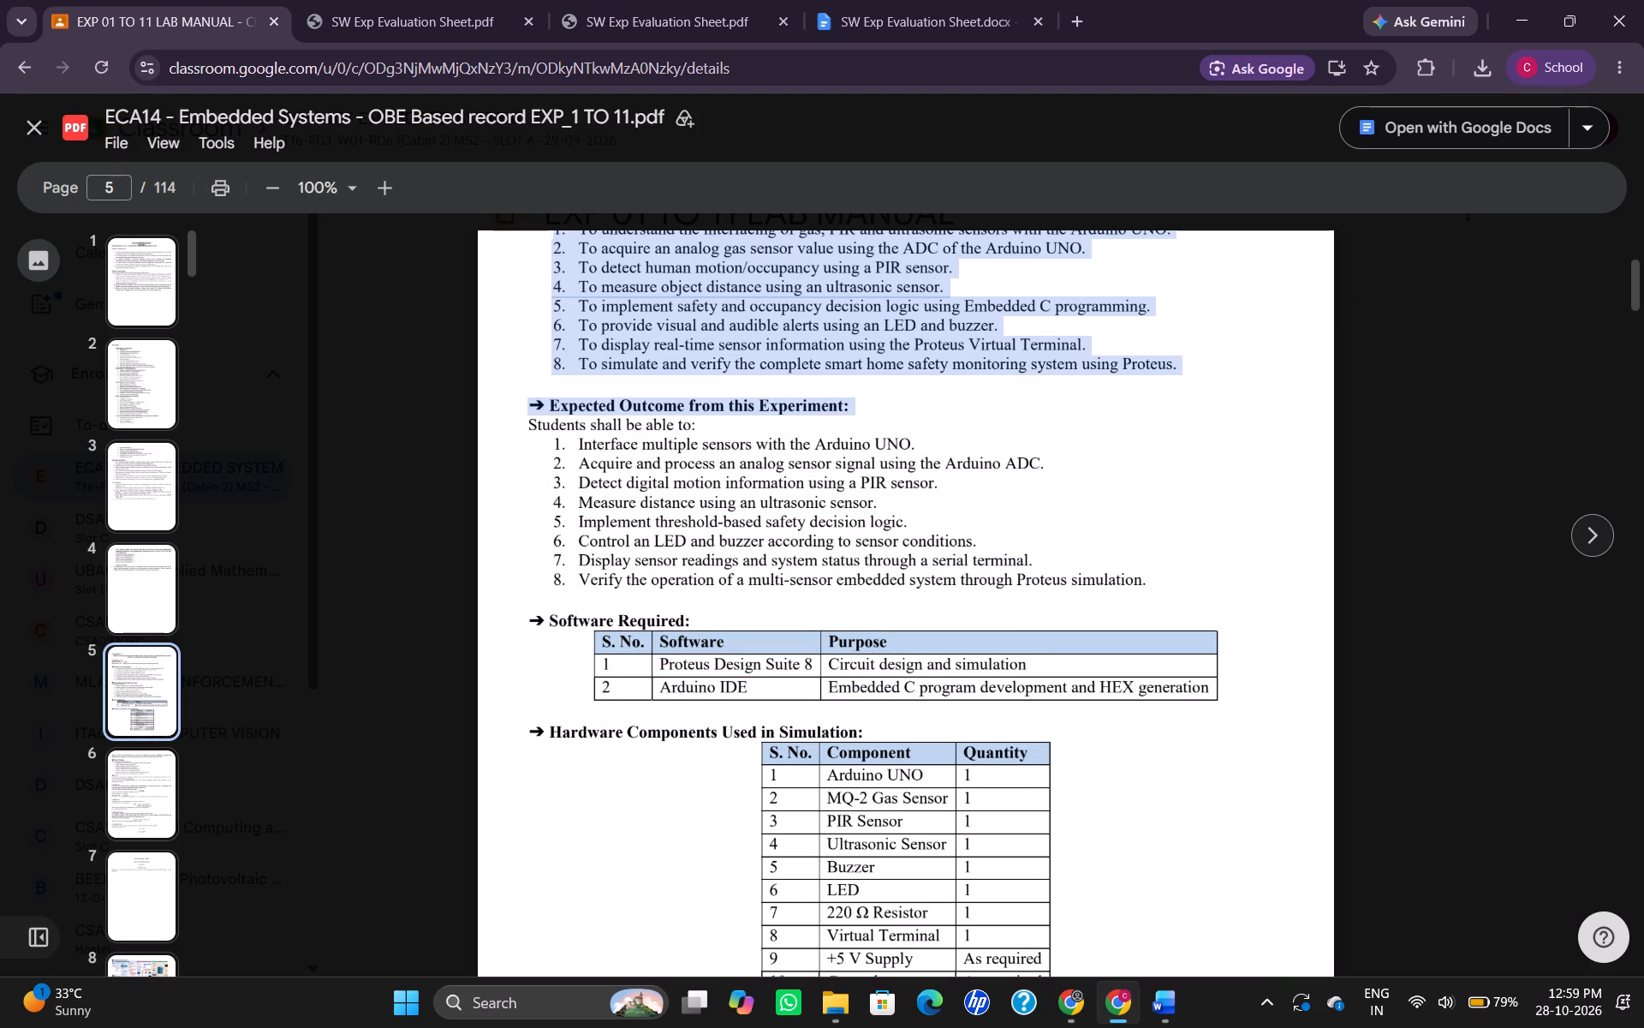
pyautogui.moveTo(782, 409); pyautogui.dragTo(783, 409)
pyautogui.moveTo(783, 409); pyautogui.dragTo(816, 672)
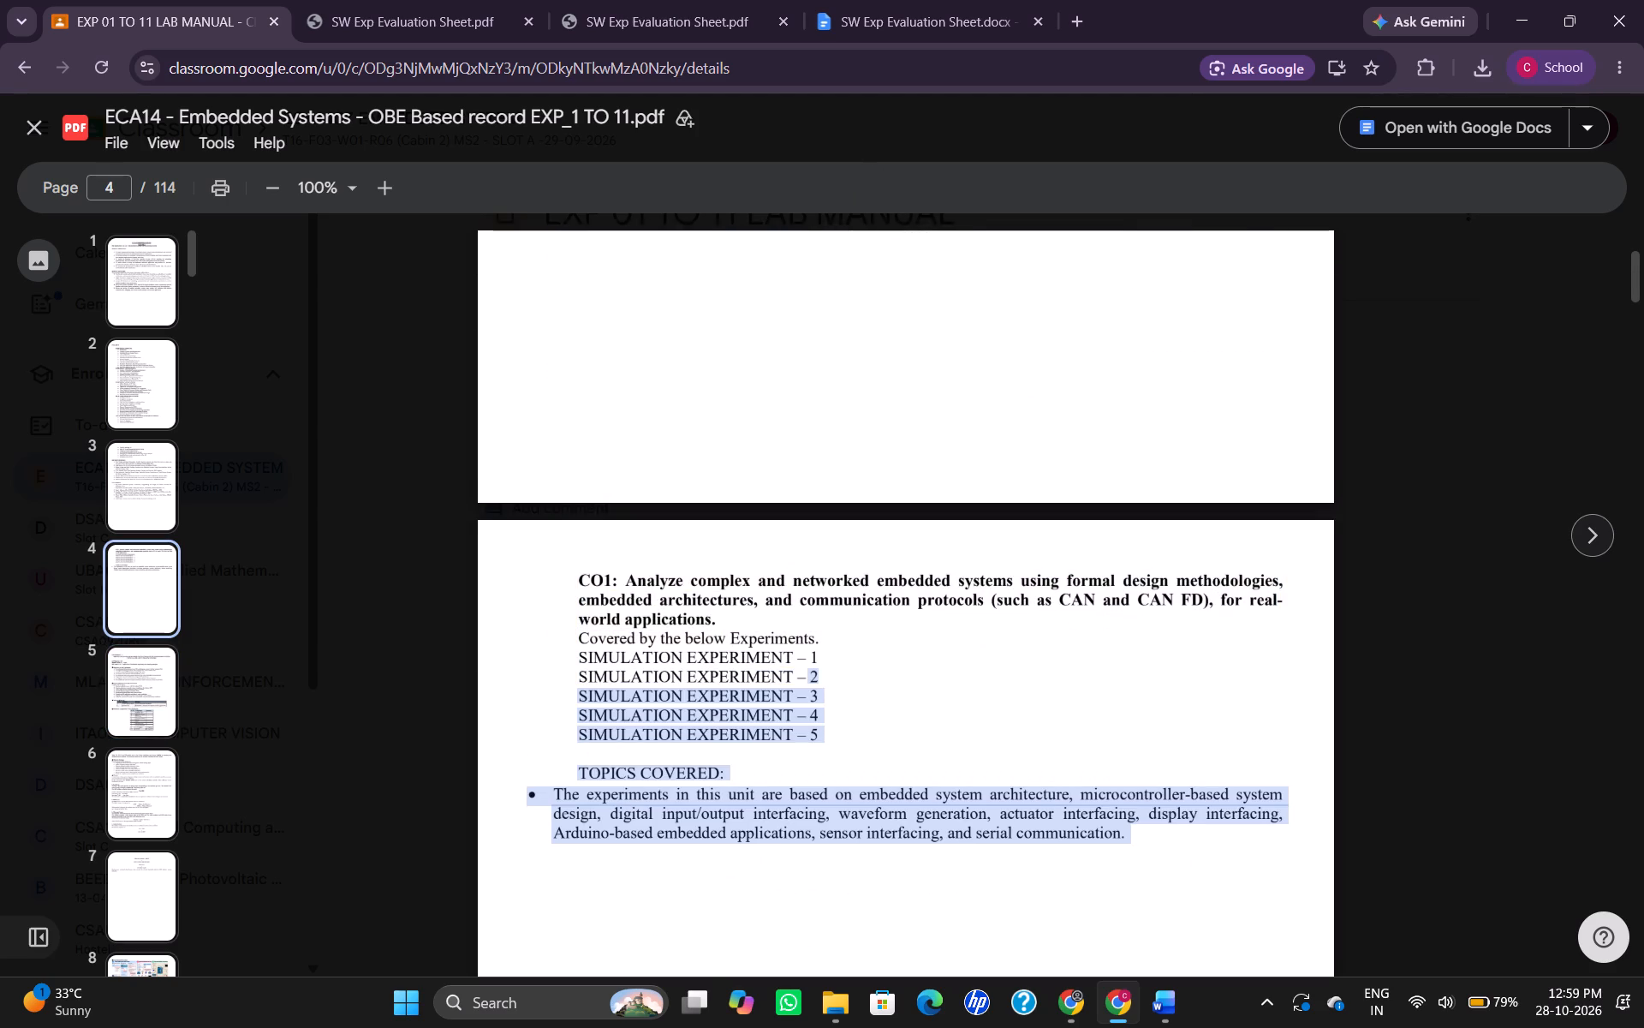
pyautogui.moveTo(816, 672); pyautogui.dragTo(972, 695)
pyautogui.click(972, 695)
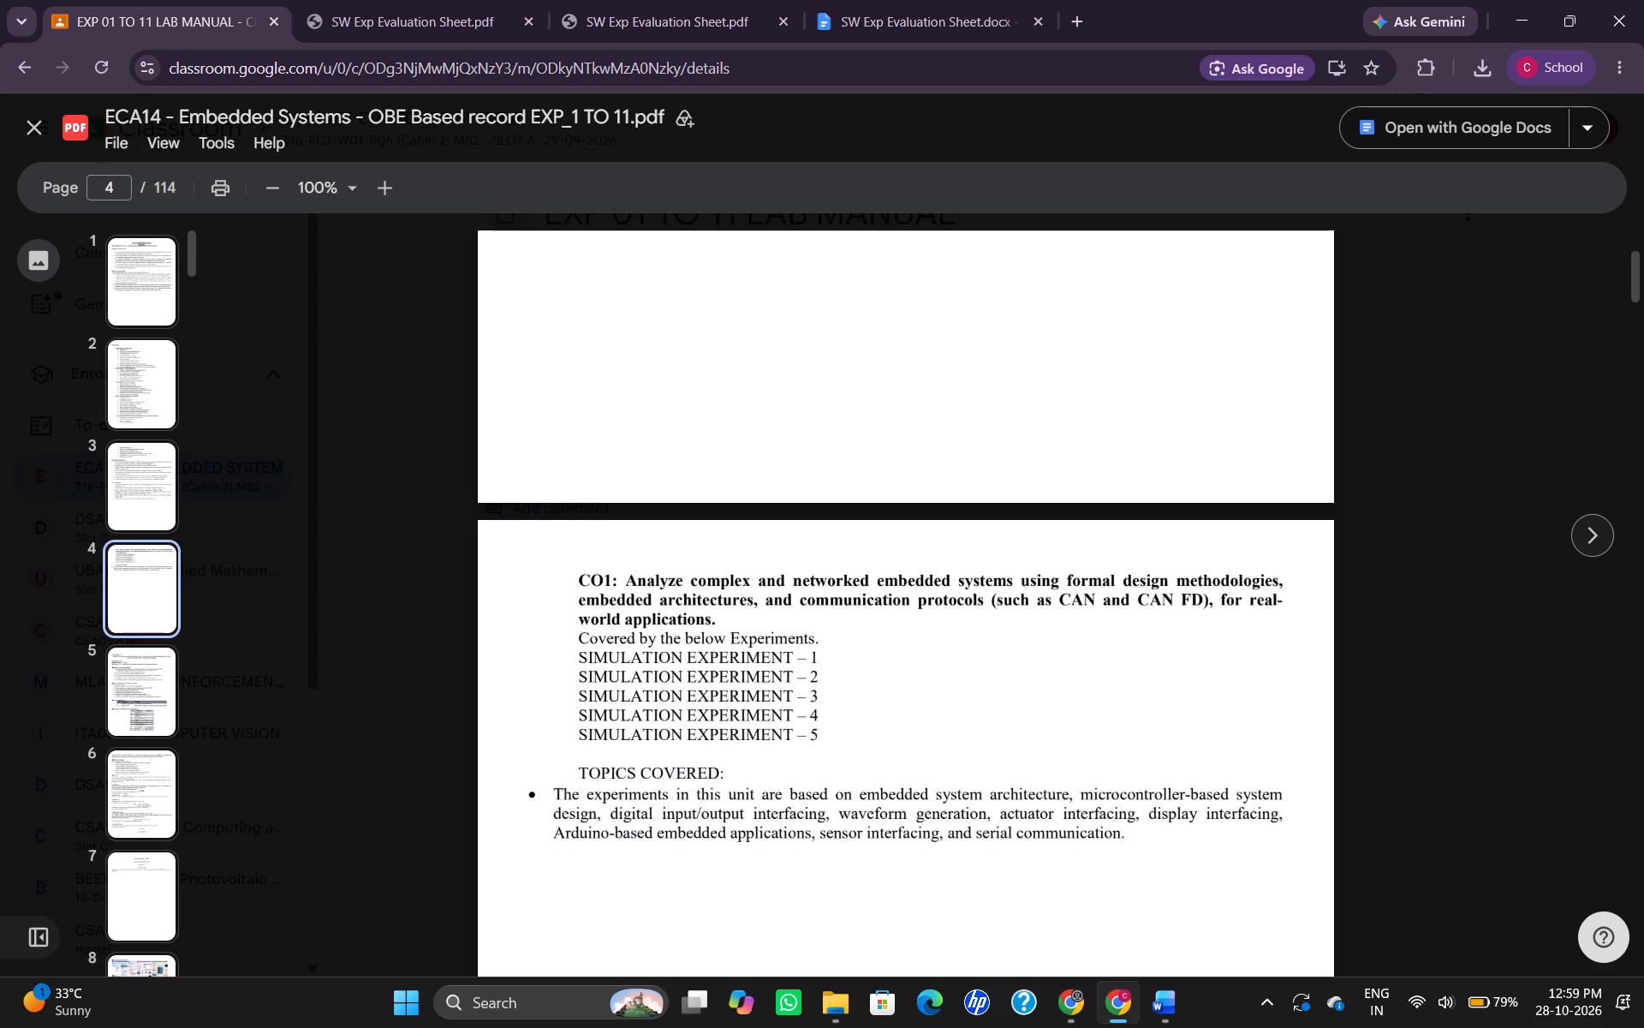
# Read Experiment – 1 on page 5 of the lab manual, from its title and CO mapping through the objectives, expected outcomes and required software.
pyautogui.scroll(-7, 878, 786)
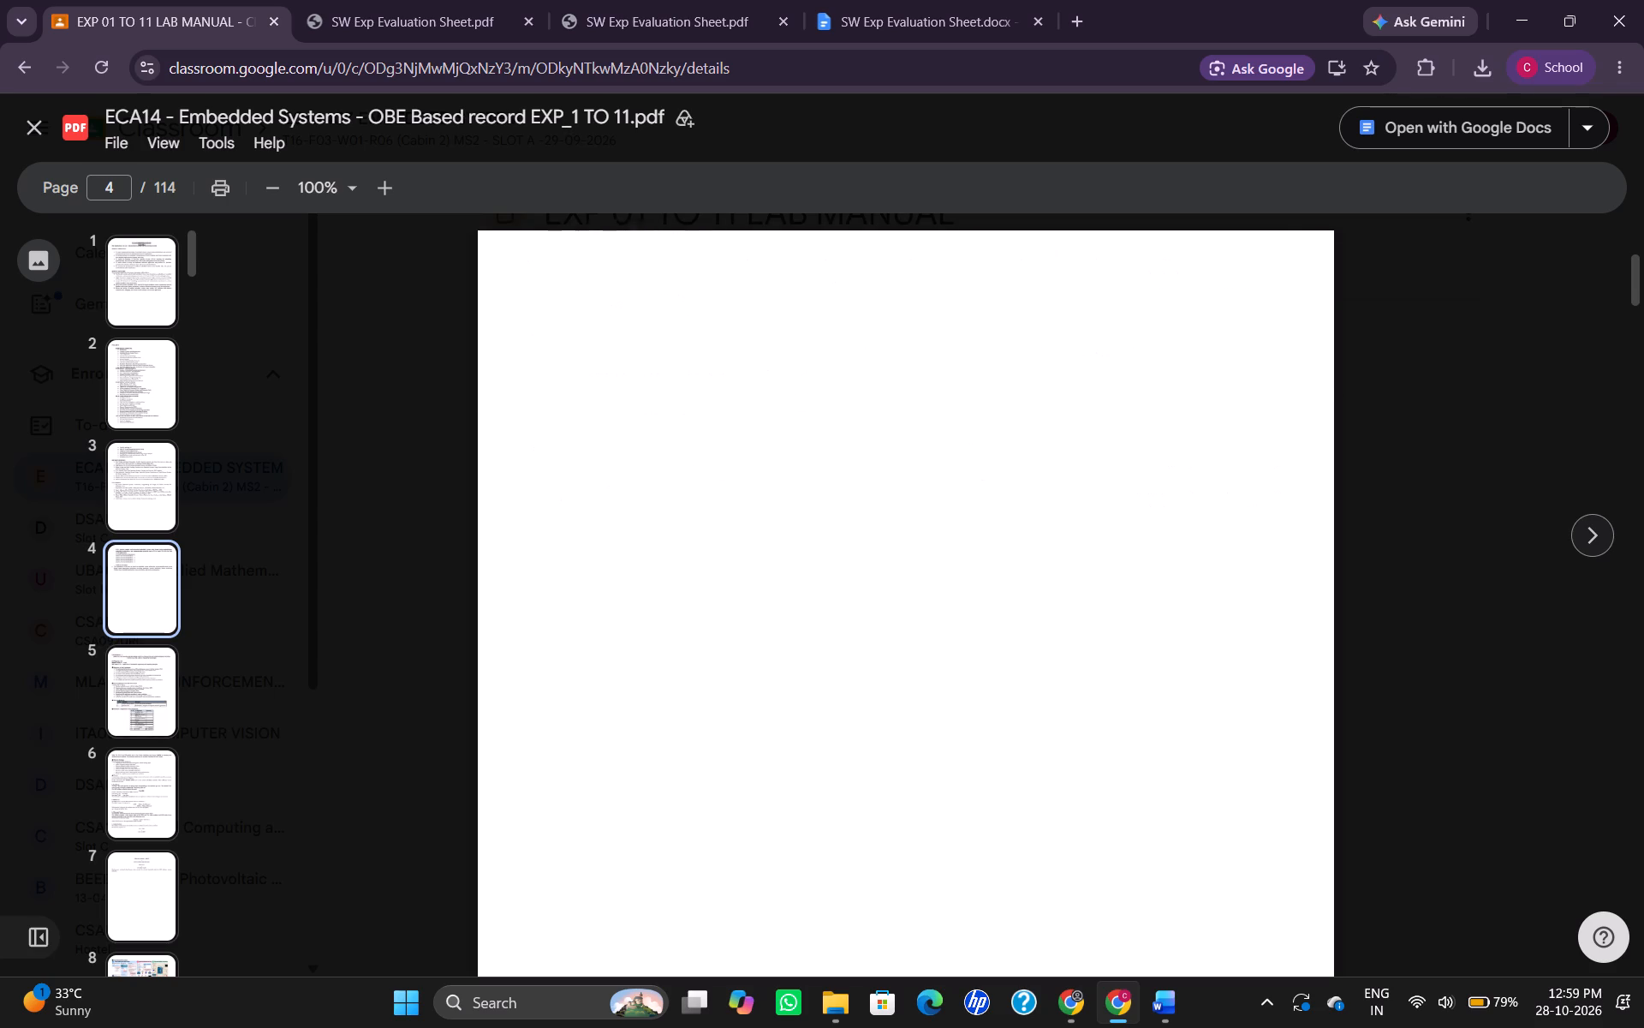
pyautogui.scroll(-6, 878, 786)
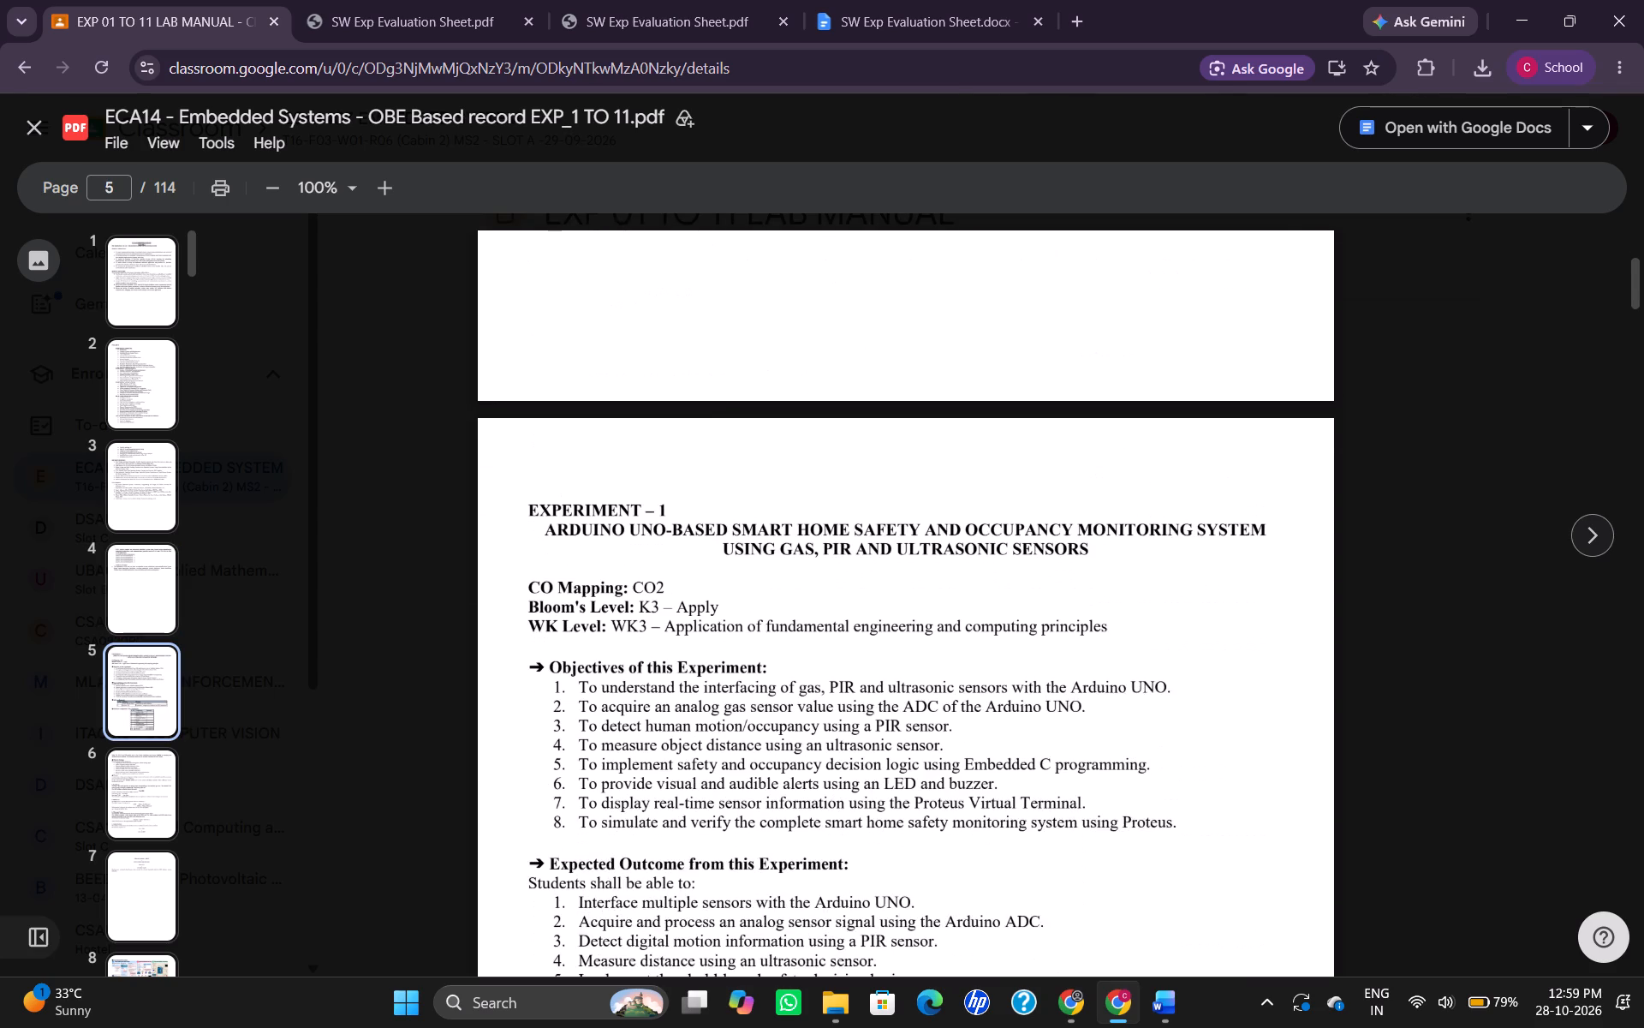
pyautogui.scroll(-2, 878, 786)
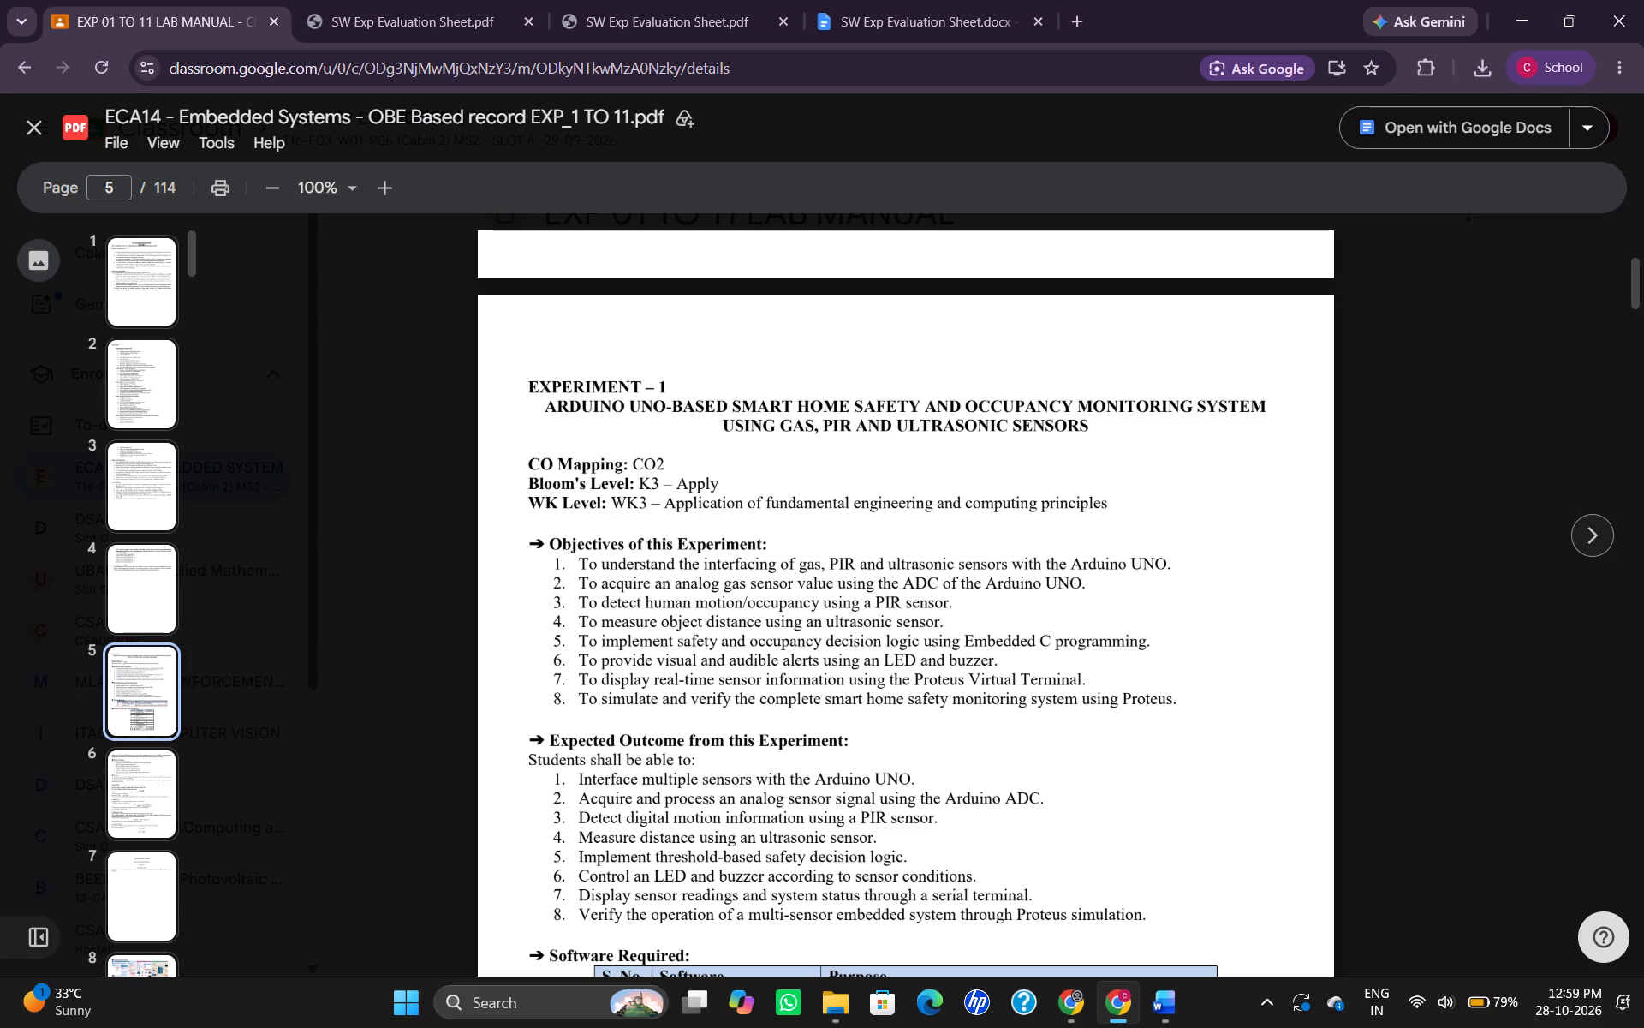
pyautogui.scroll(-1, 878, 786)
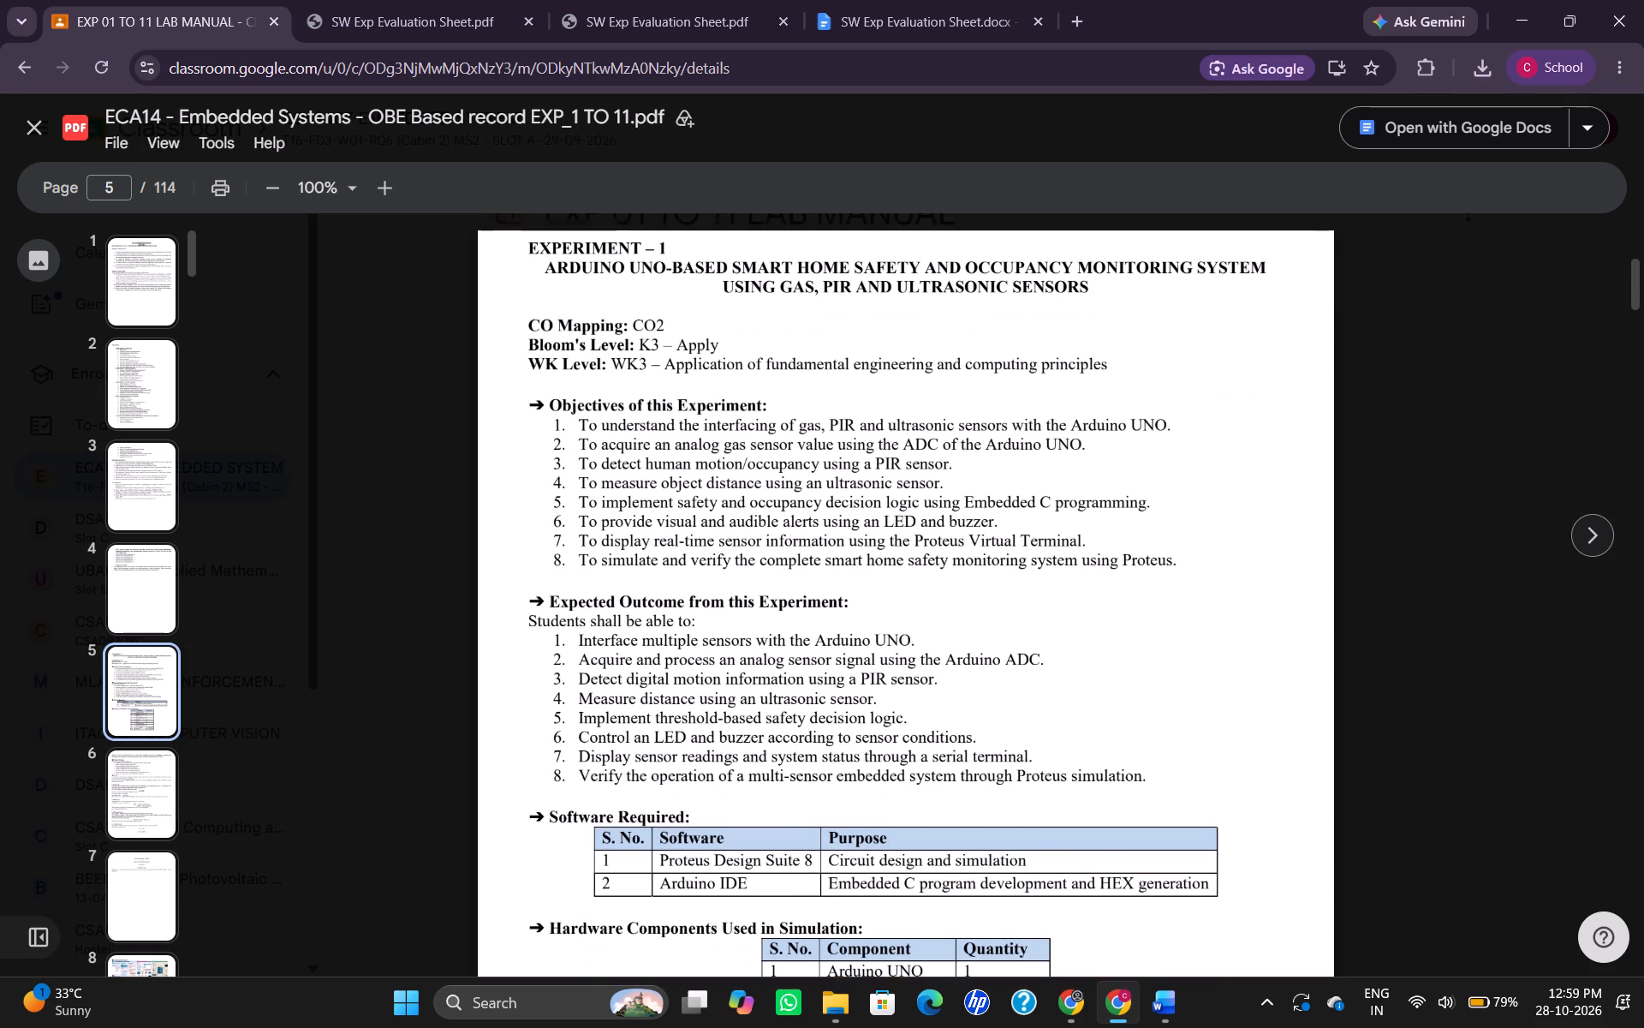
pyautogui.scroll(-3, 878, 786)
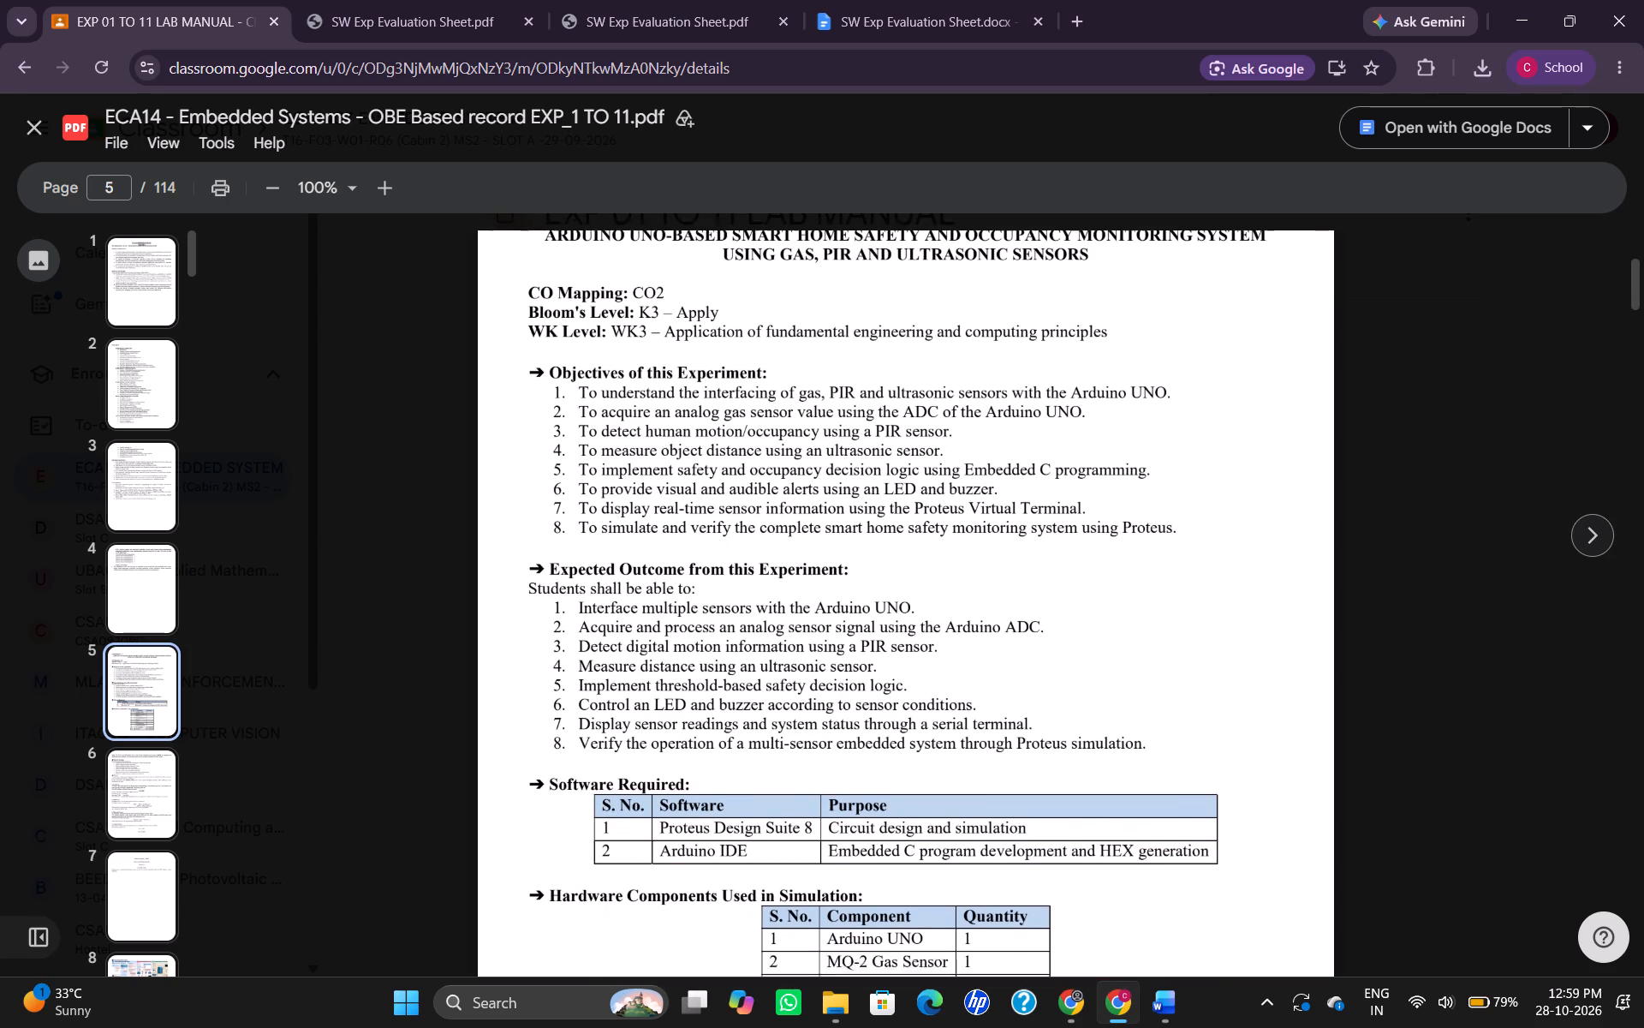
pyautogui.scroll(-1, 878, 786)
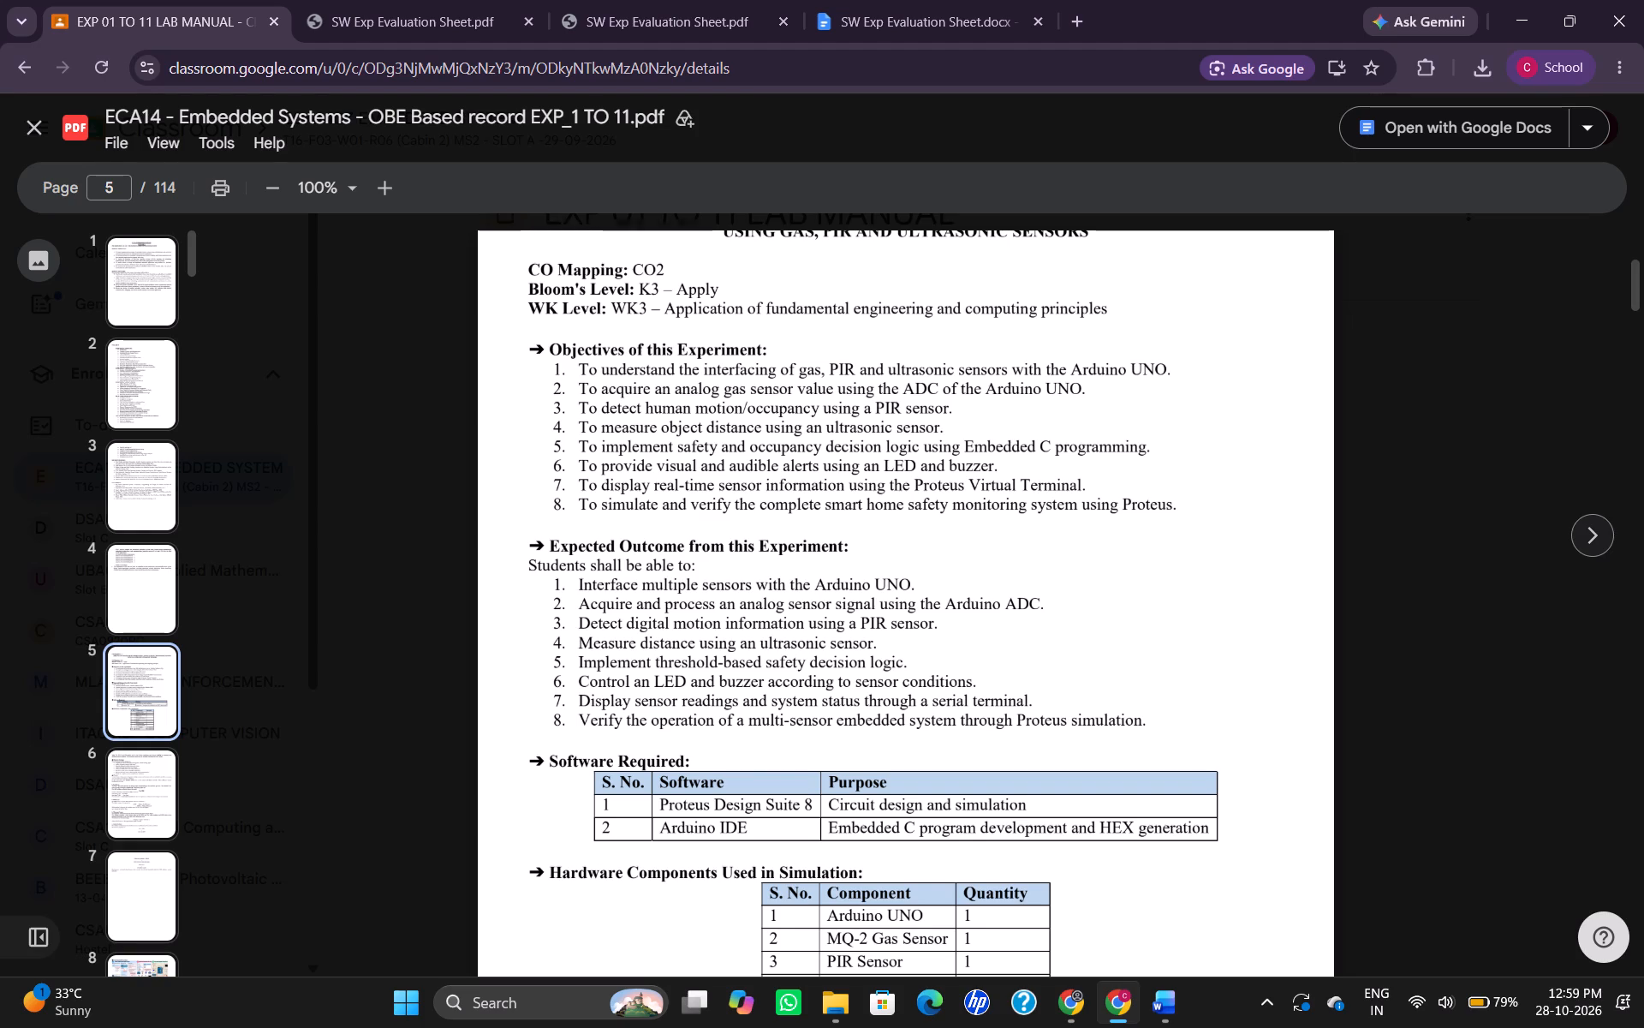
pyautogui.scroll(2, 966, 660)
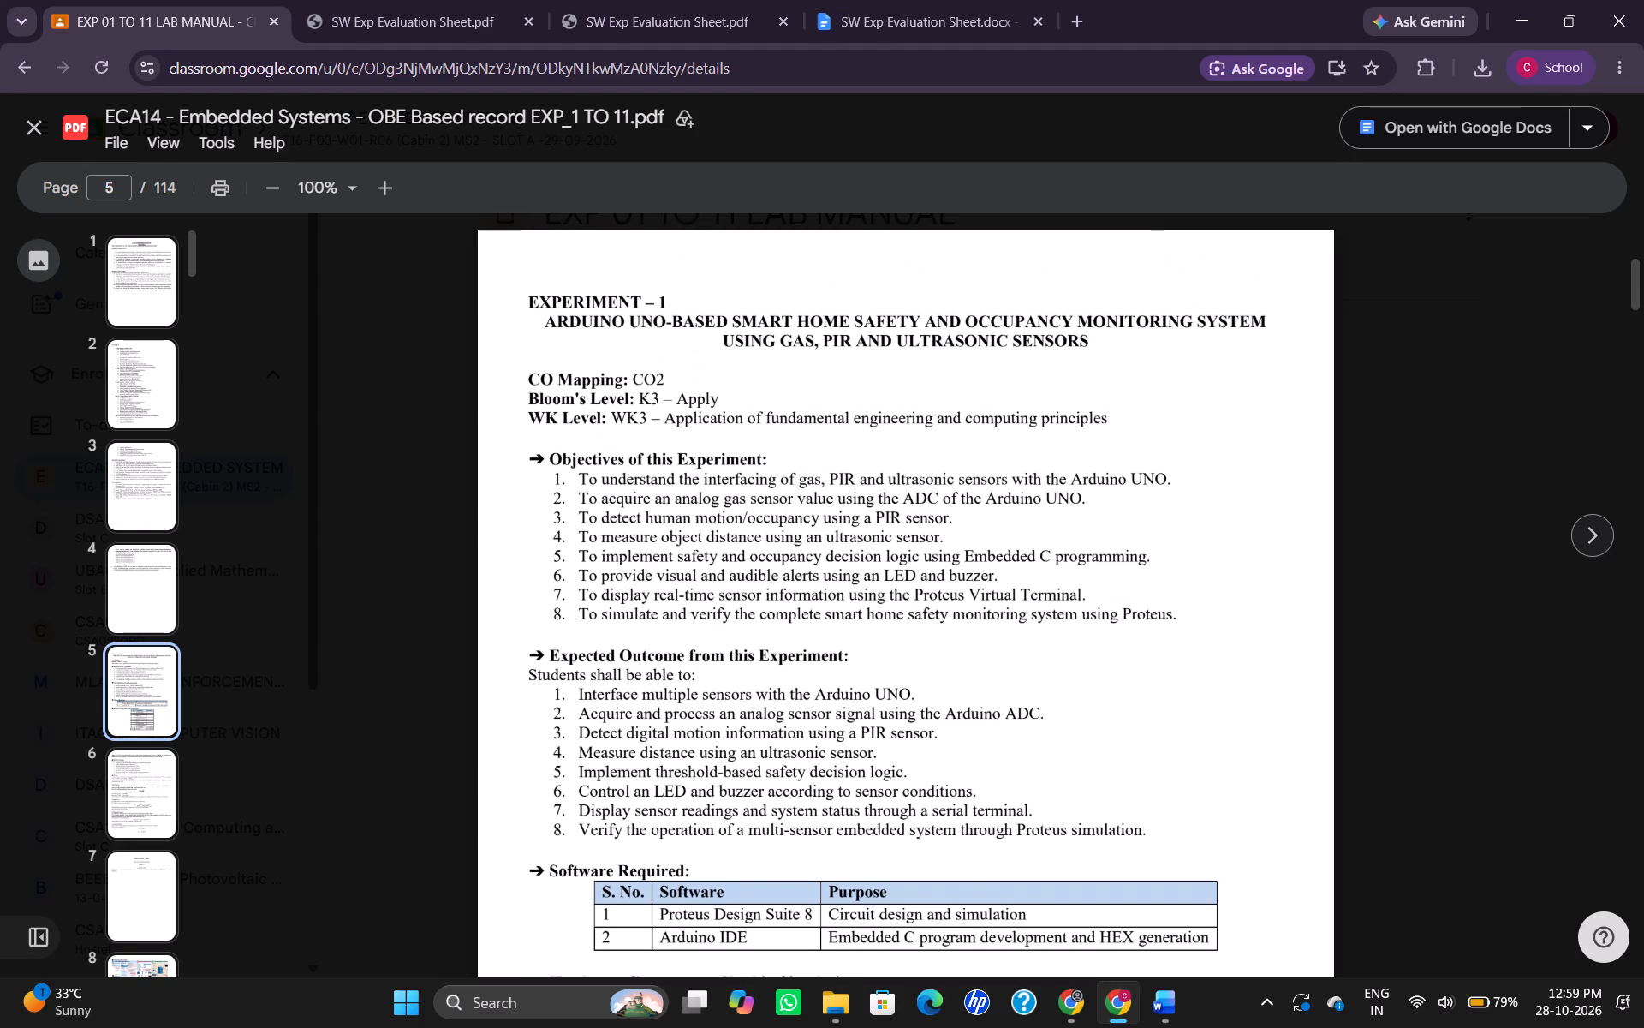
# Look through Experiment – 1's hardware components, objective linkage, theory and safety decision logic up to page 7, and return to its title on page 5.
pyautogui.scroll(-4, 966, 660)
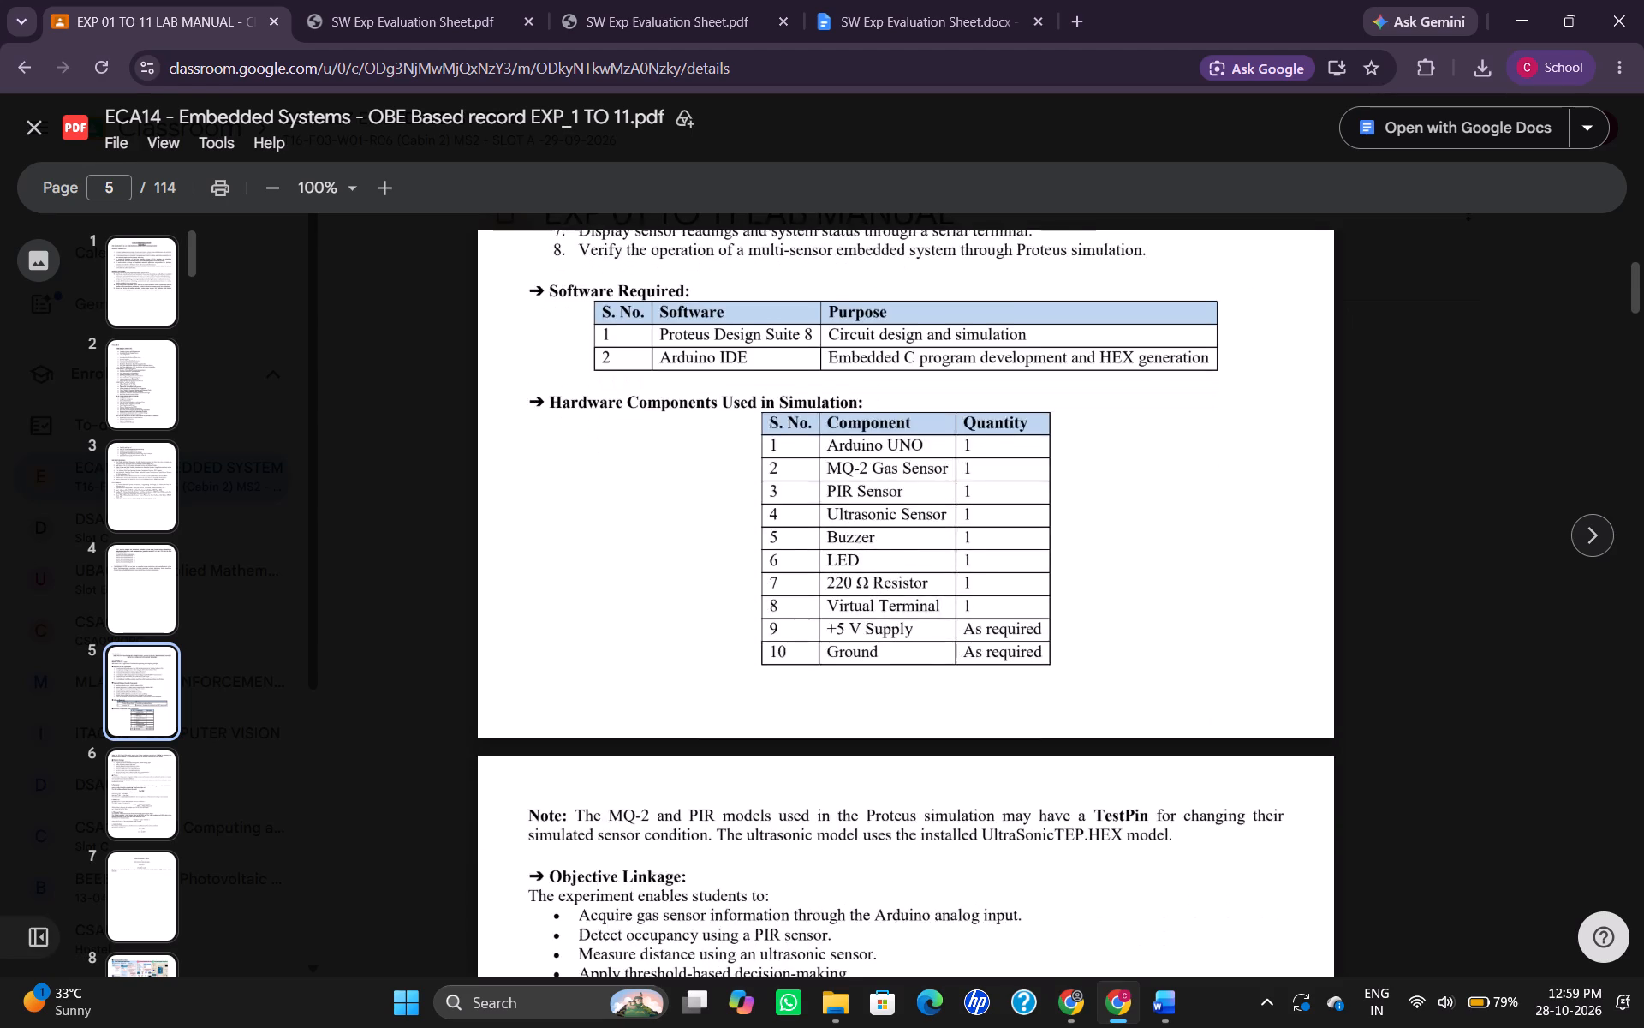
pyautogui.scroll(-11, 966, 660)
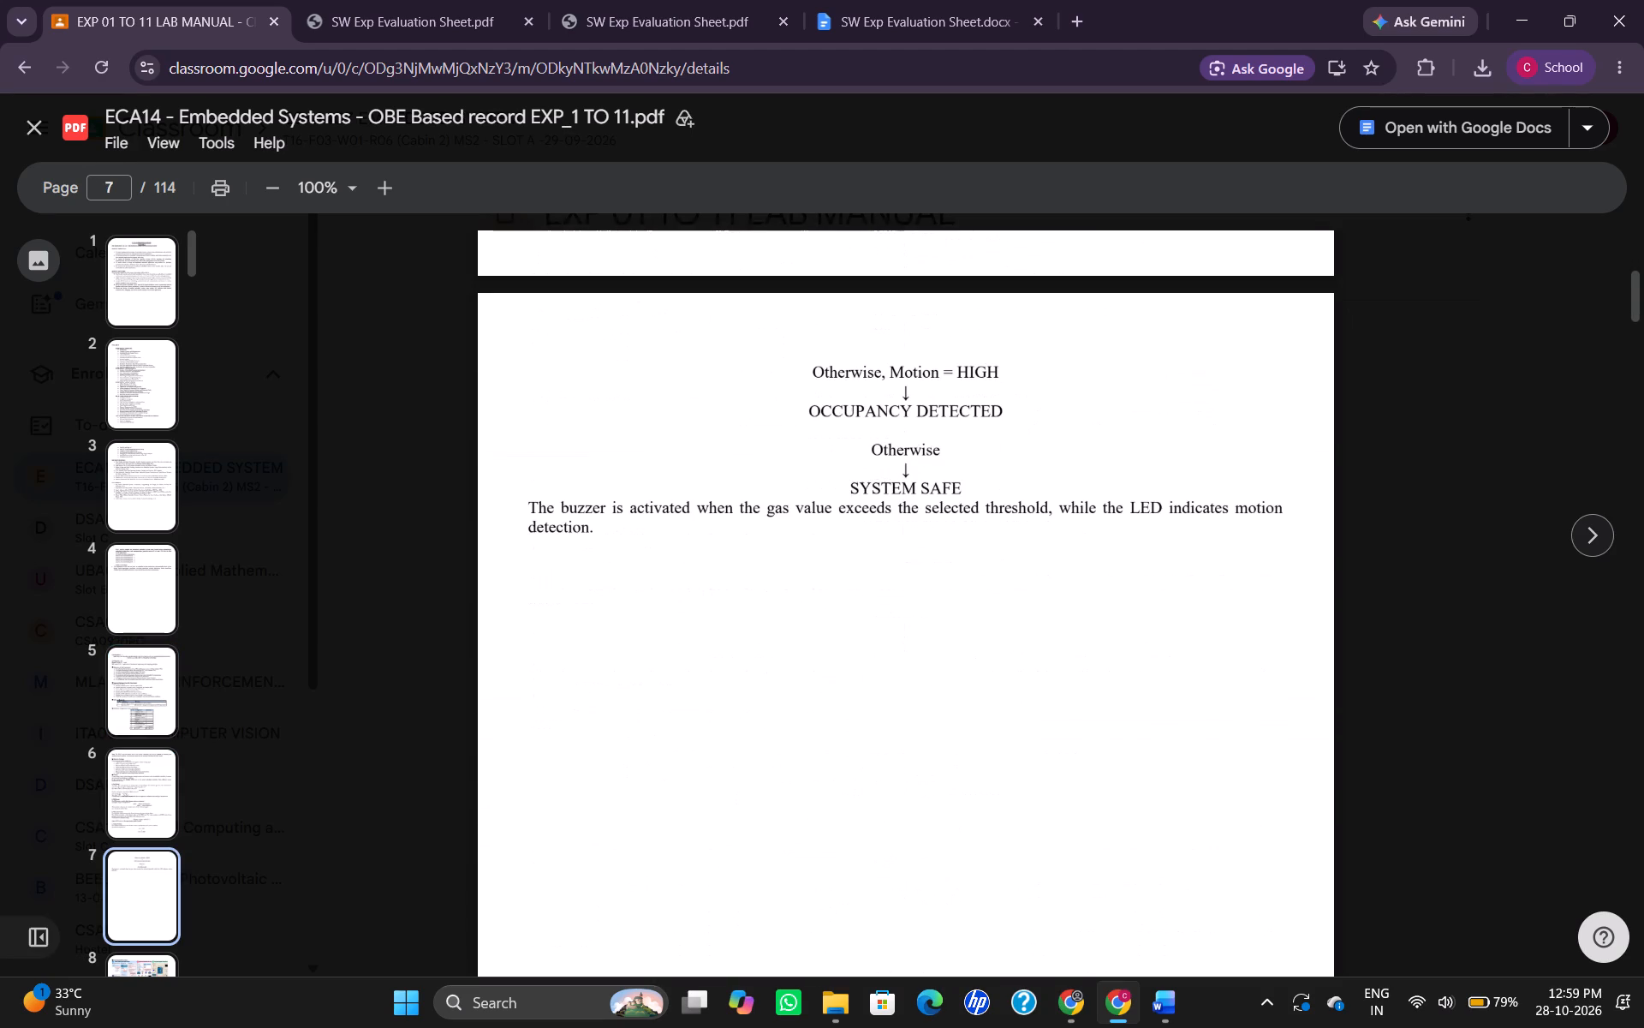
pyautogui.scroll(-2, 966, 660)
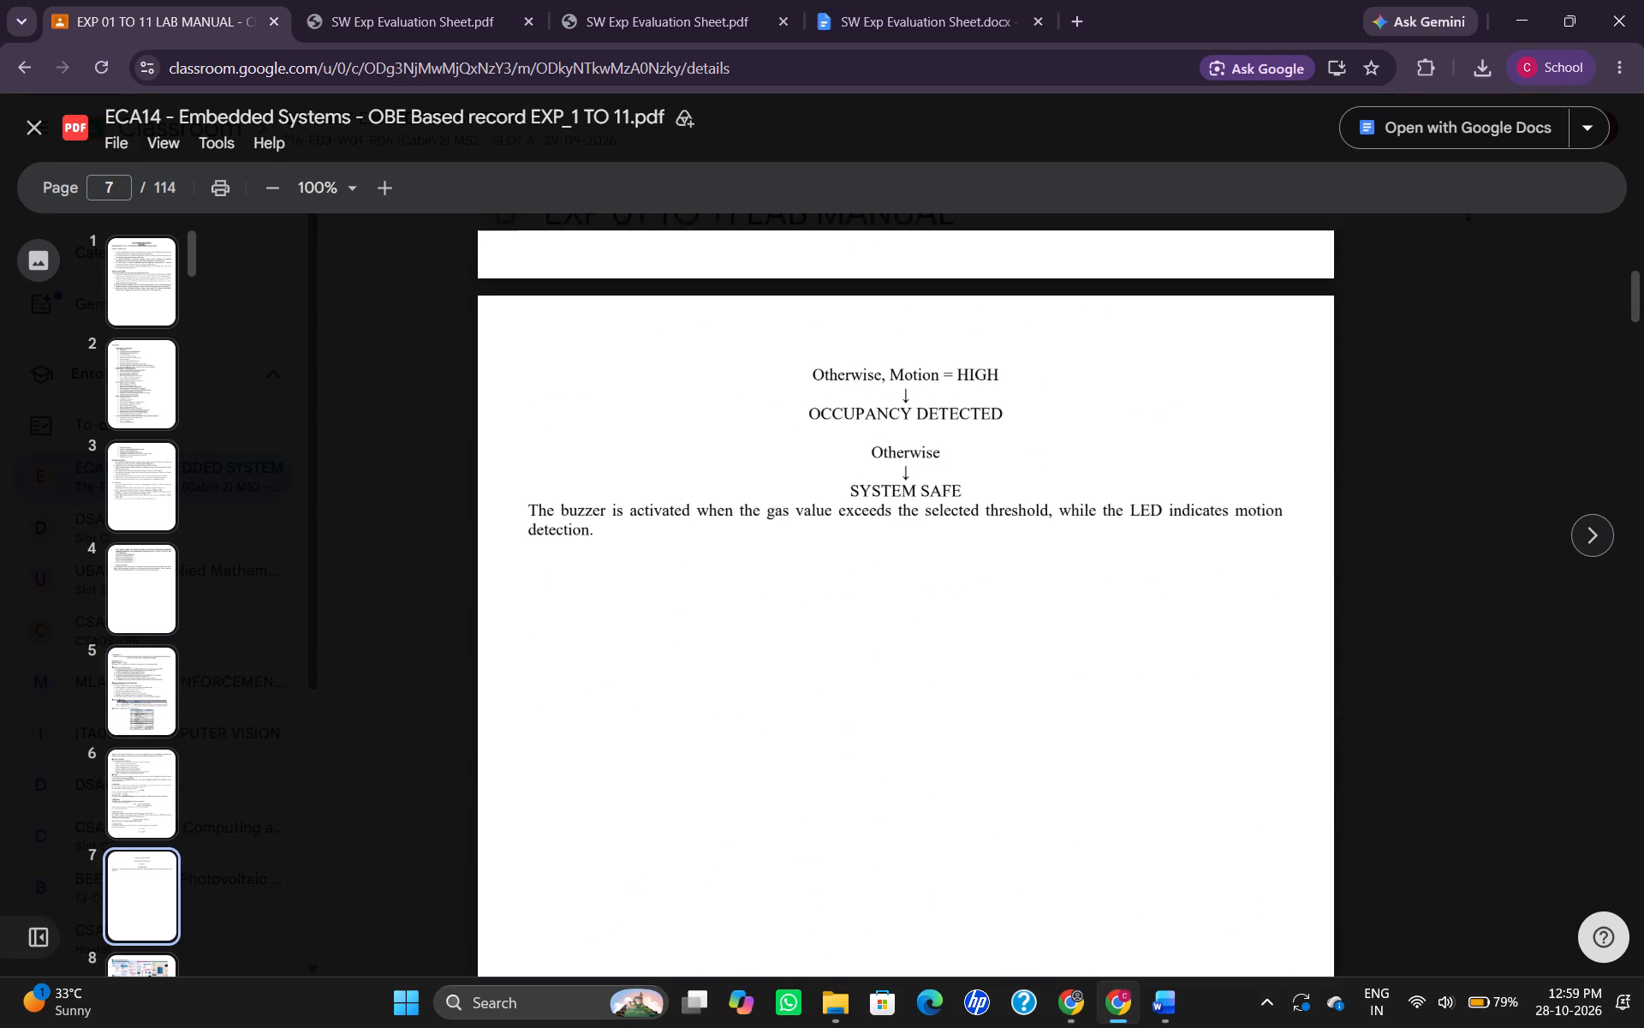
pyautogui.scroll(7, 966, 660)
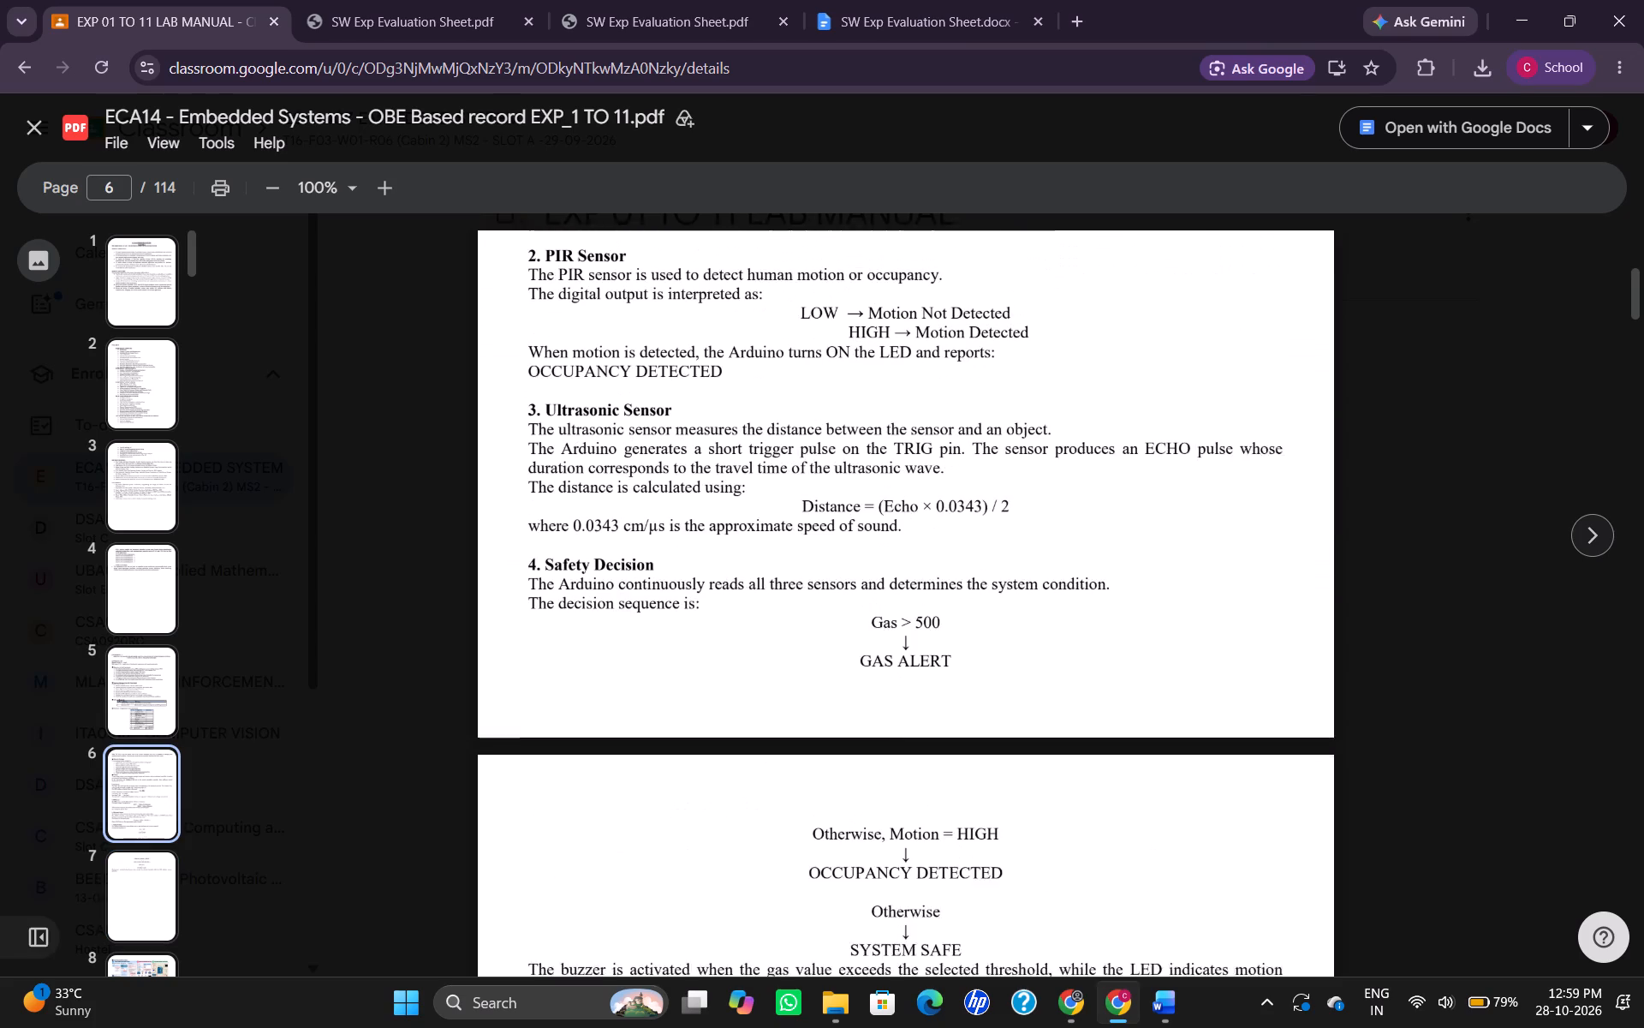
pyautogui.scroll(6, 966, 660)
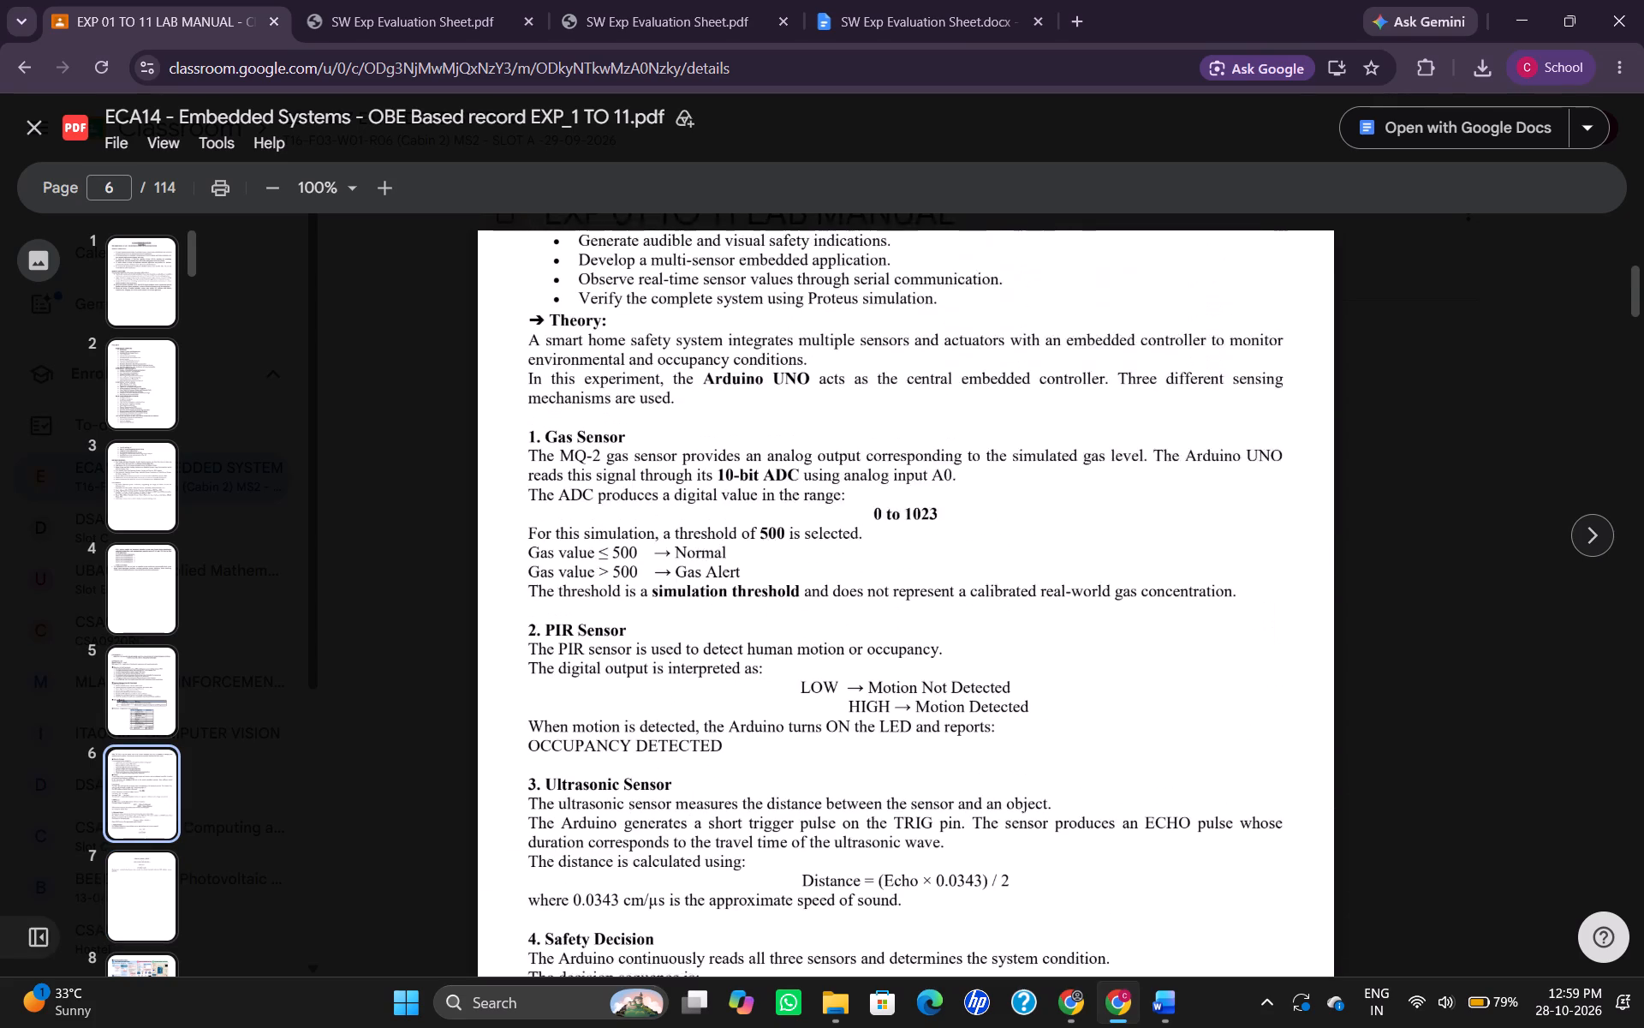
pyautogui.scroll(5, 966, 660)
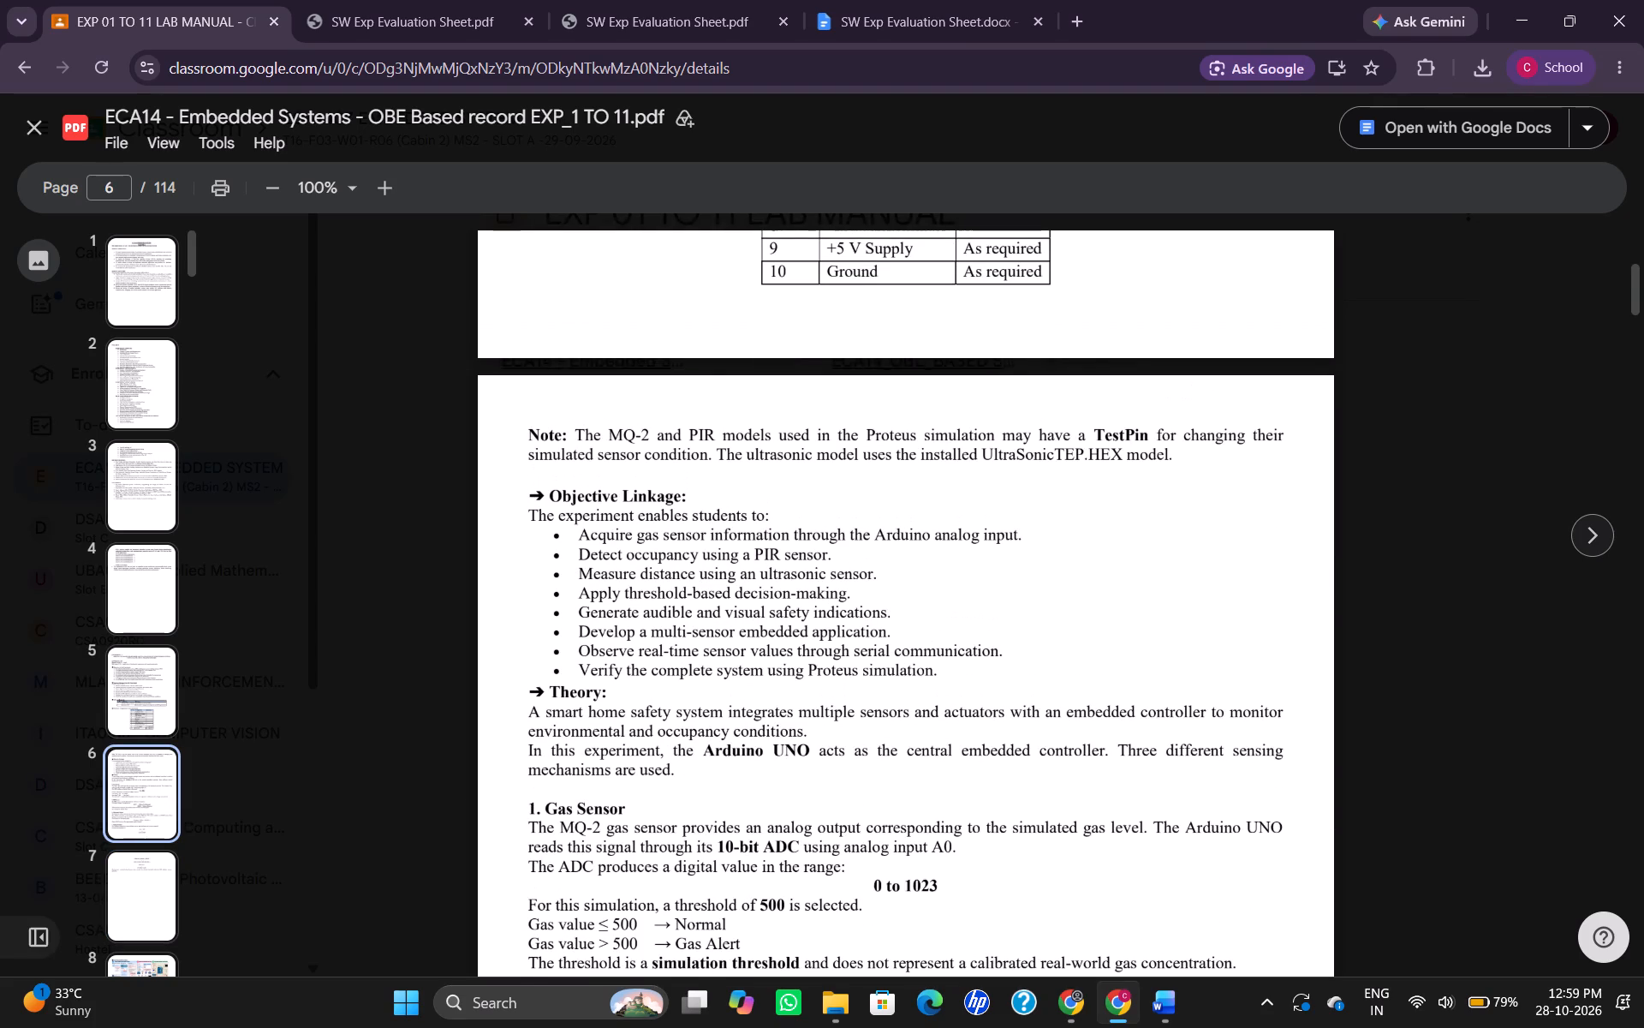
pyautogui.scroll(2, 966, 660)
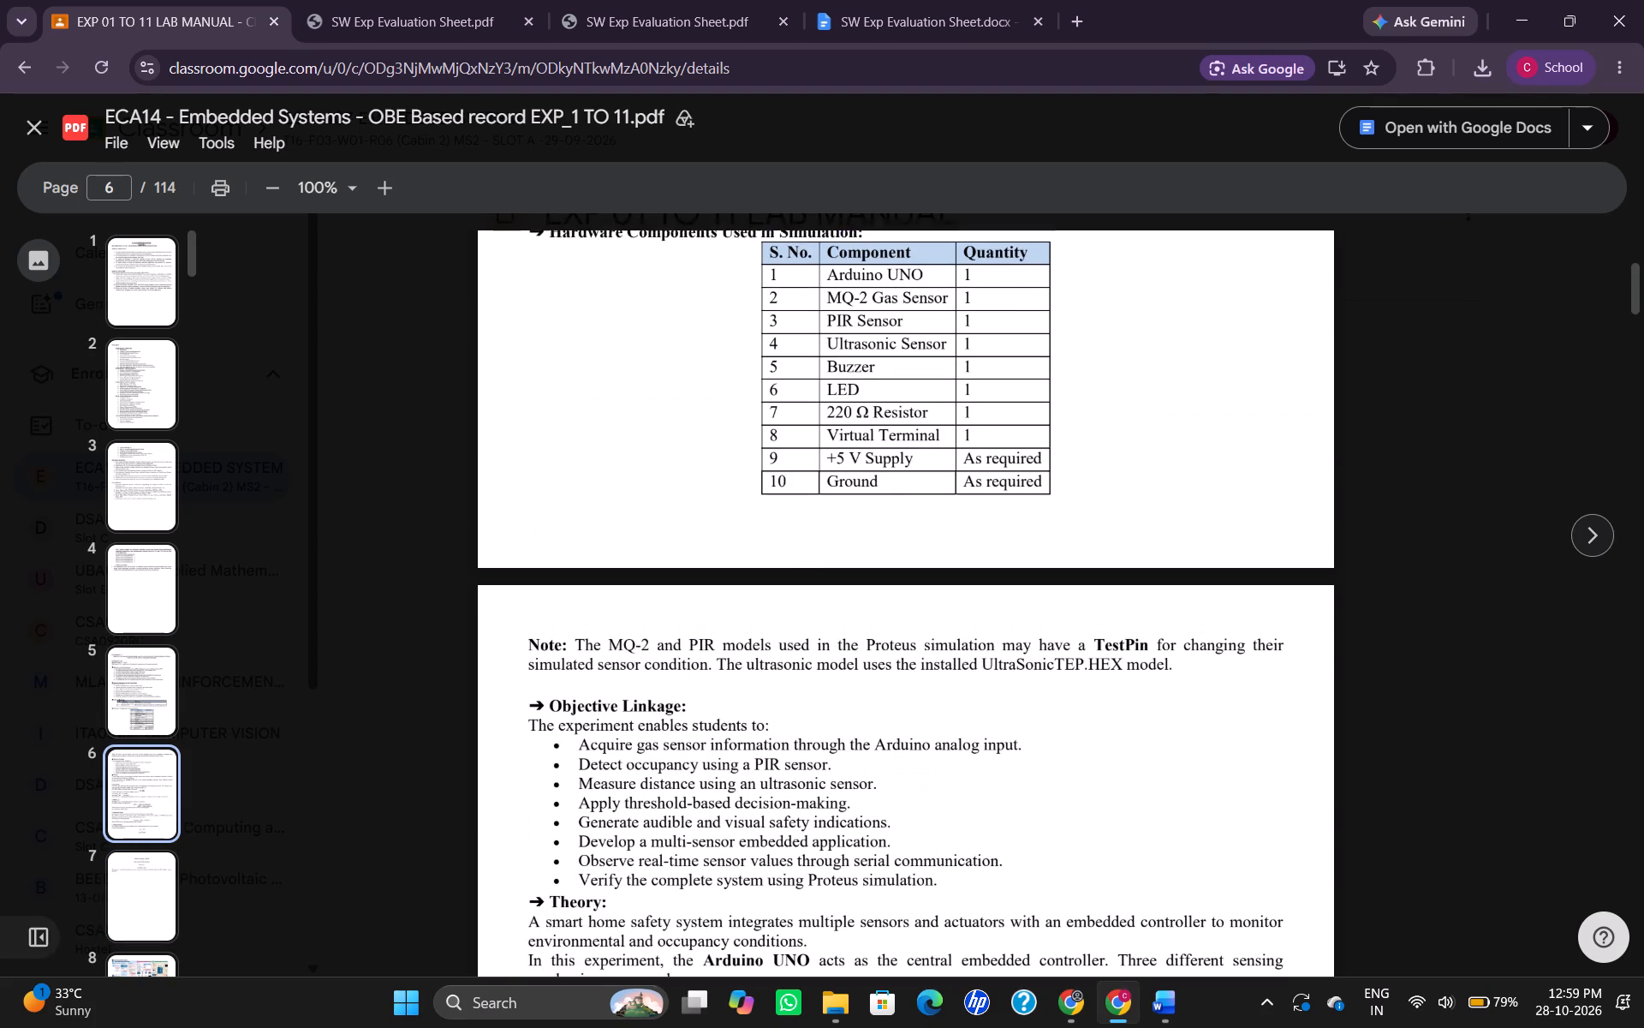
pyautogui.scroll(3, 966, 660)
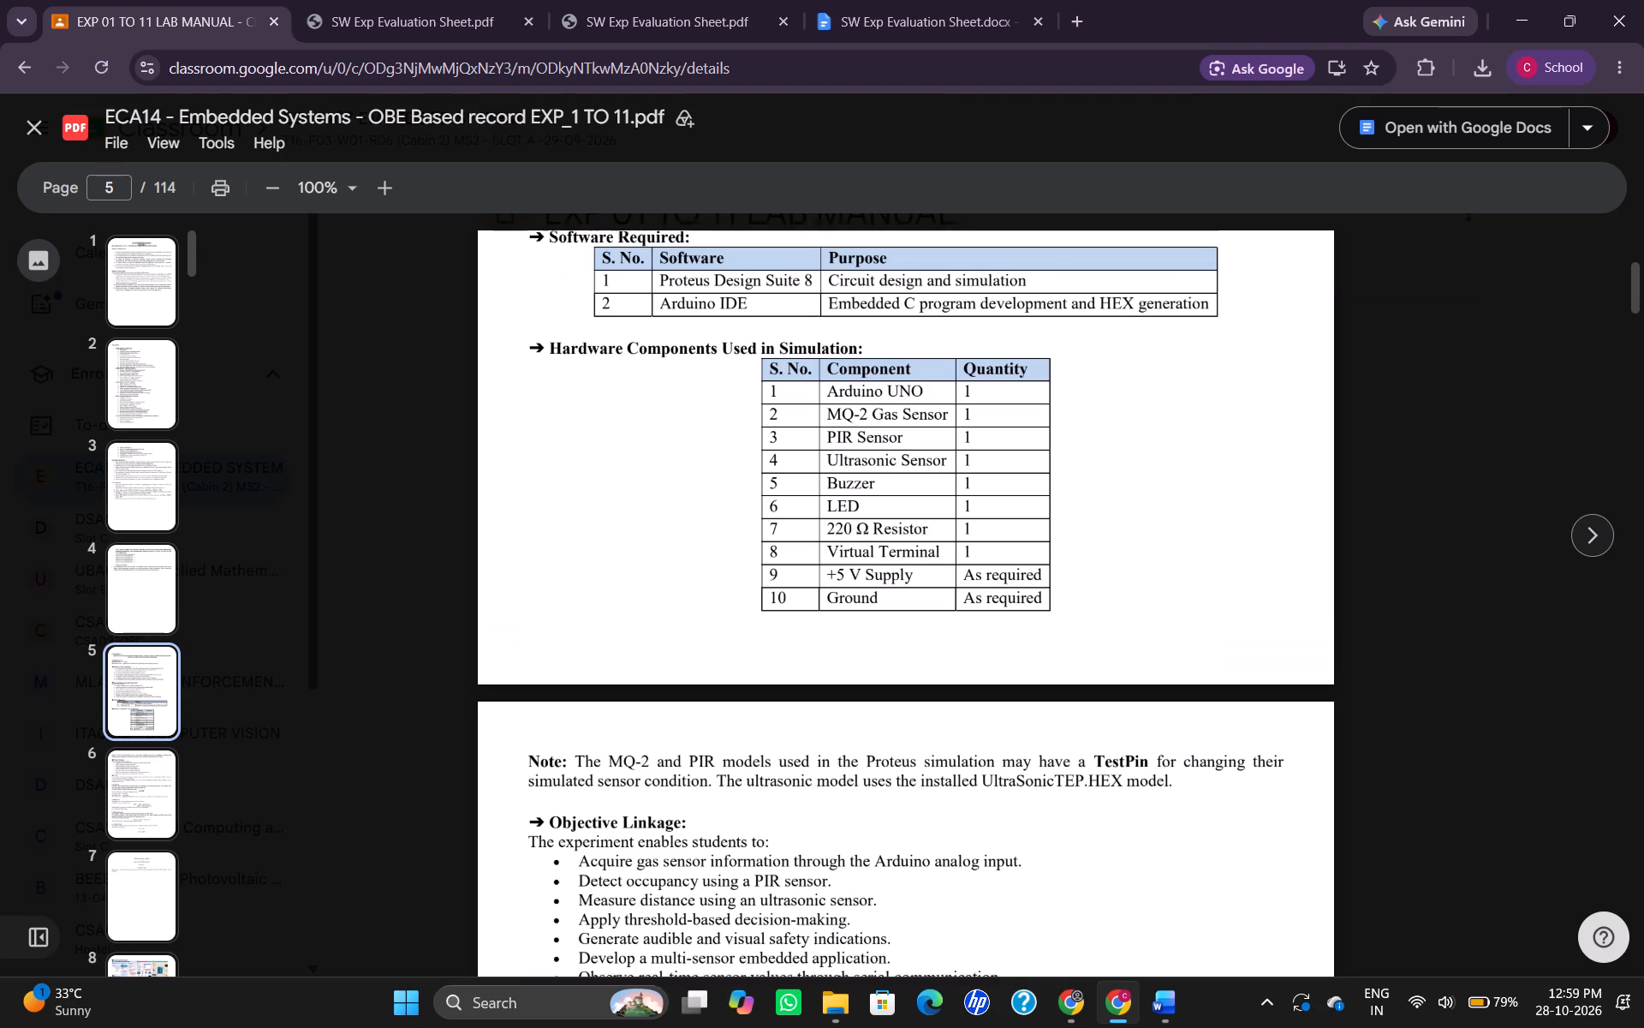
pyautogui.scroll(5, 966, 660)
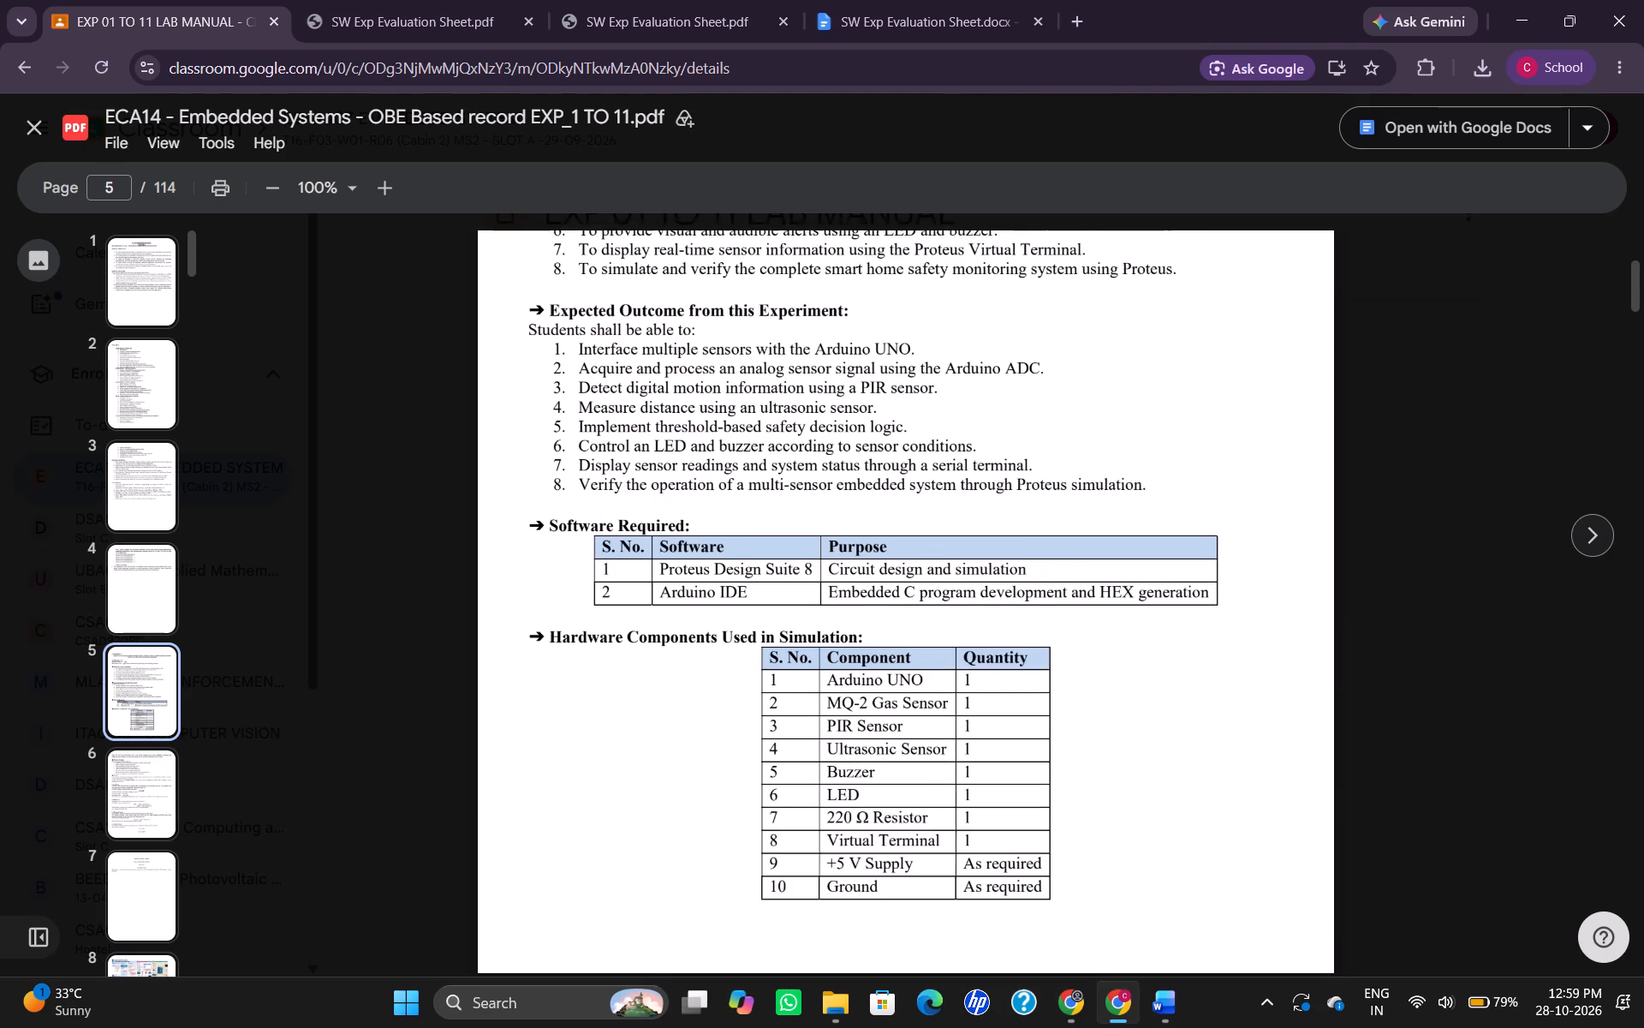
pyautogui.scroll(5, 966, 660)
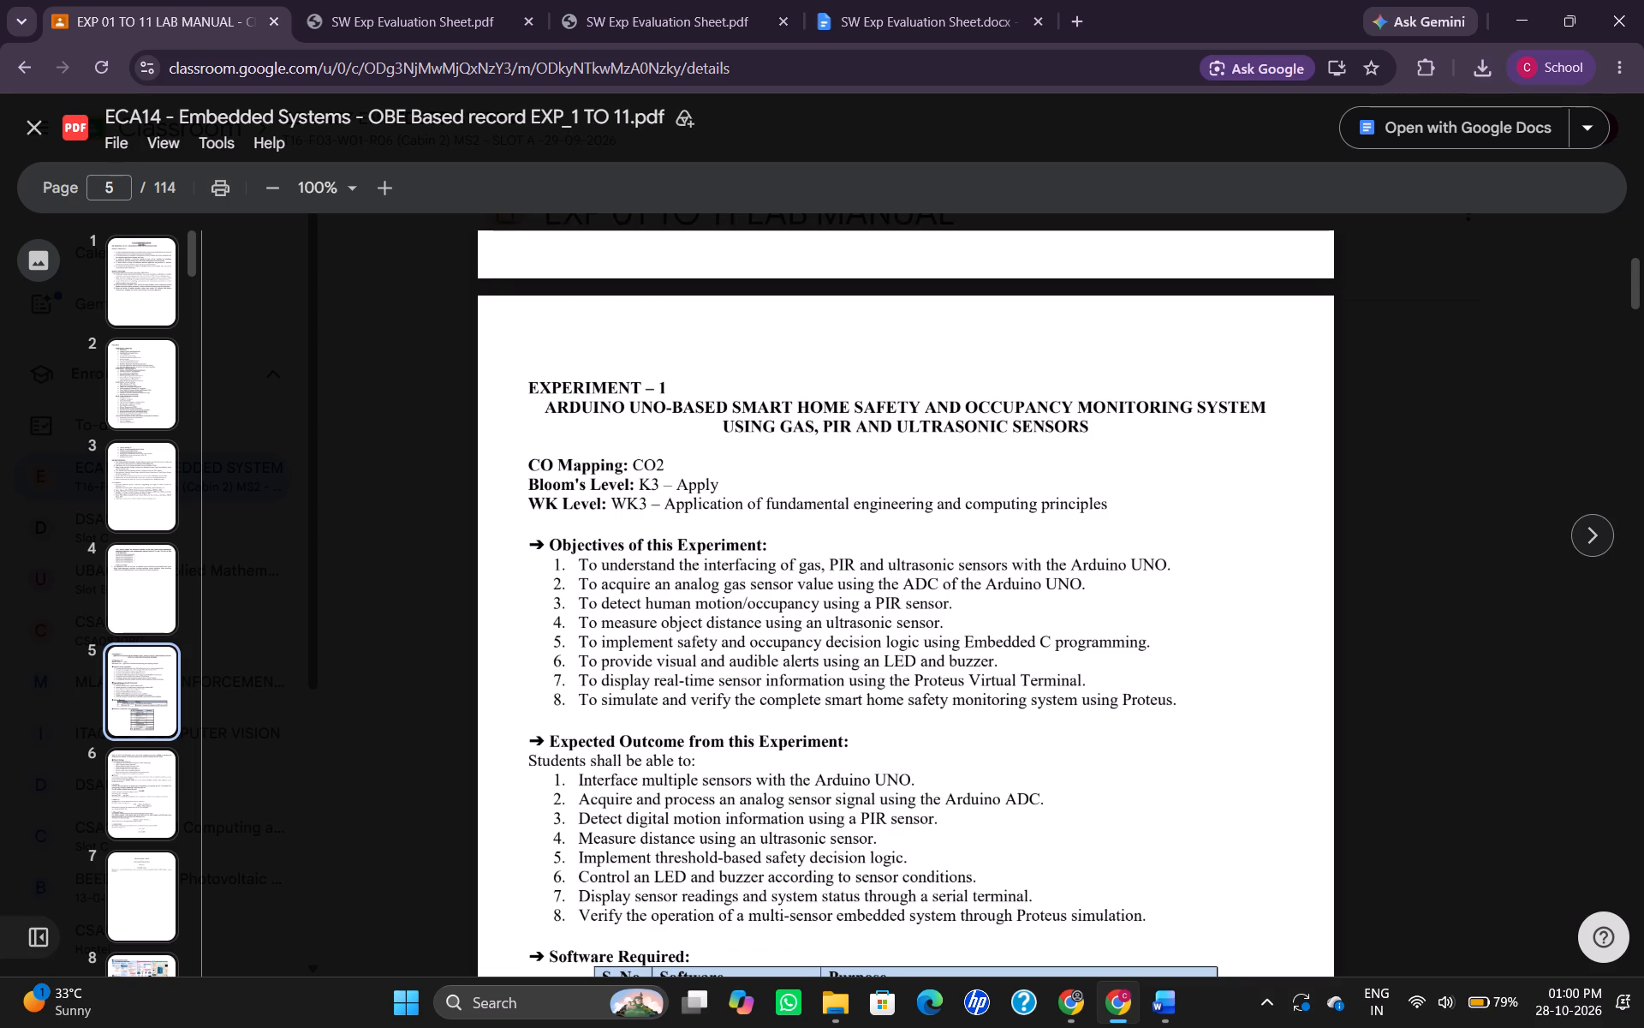
# Copy the Experiment – 1 text from its title on page 5 through the buzzer and LED sentence ending the safety decision on page 7.
pyautogui.moveTo(528, 385); pyautogui.dragTo(598, 423)
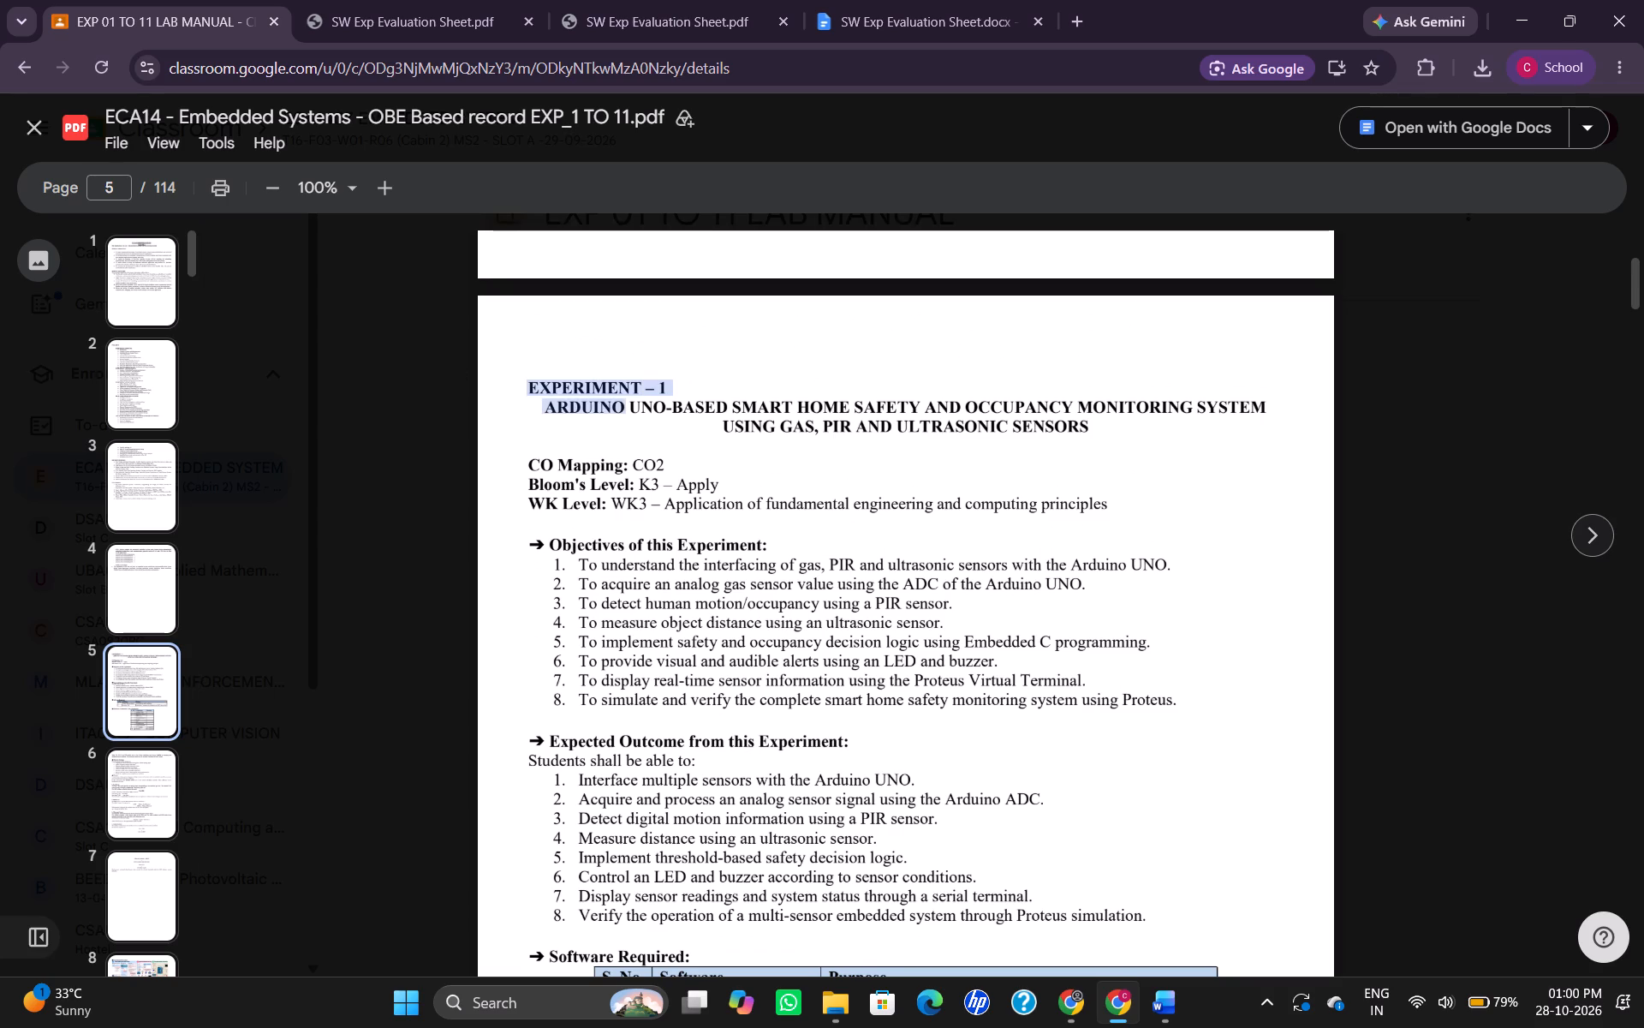
pyautogui.moveTo(598, 423); pyautogui.dragTo(1107, 855)
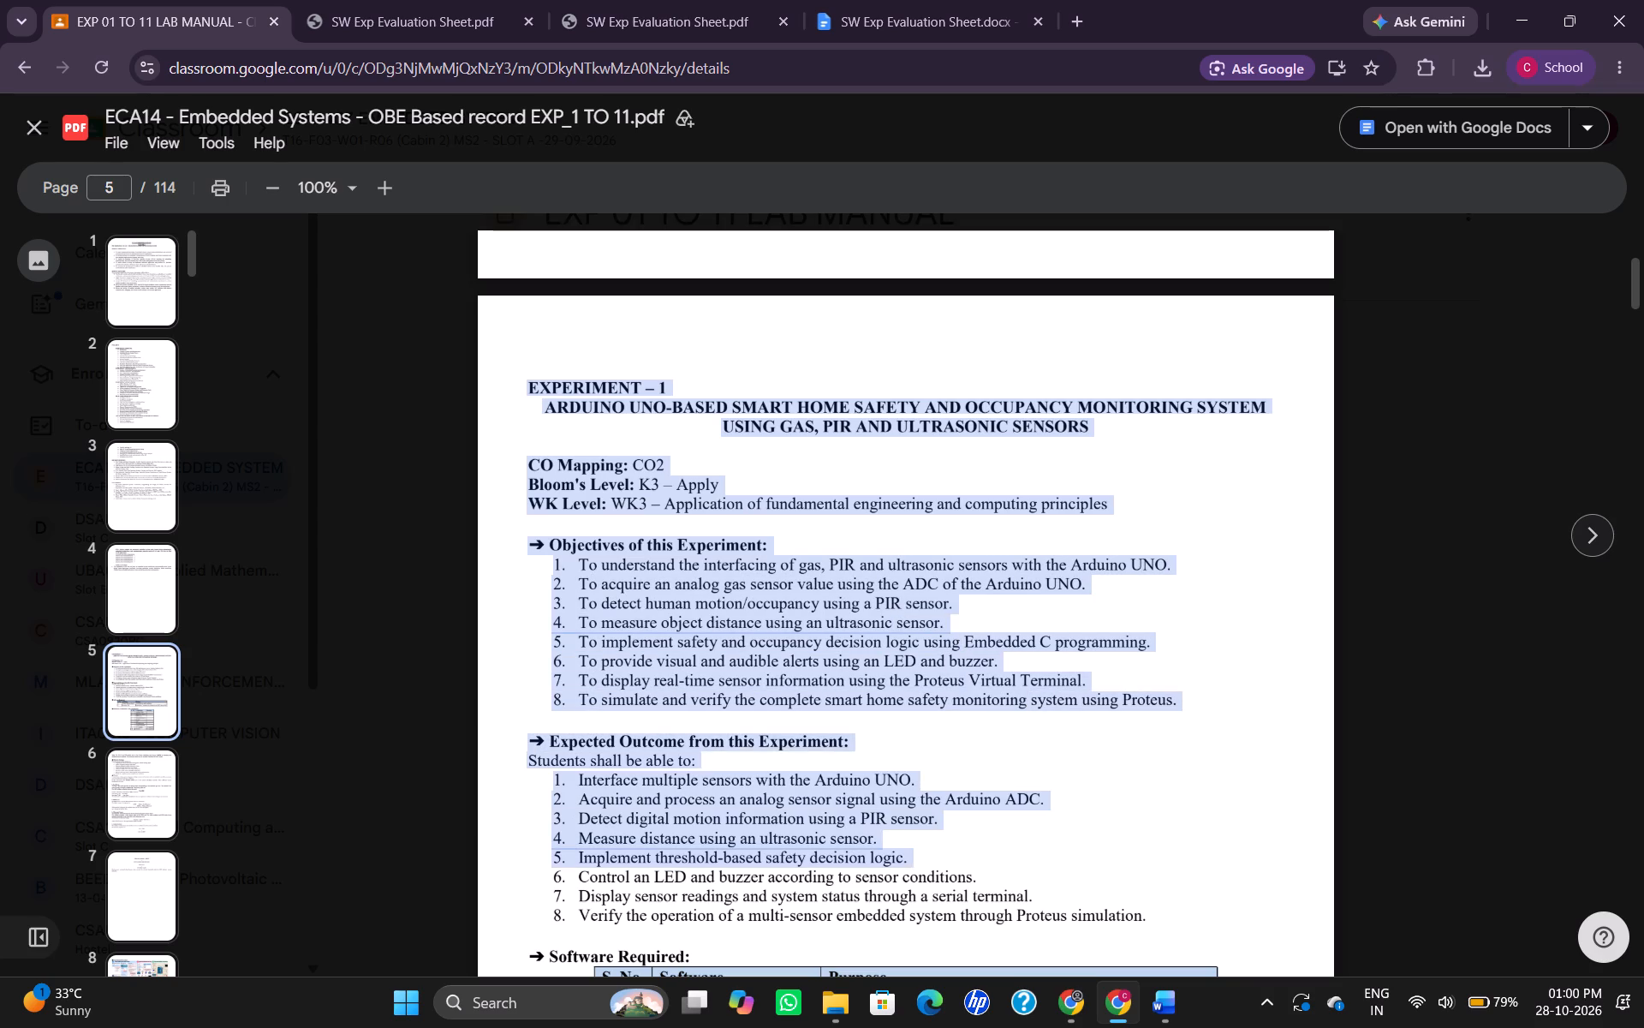
pyautogui.moveTo(1107, 855); pyautogui.dragTo(1212, 979)
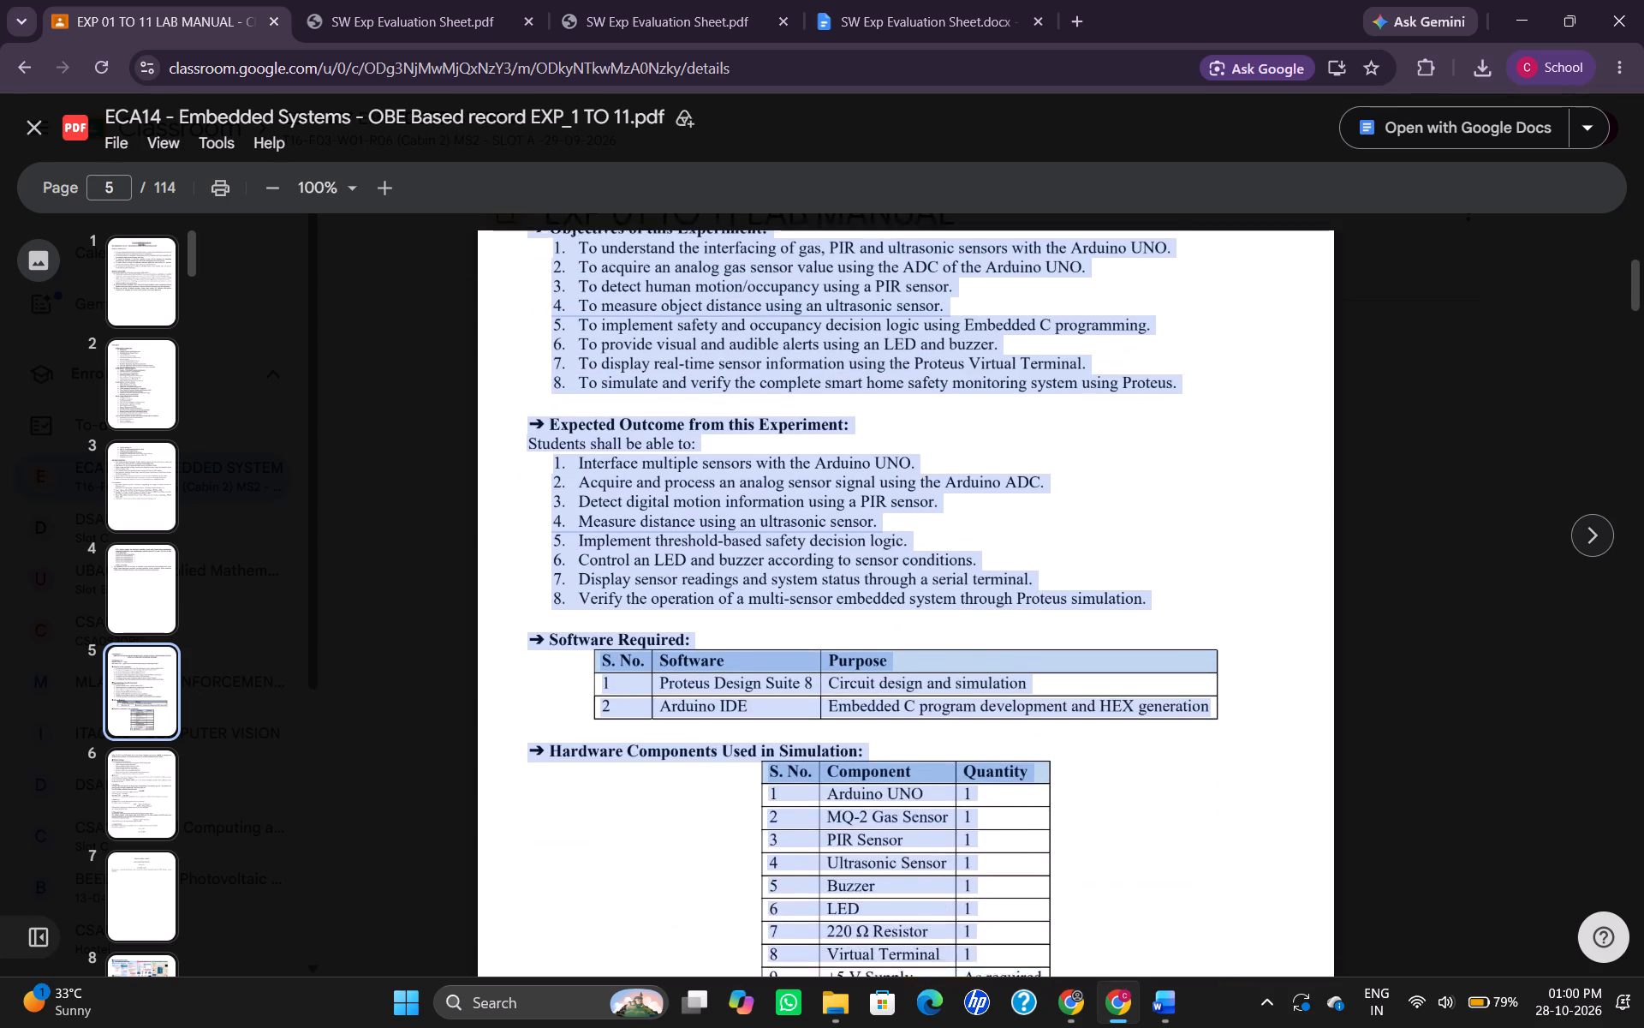
pyautogui.moveTo(1212, 979); pyautogui.dragTo(1147, 941)
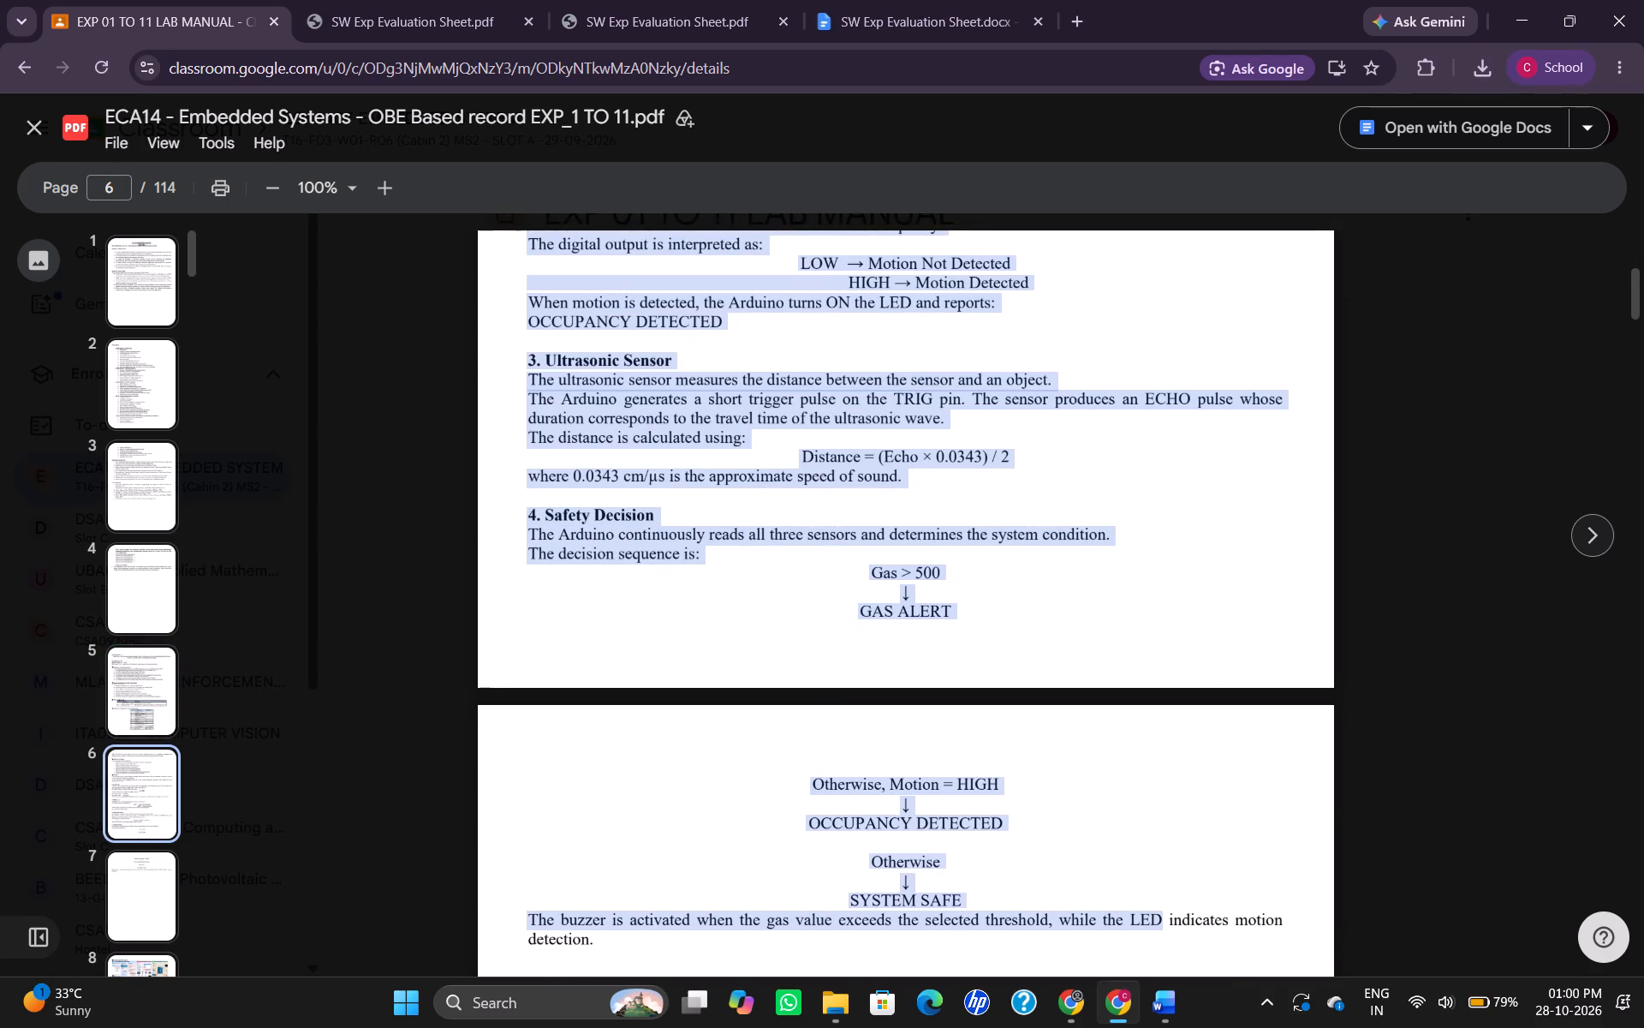
pyautogui.moveTo(1147, 941); pyautogui.dragTo(875, 400)
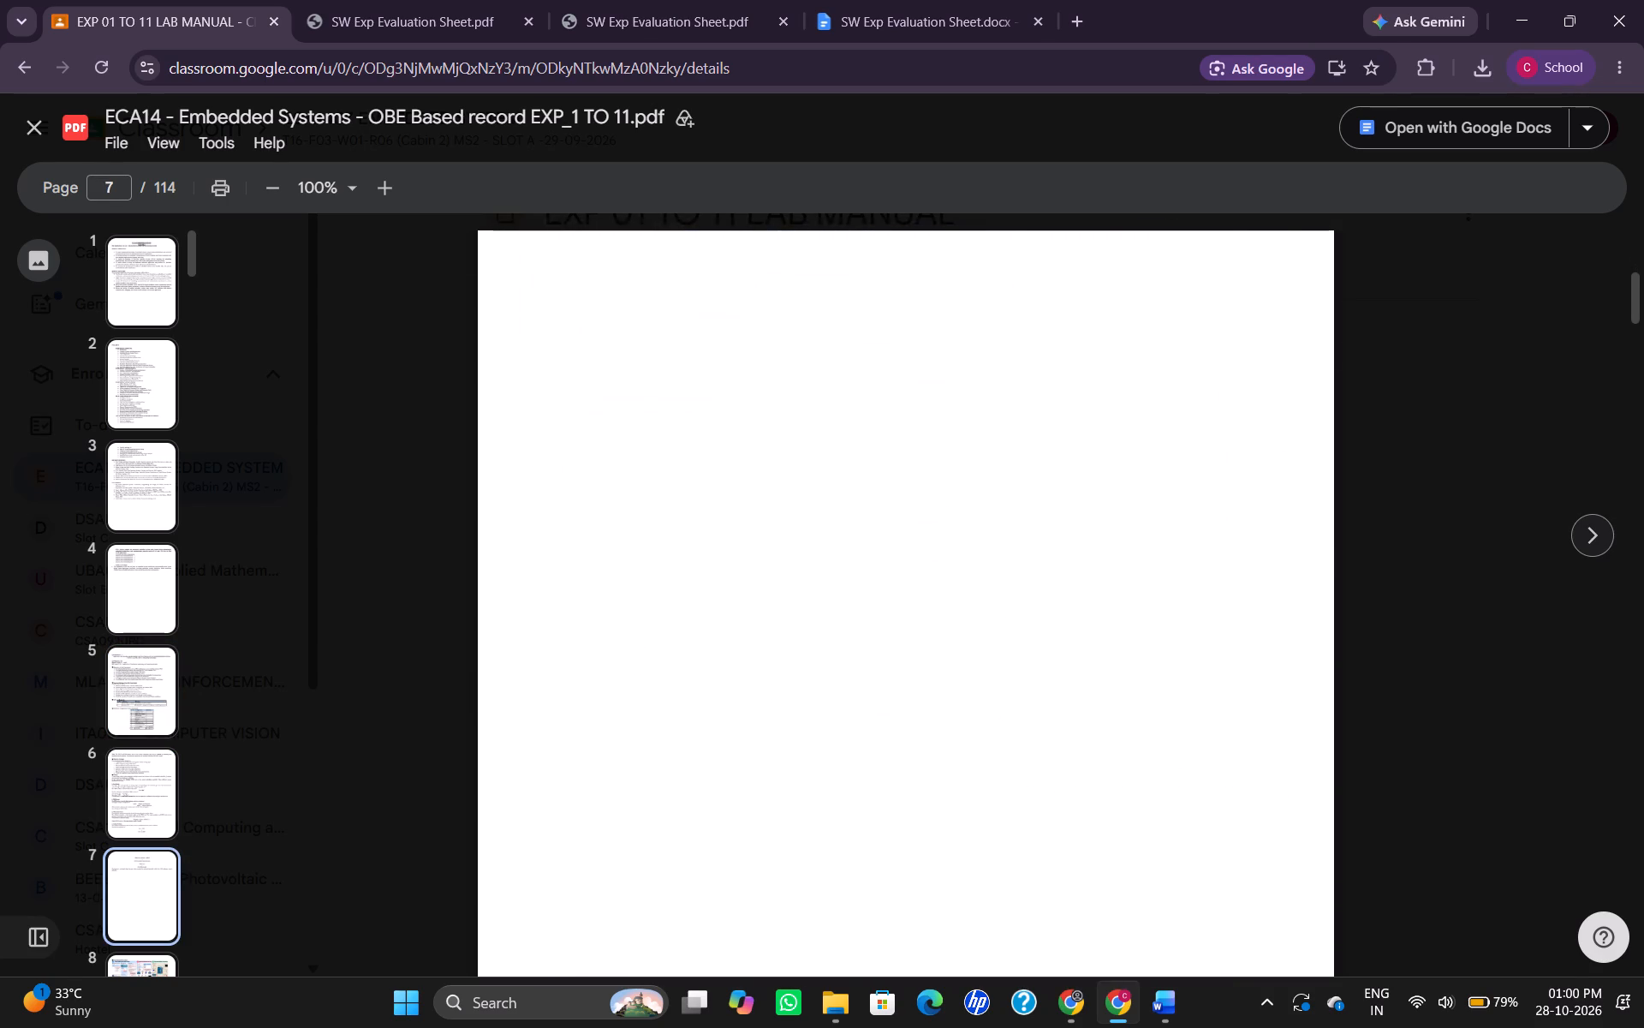
pyautogui.moveTo(875, 400); pyautogui.dragTo(818, 923)
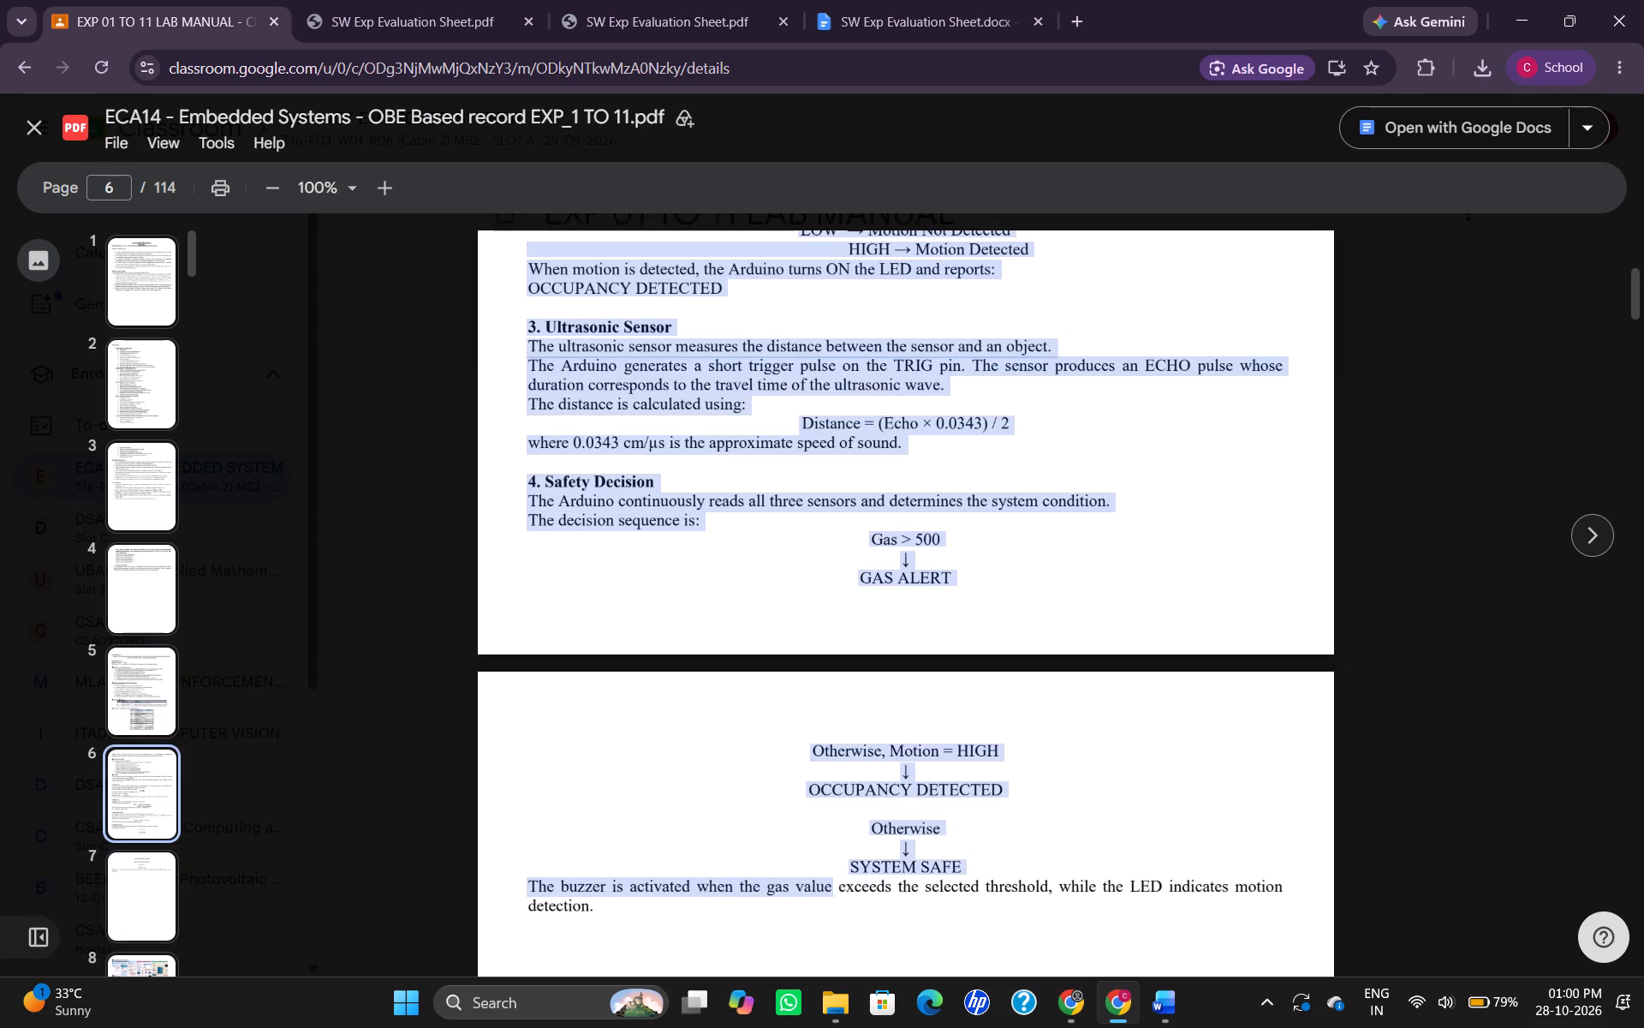
pyautogui.moveTo(818, 923); pyautogui.dragTo(626, 935)
pyautogui.hotkey('ctrl', 'v')
pyautogui.hotkey('ctrl', 'c')
pyautogui.hotkey('ctrl', 'c')
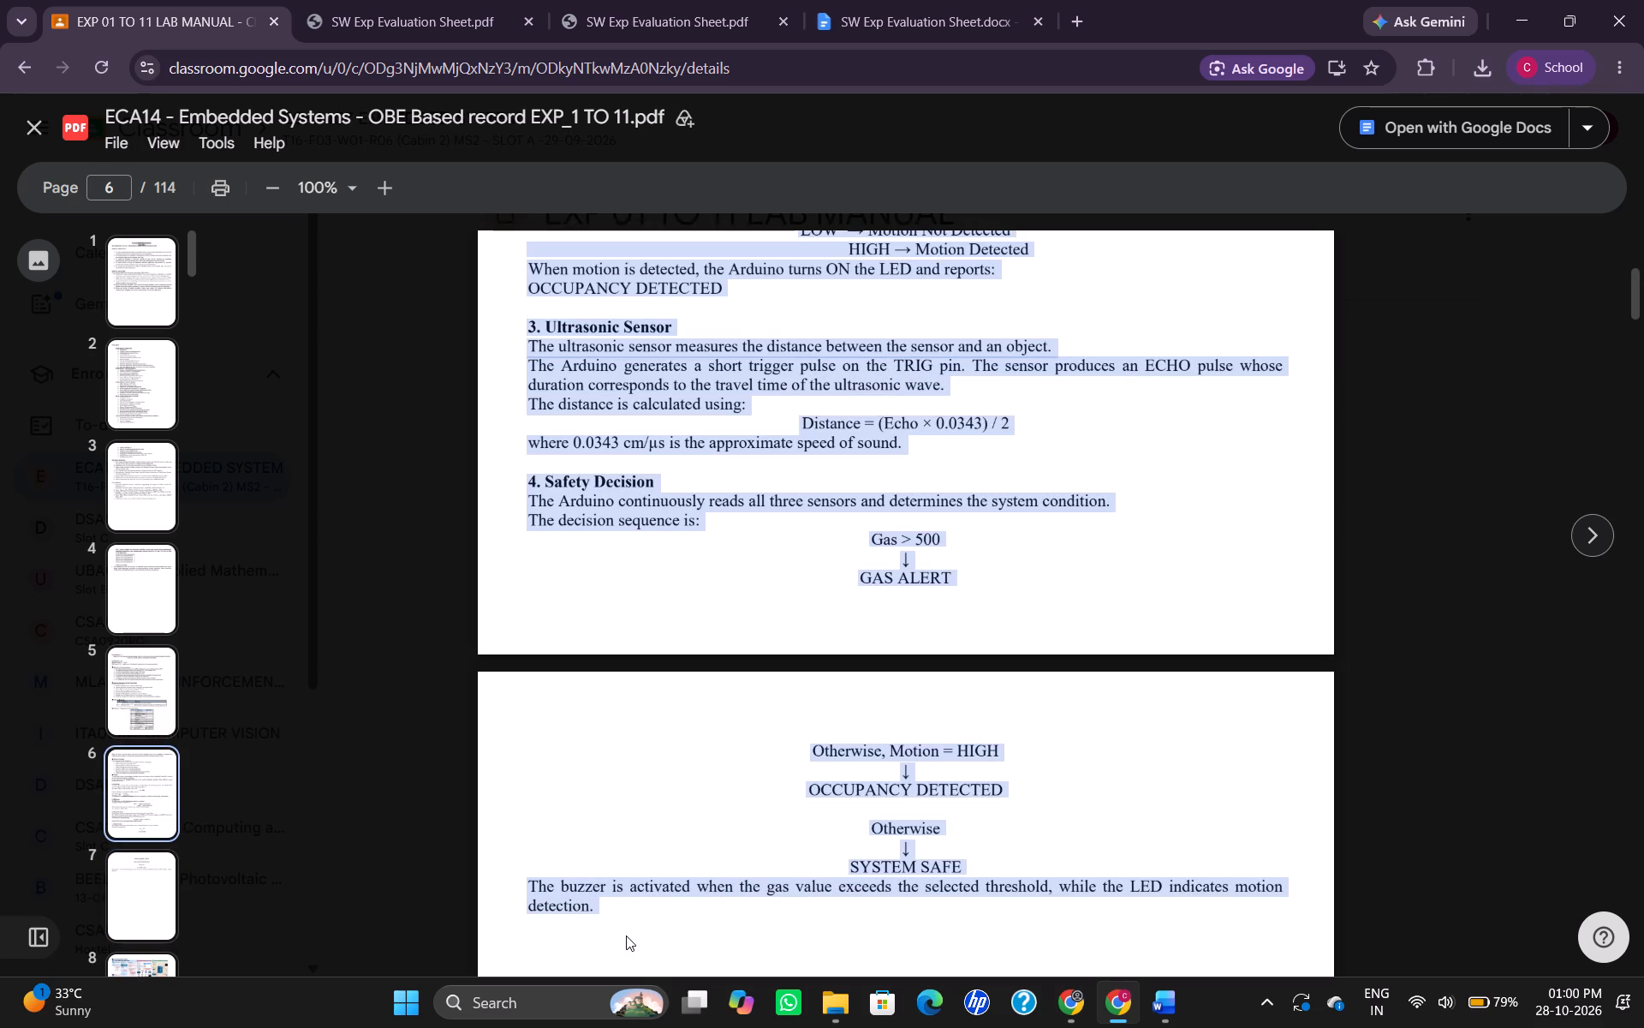
pyautogui.hotkey('ctrl', 'c')
pyautogui.hotkey('ctrl', 'c')
pyautogui.hotkey('ctrl', 'c')
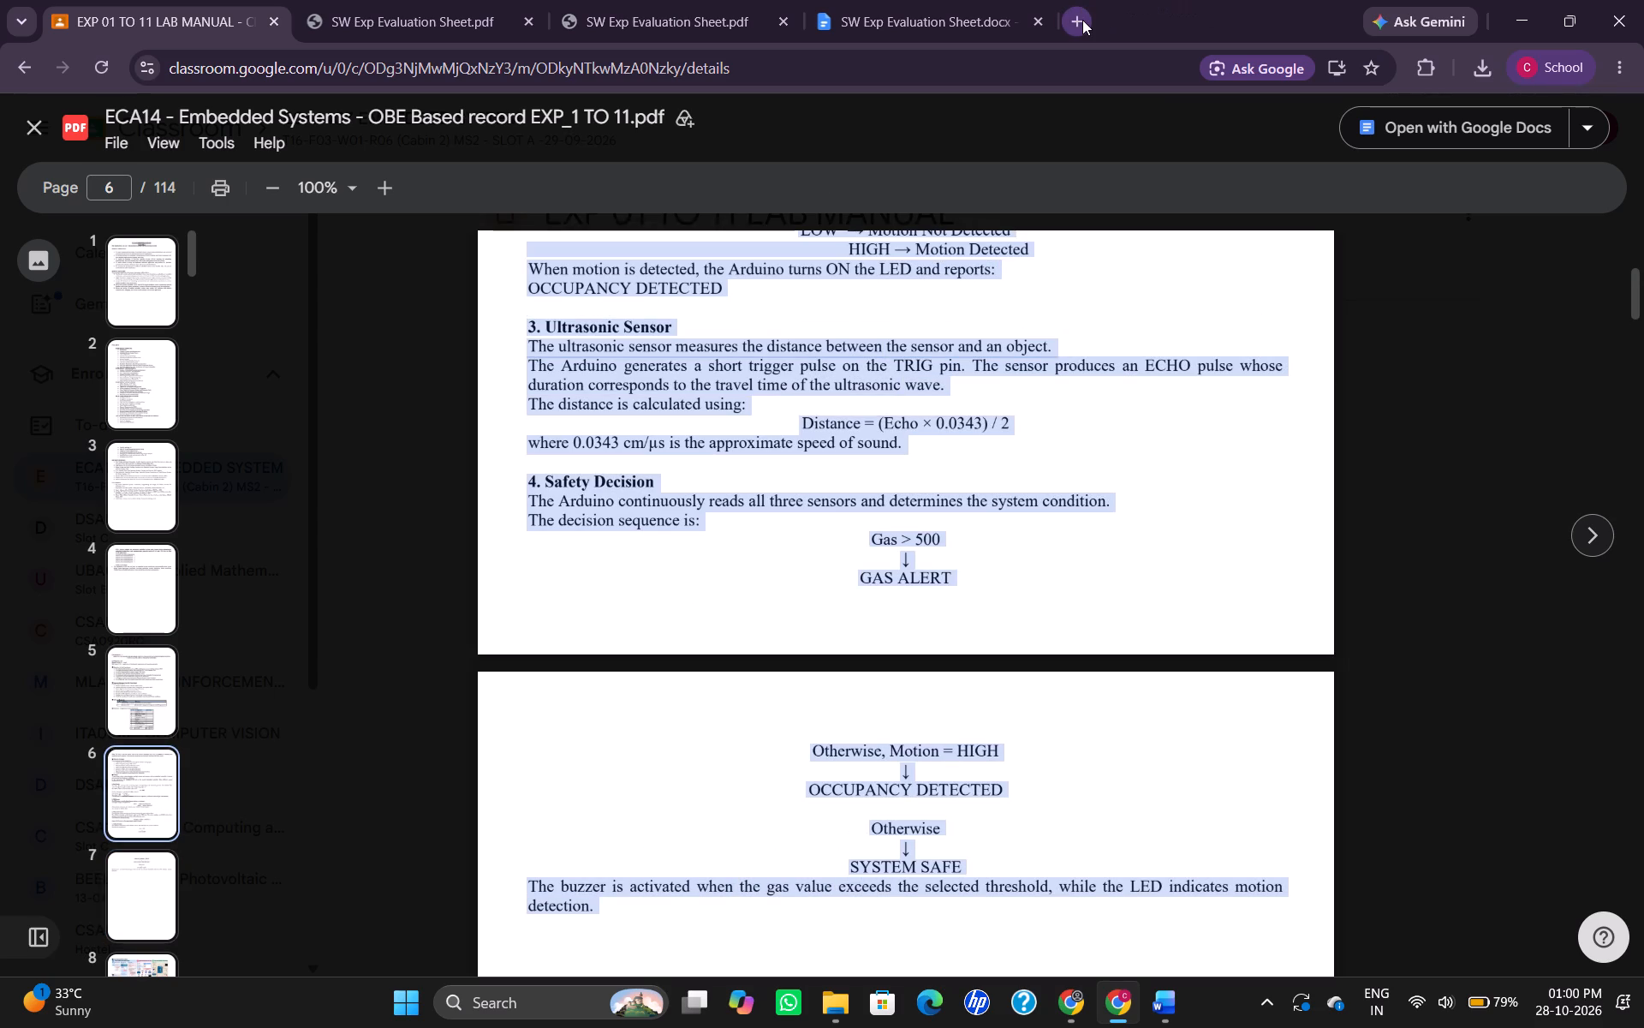
pyautogui.click(1083, 21)
pyautogui.write('cloud')
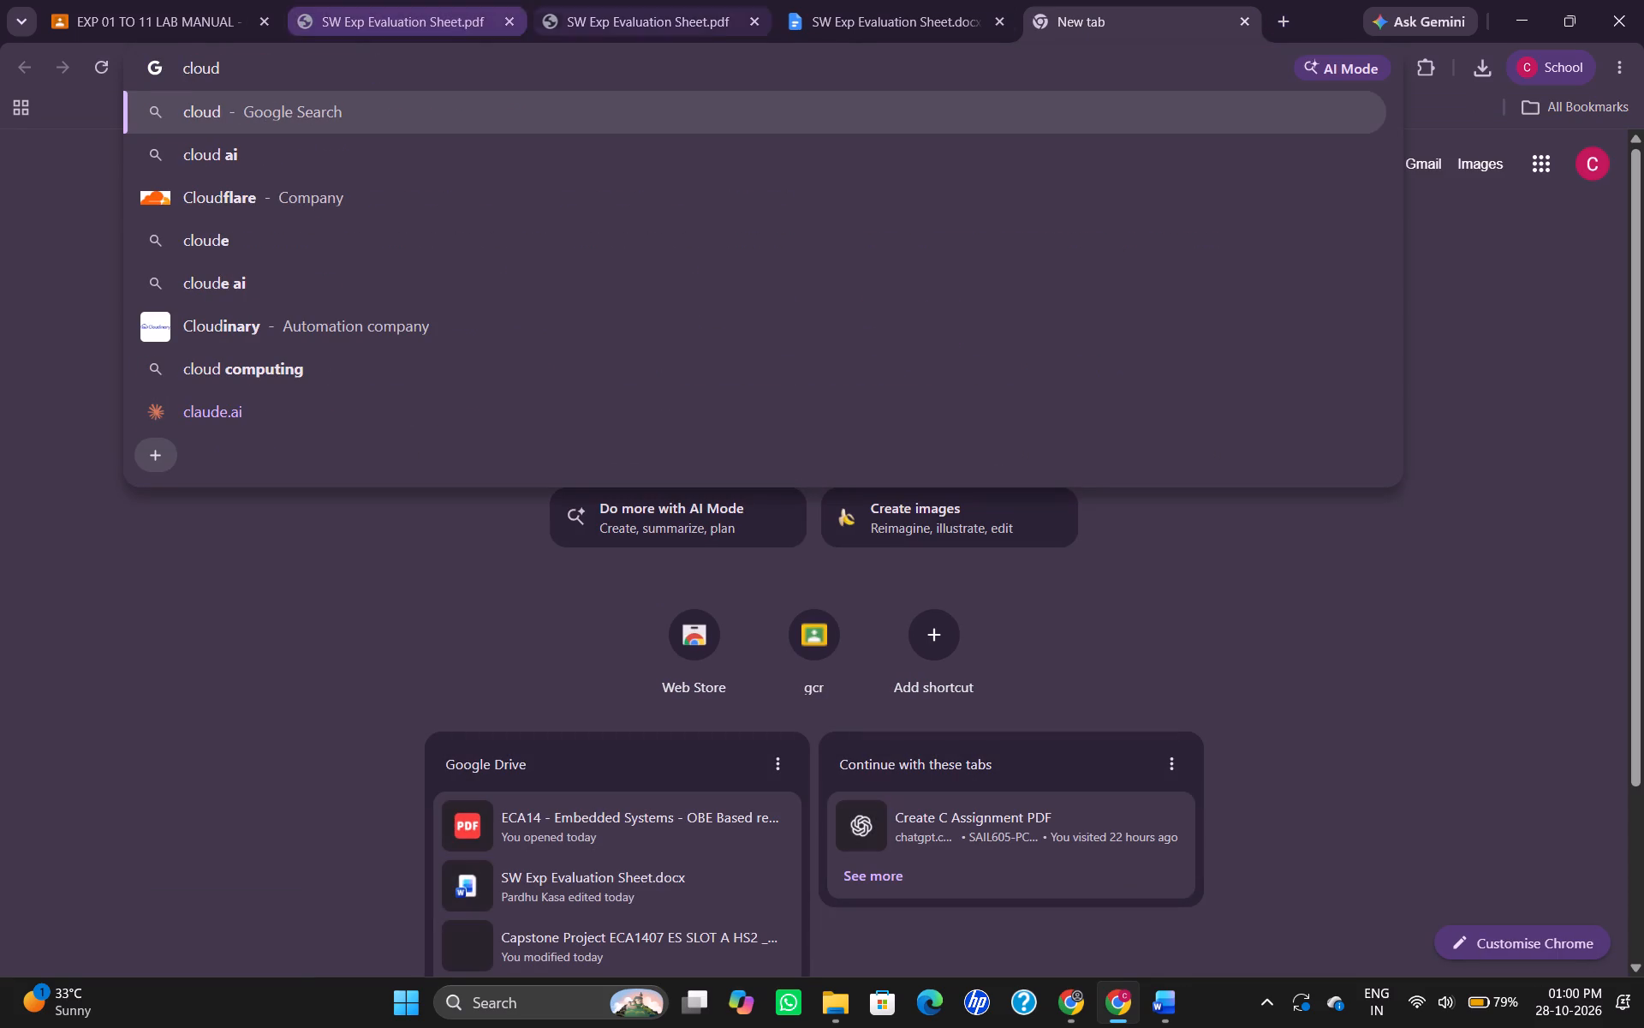
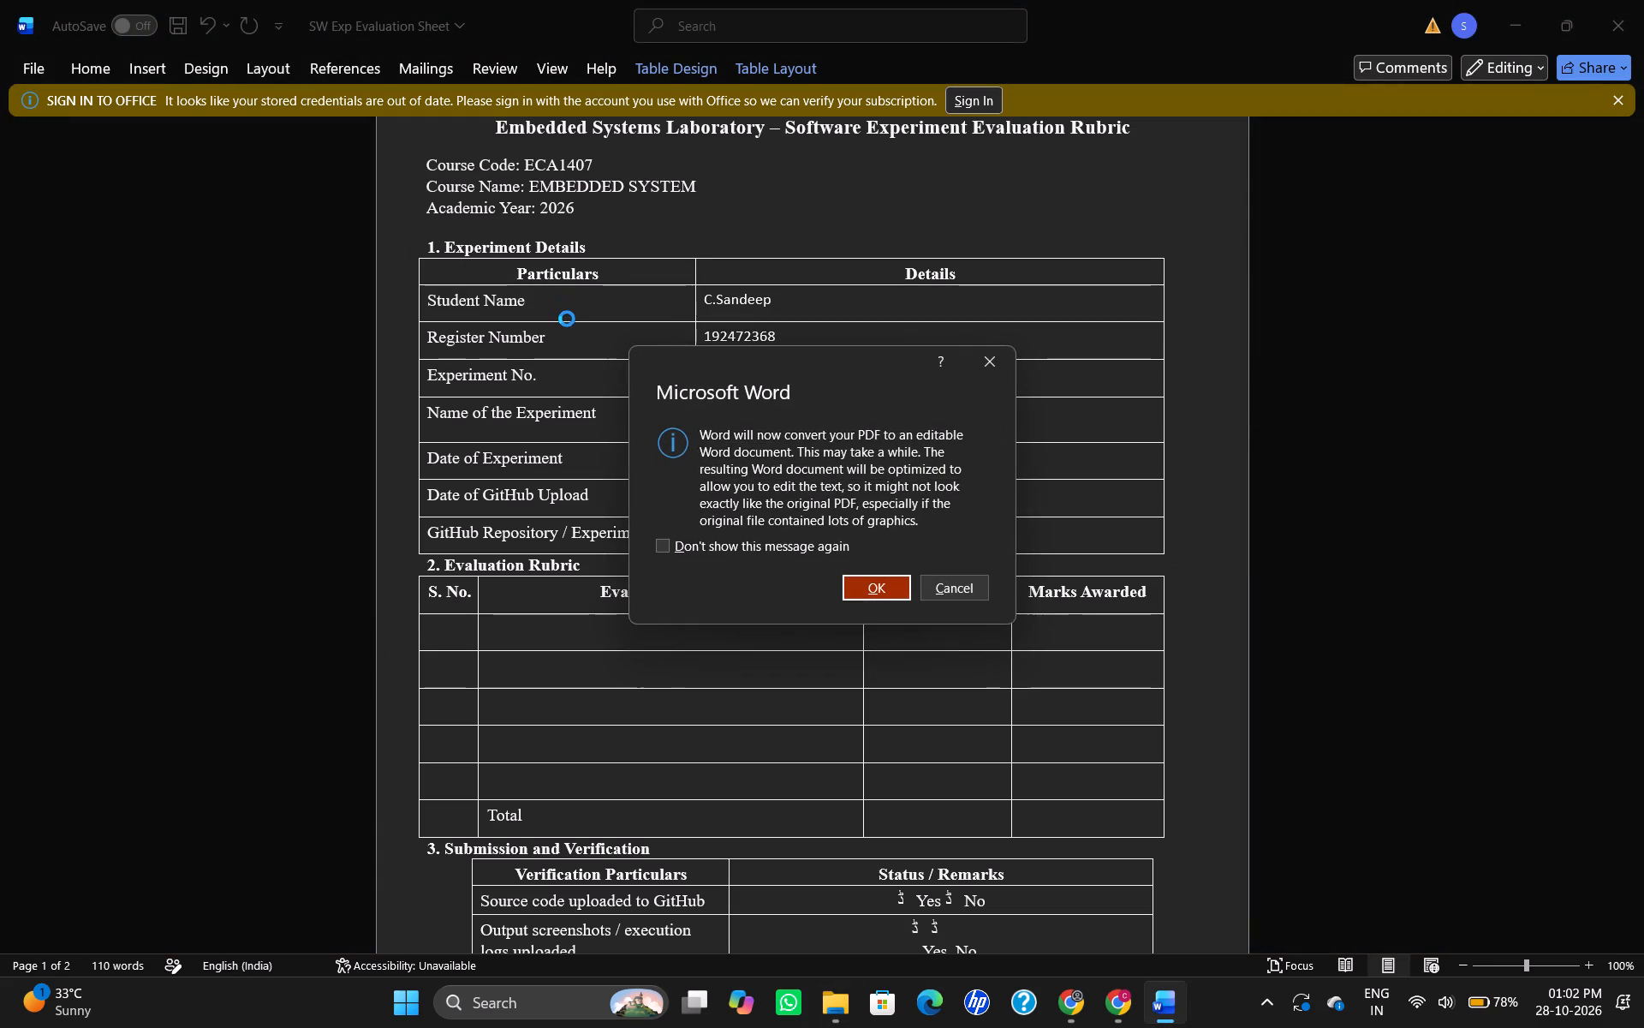
pyautogui.click(878, 585)
pyautogui.click(878, 585)
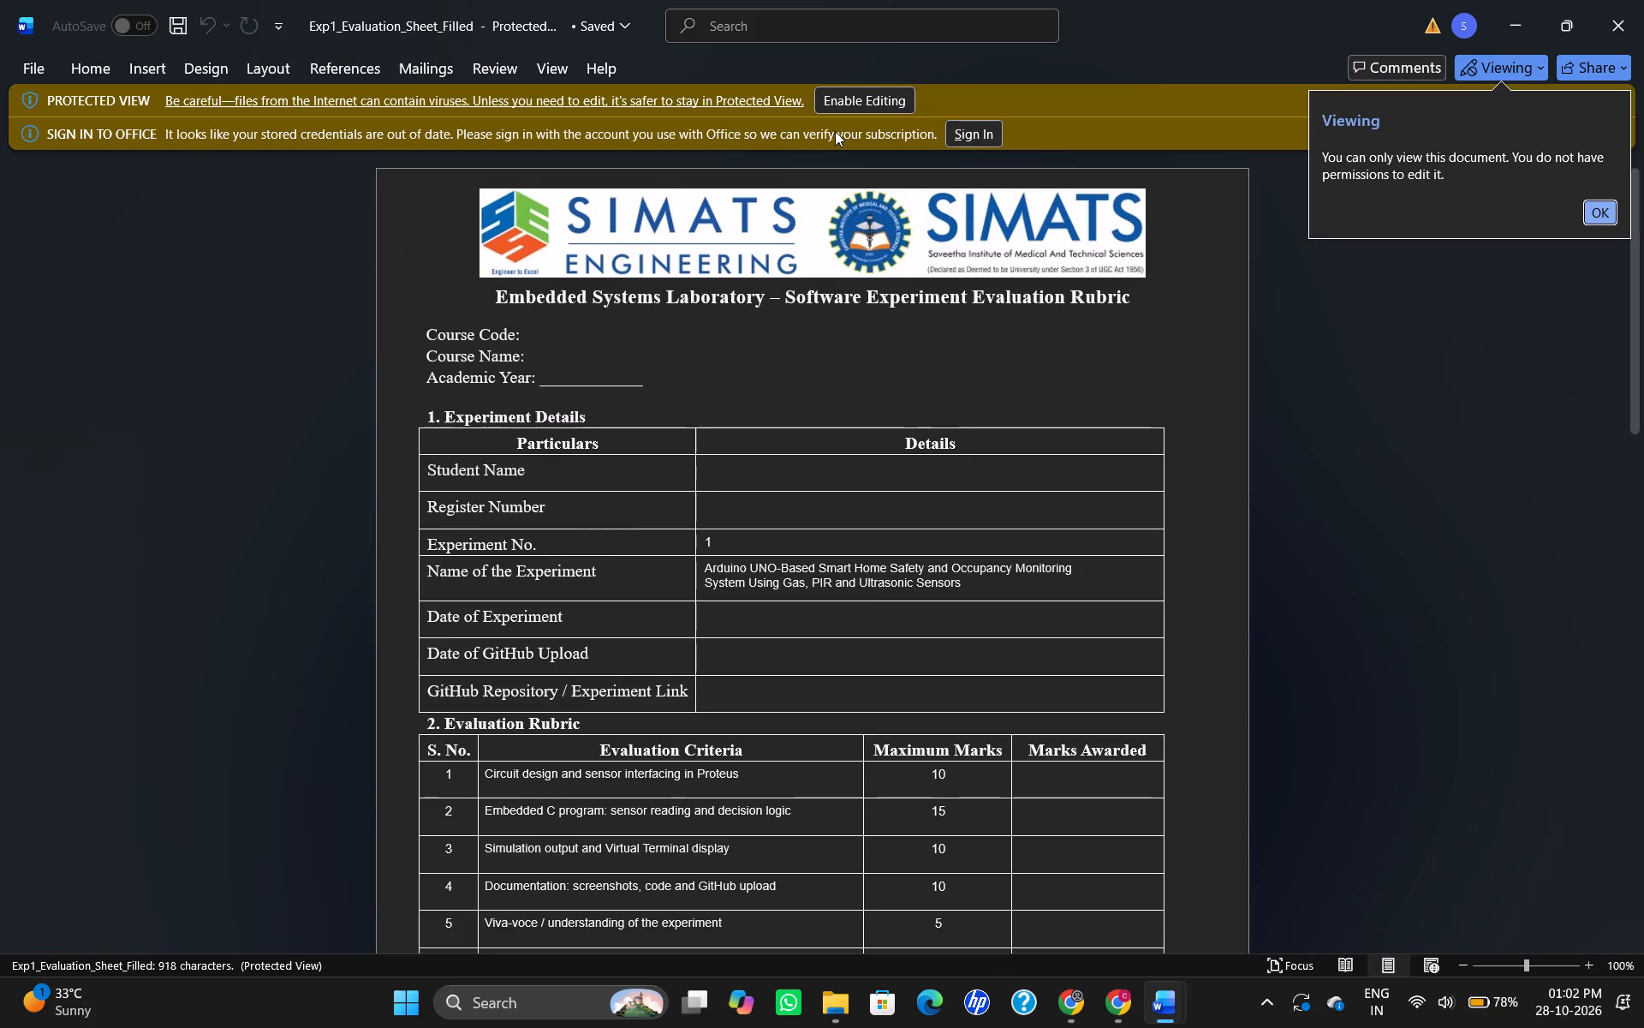
pyautogui.click(849, 99)
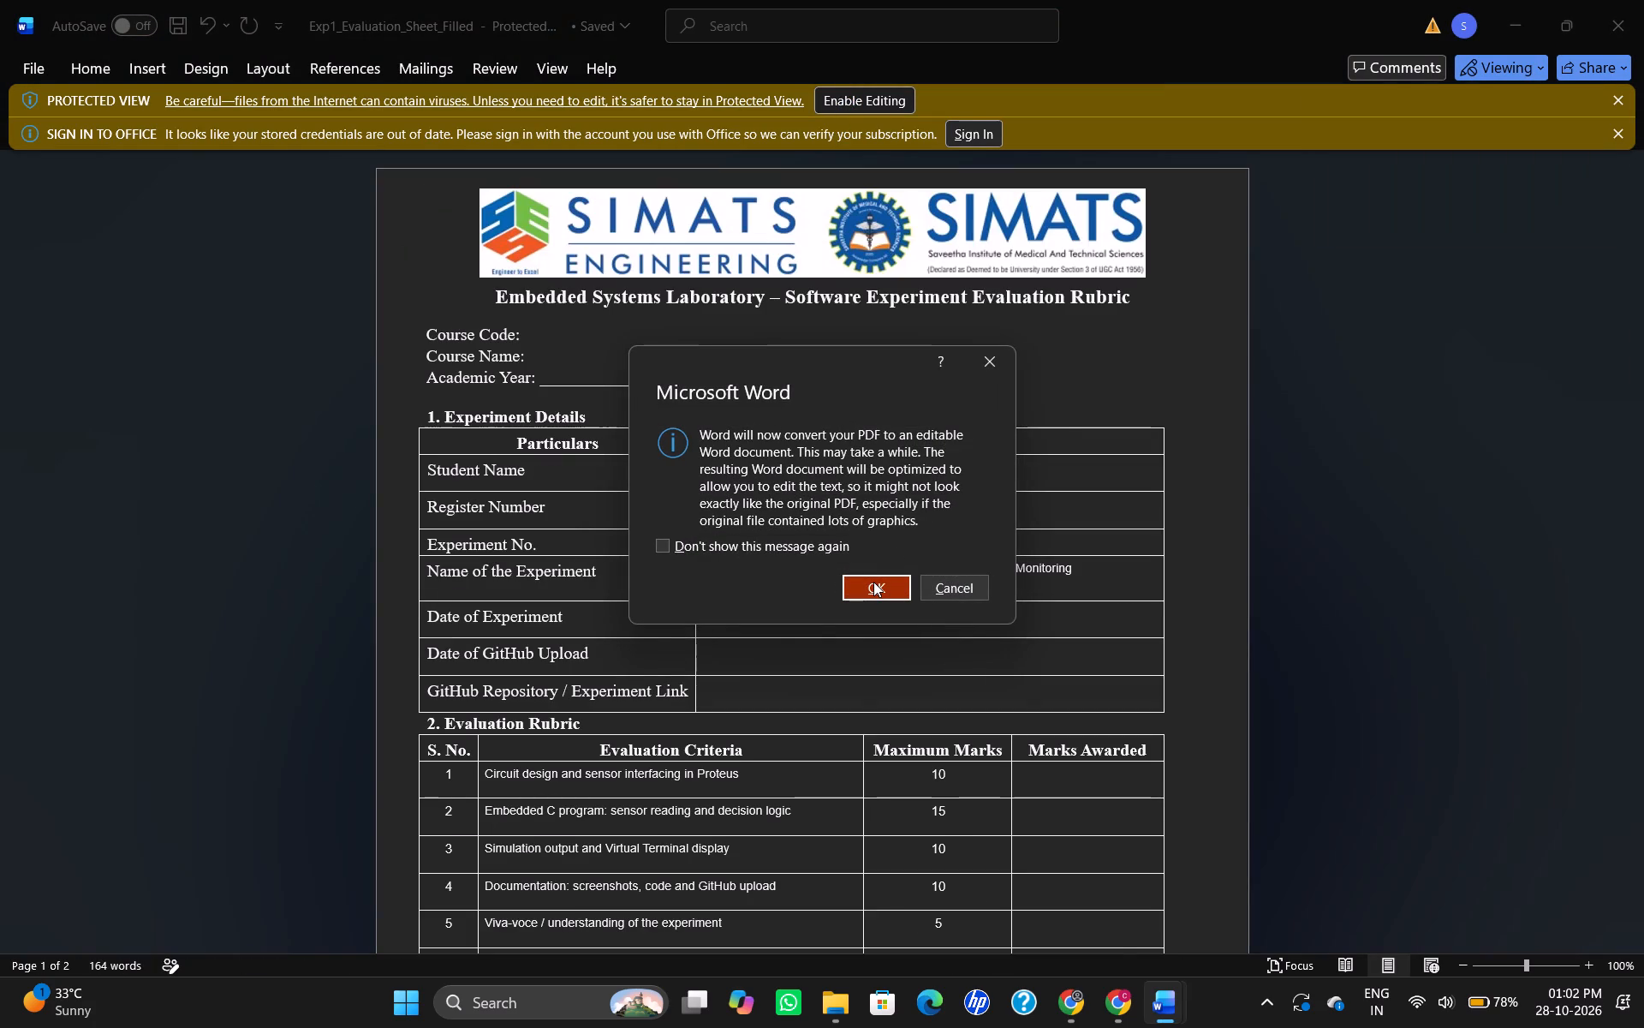
pyautogui.click(873, 582)
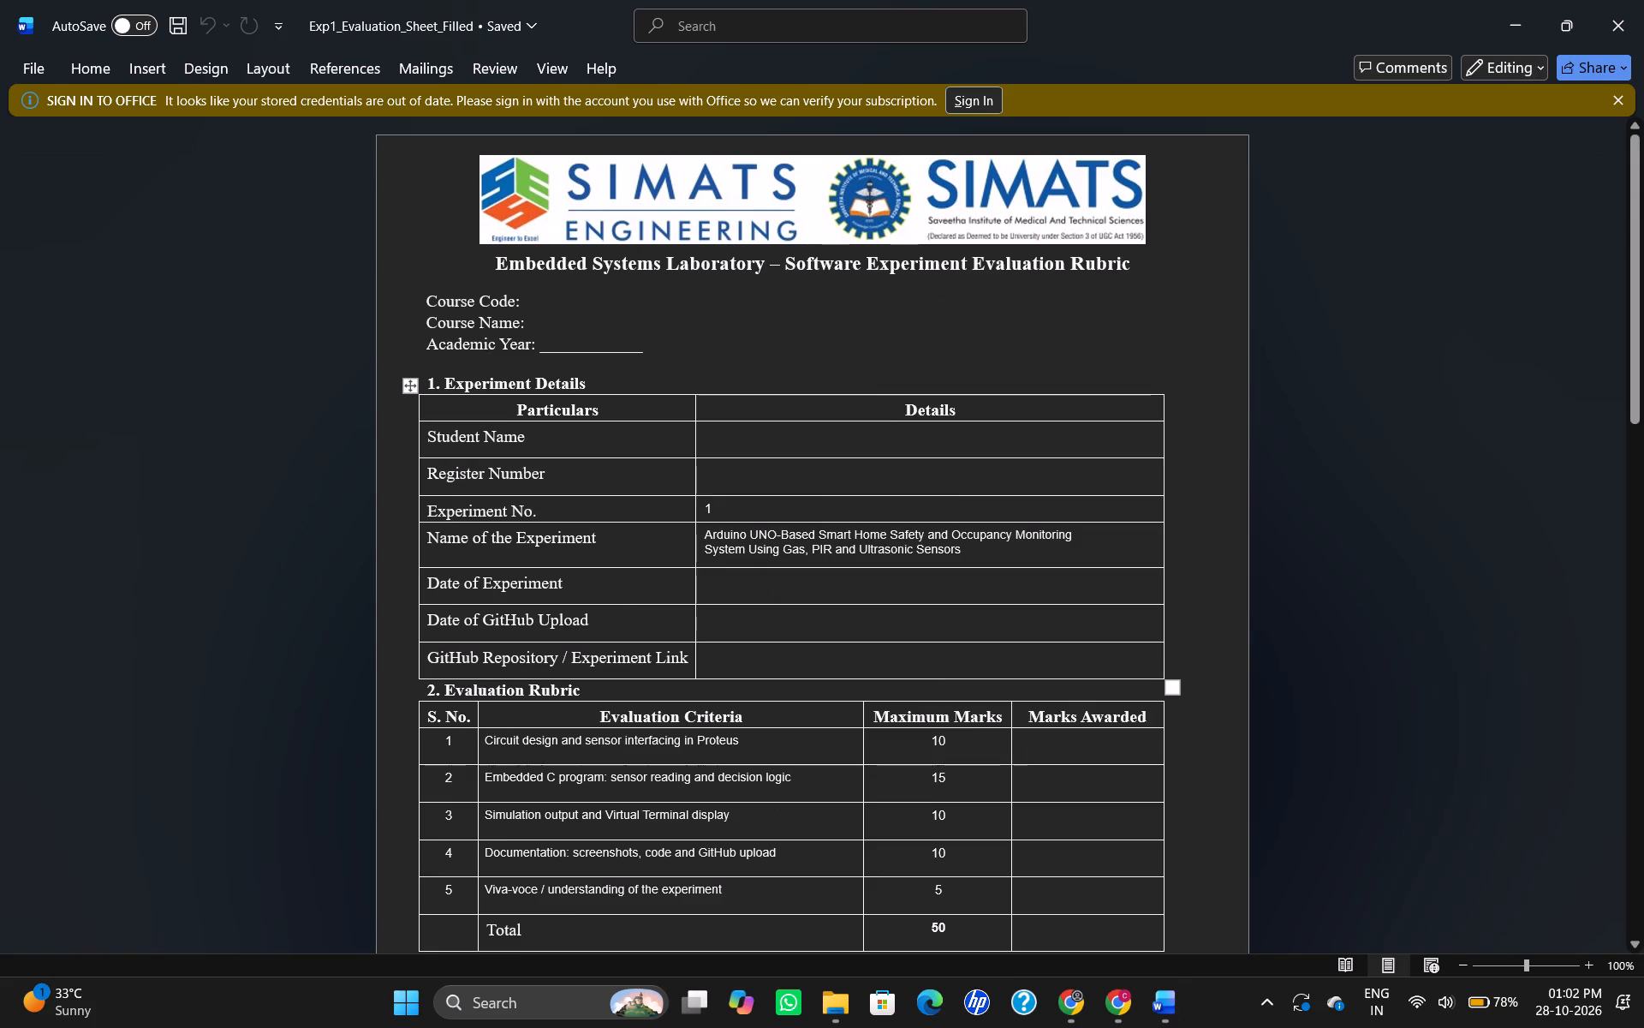
# Look through both pages of the converted sheet, checking the experiment details, evaluation rubric, and submission and verification tables.
pyautogui.scroll(-8, 750, 560)
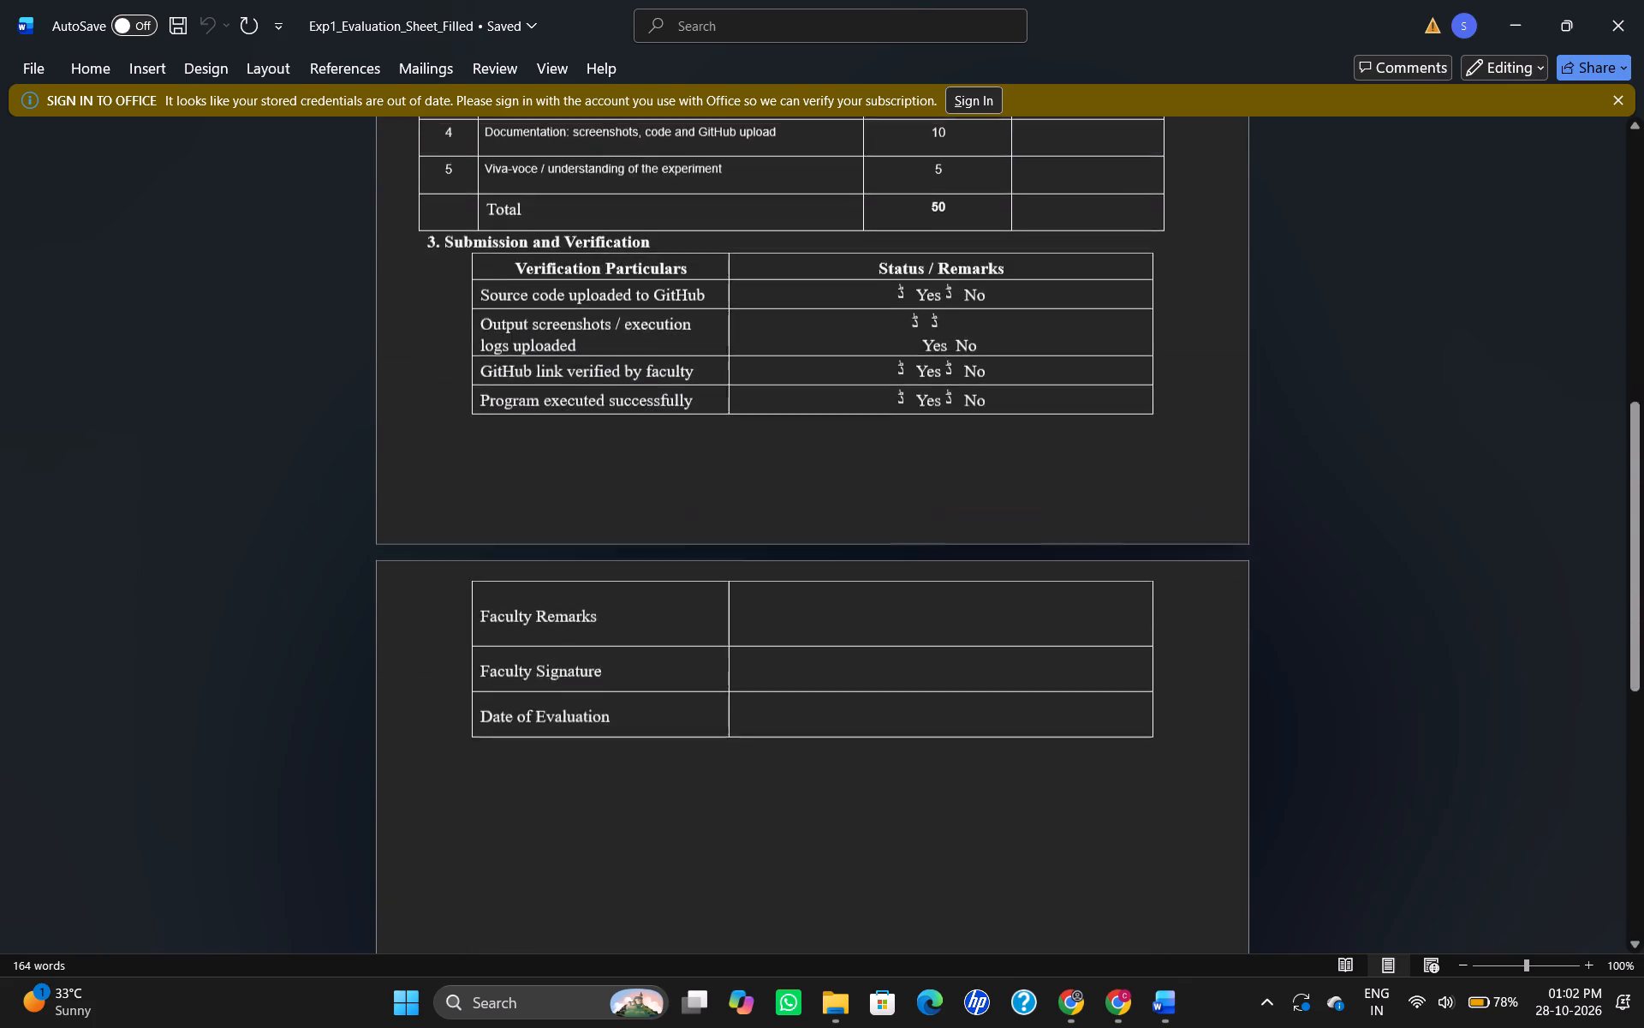
pyautogui.scroll(-6, 750, 560)
pyautogui.scroll(3, 750, 560)
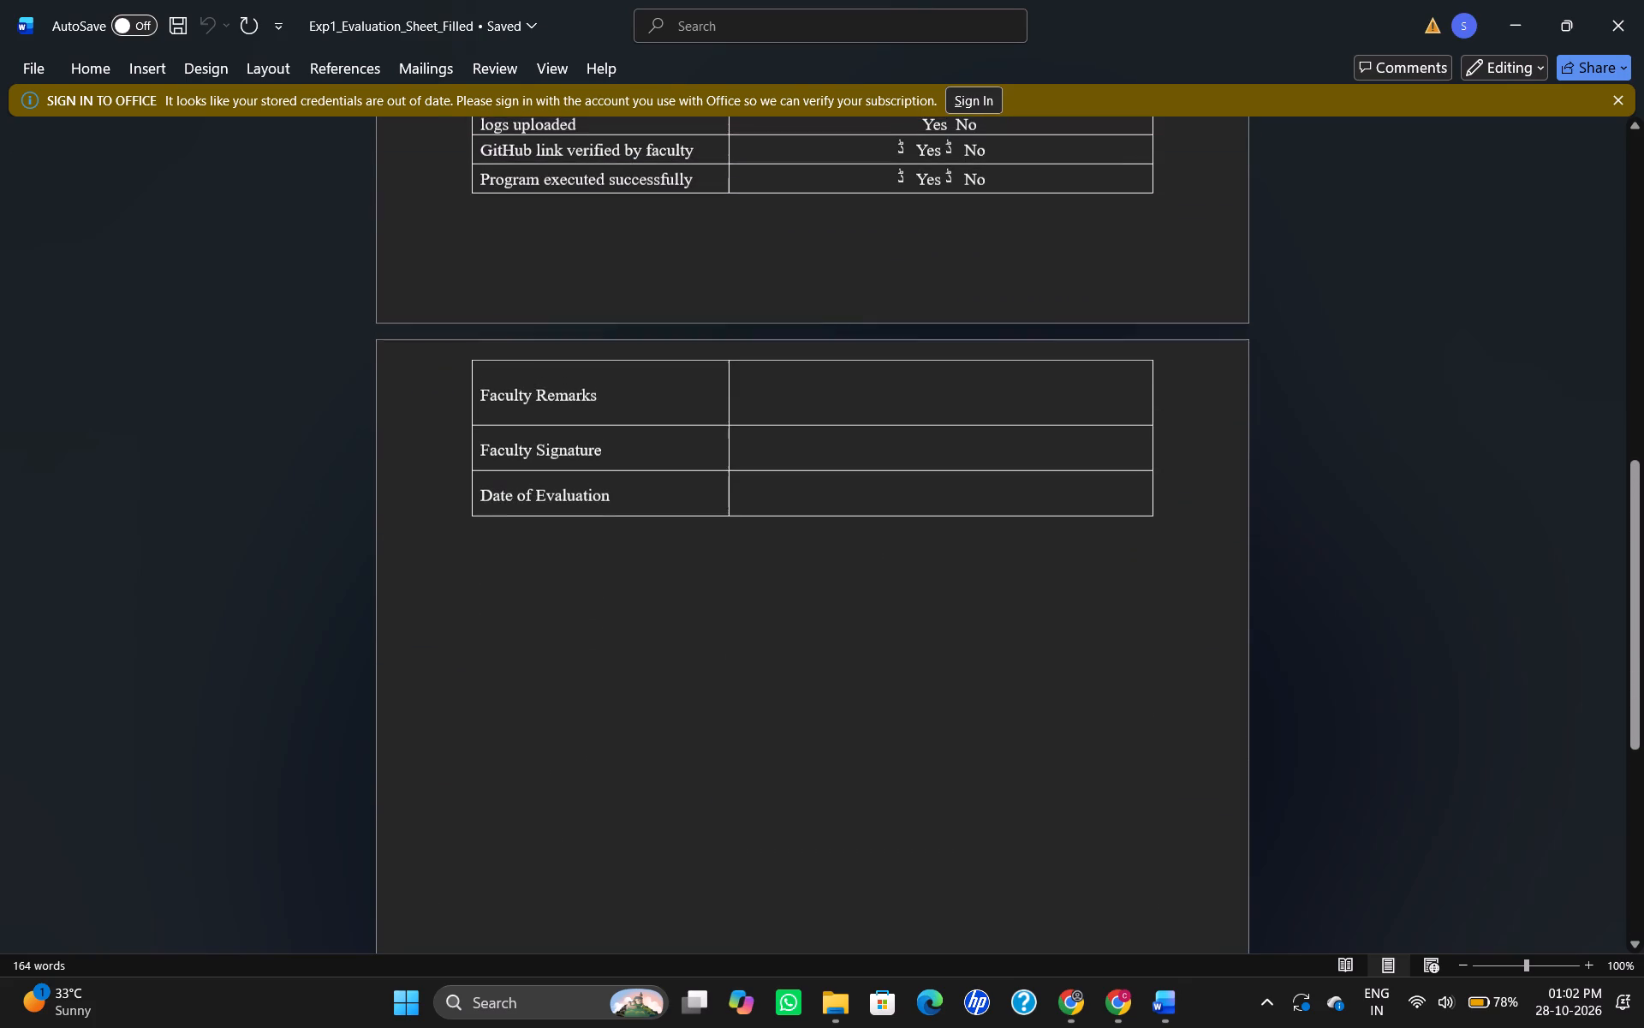
pyautogui.scroll(2, 750, 560)
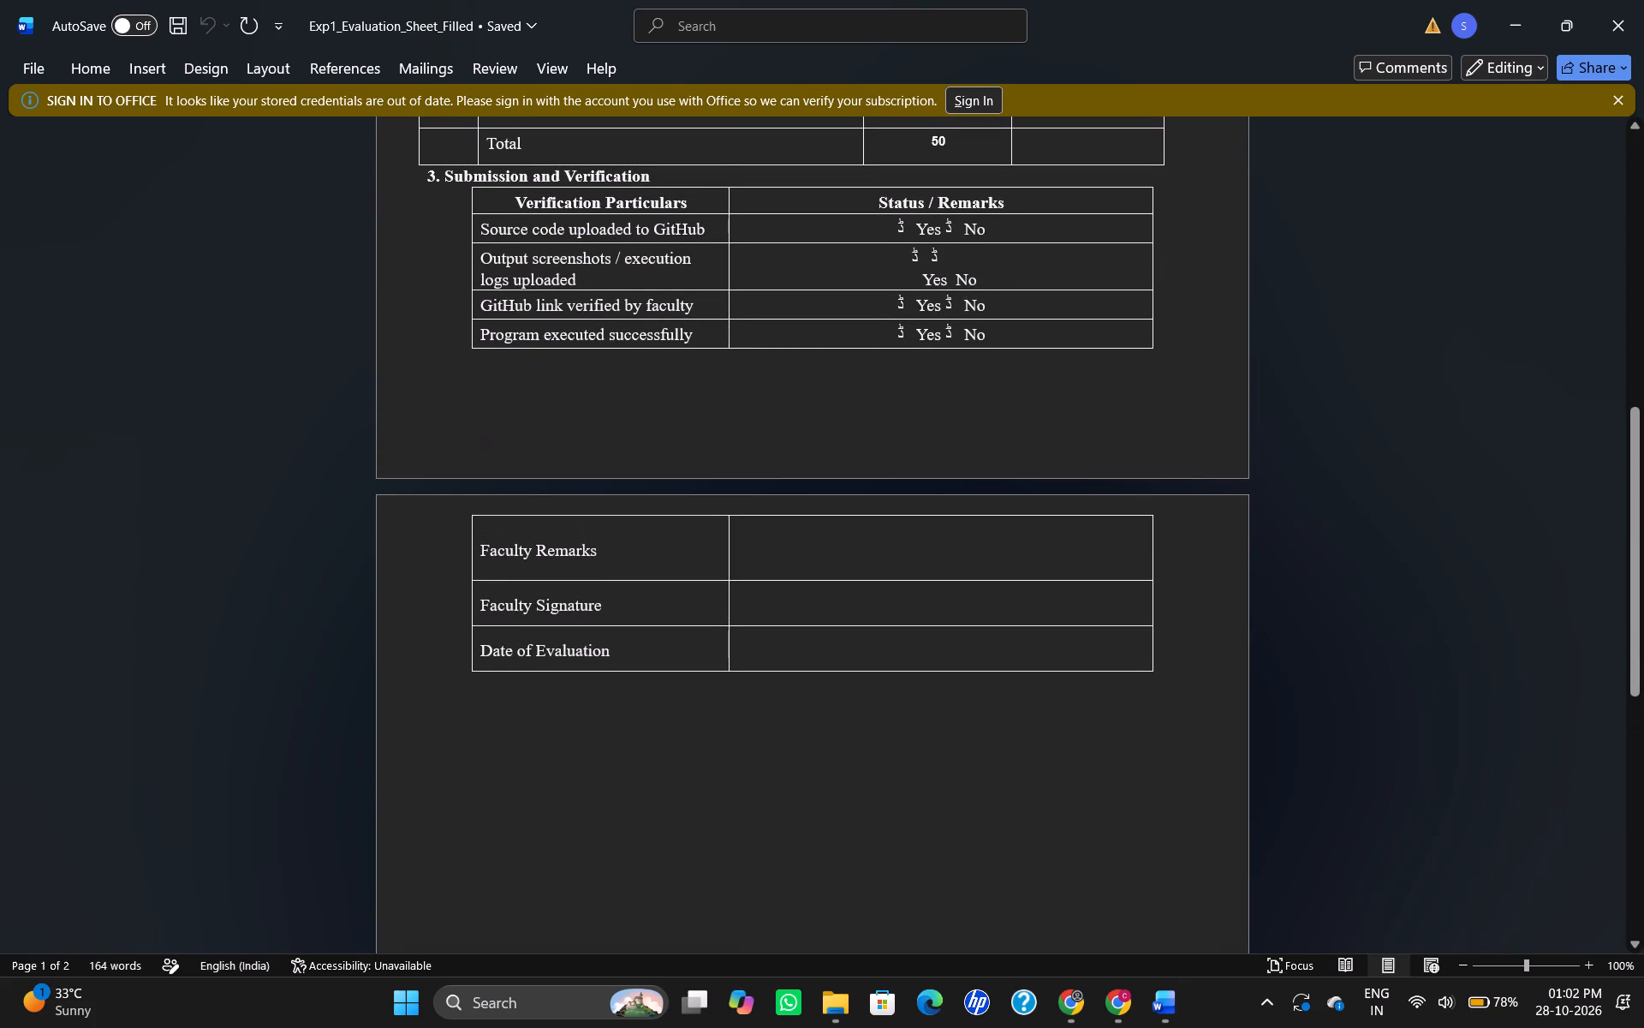
pyautogui.scroll(4, 750, 560)
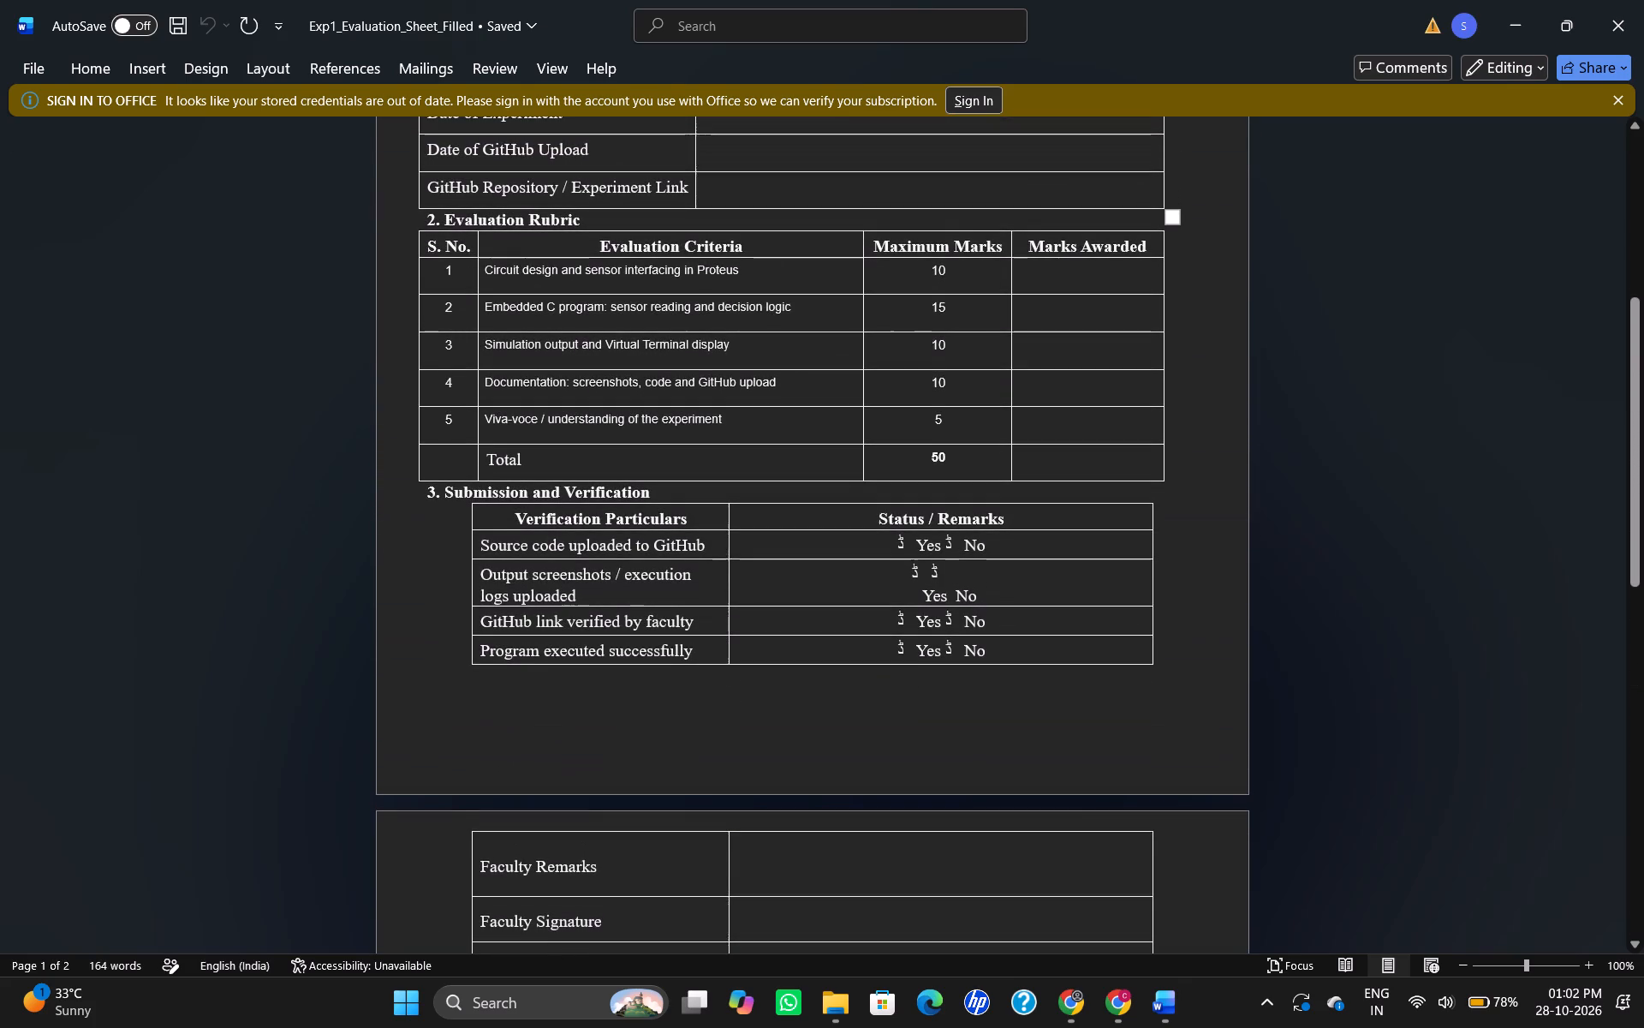
pyautogui.scroll(3, 750, 560)
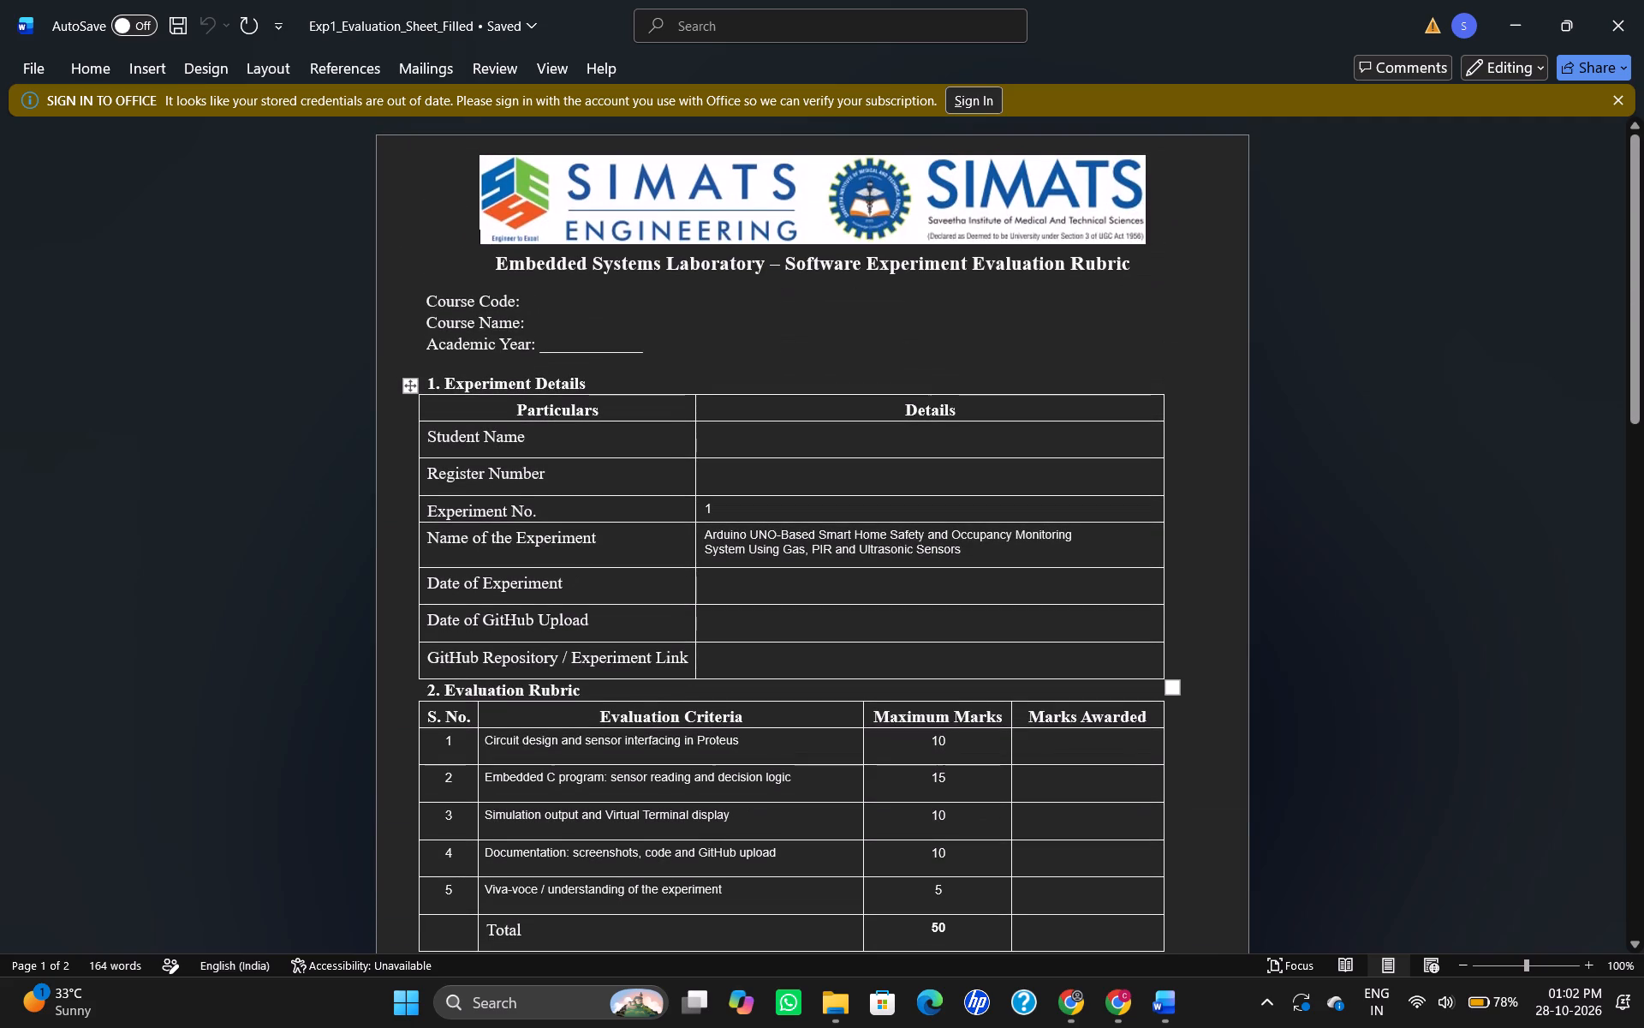
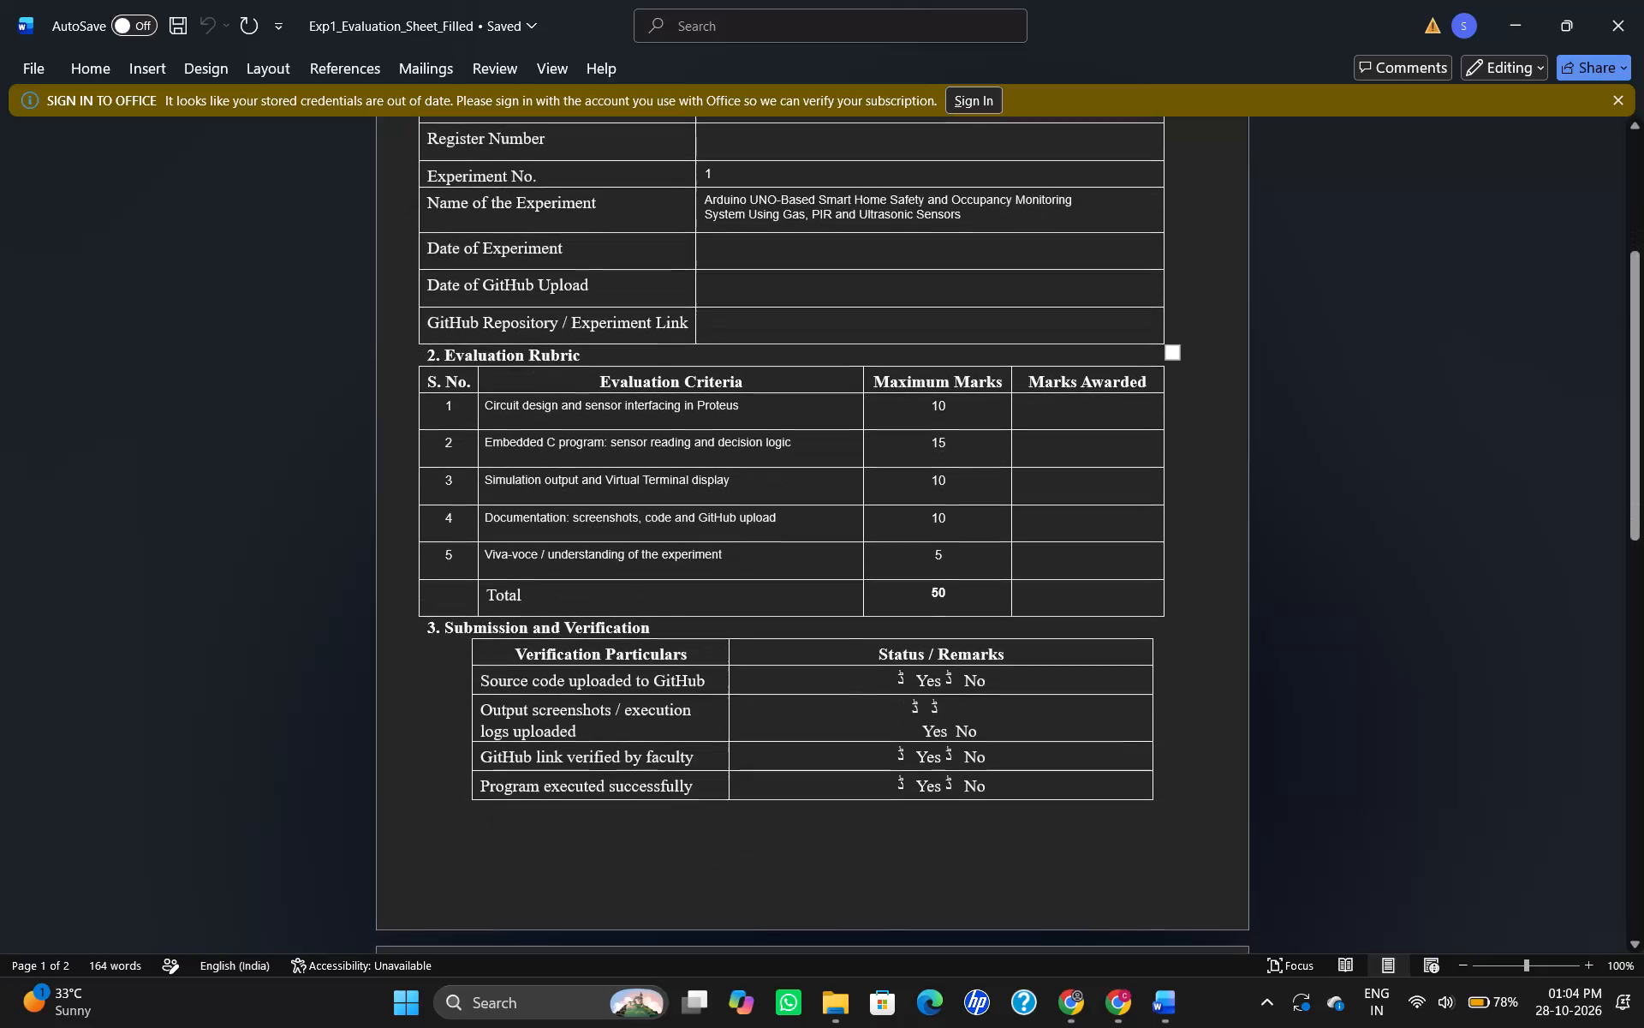
# Place the text cursor directly after the empty Course Code label in the filled Exp1 evaluation sheet.
pyautogui.scroll(-1, 750, 560)
pyautogui.scroll(2, 750, 560)
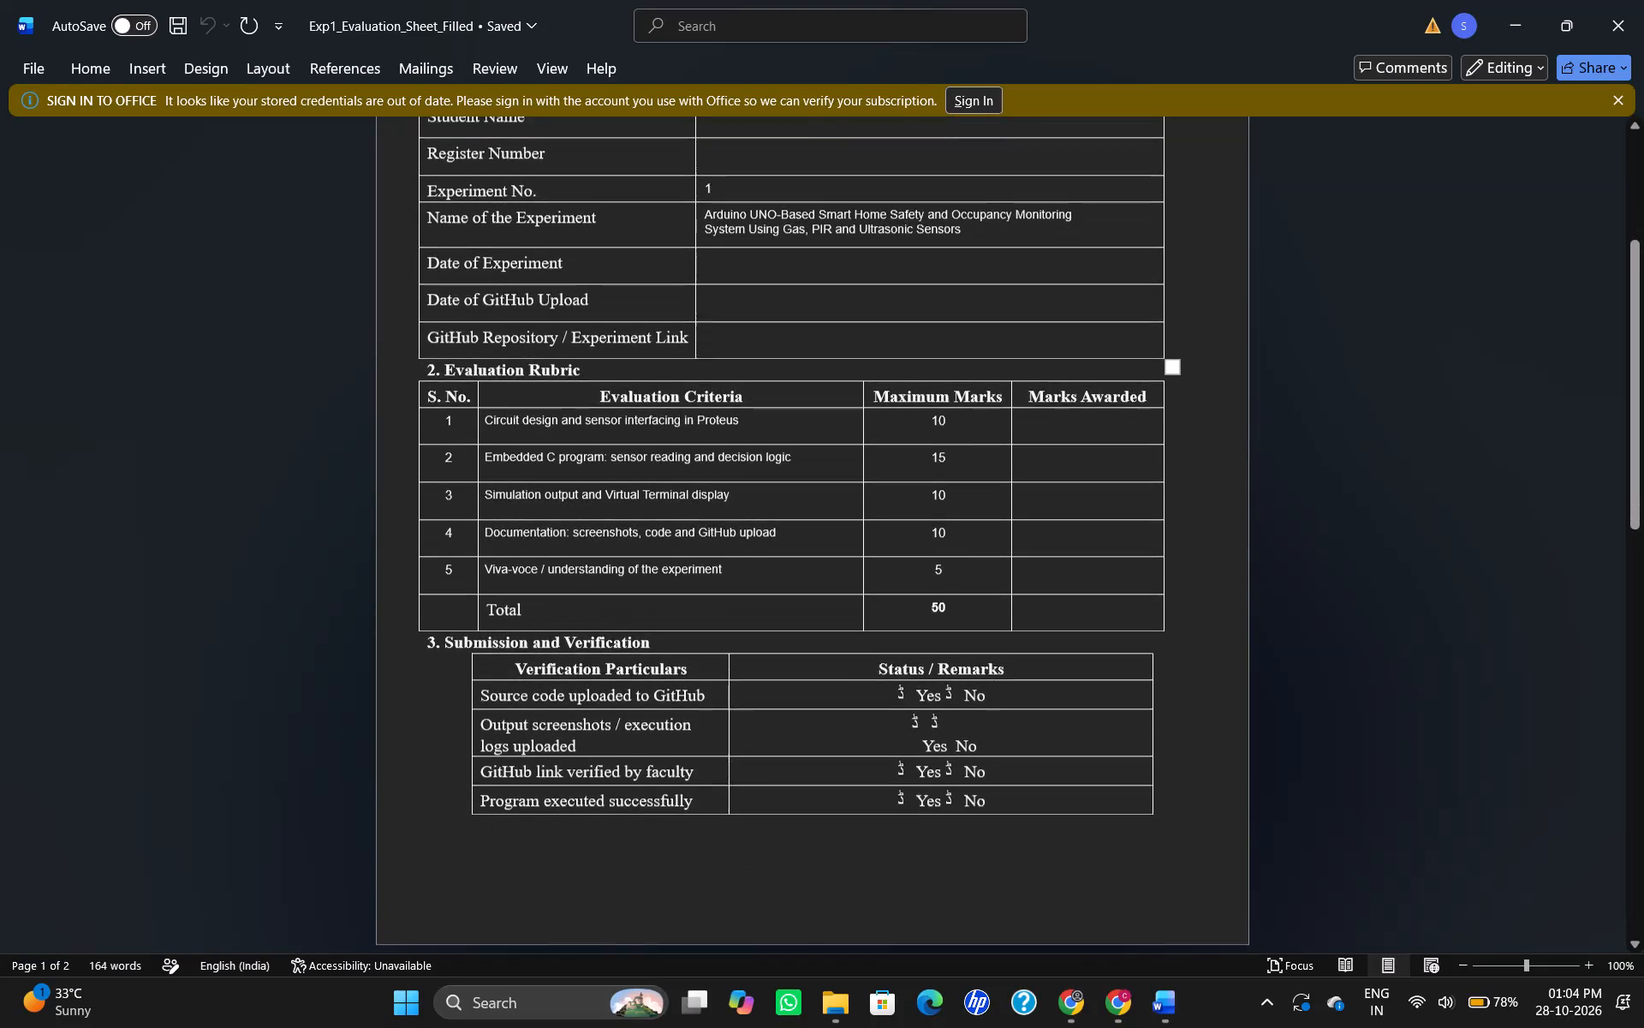
pyautogui.scroll(4, 750, 560)
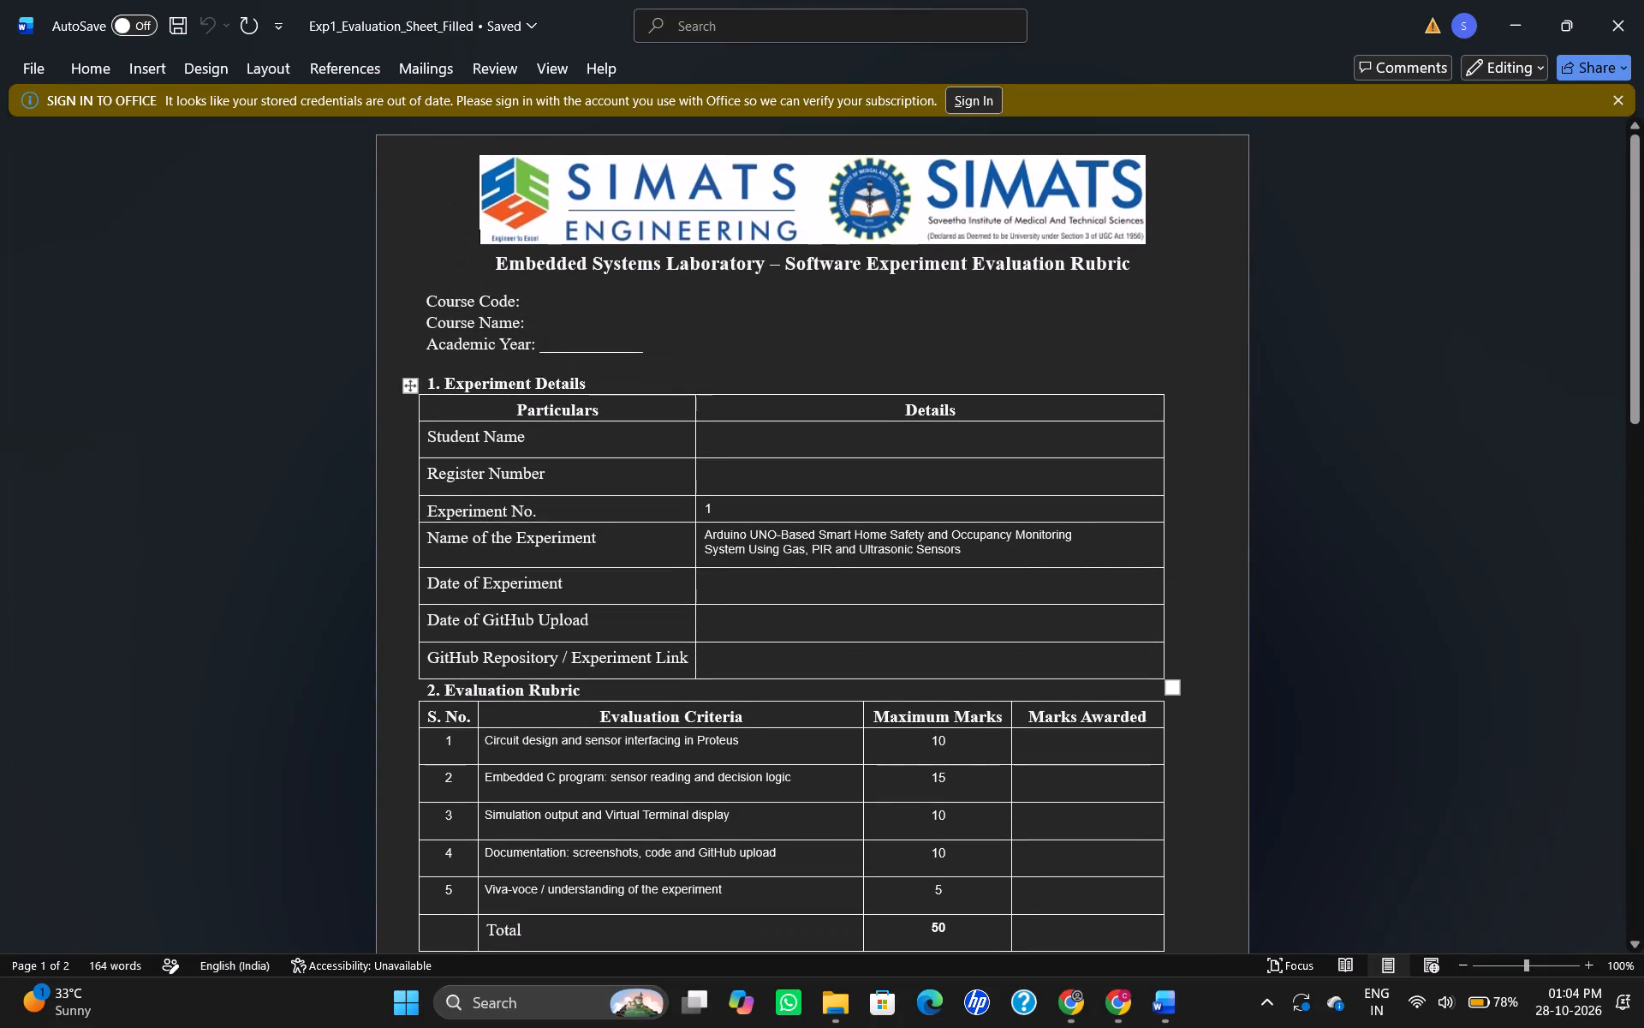
pyautogui.scroll(-1, 750, 560)
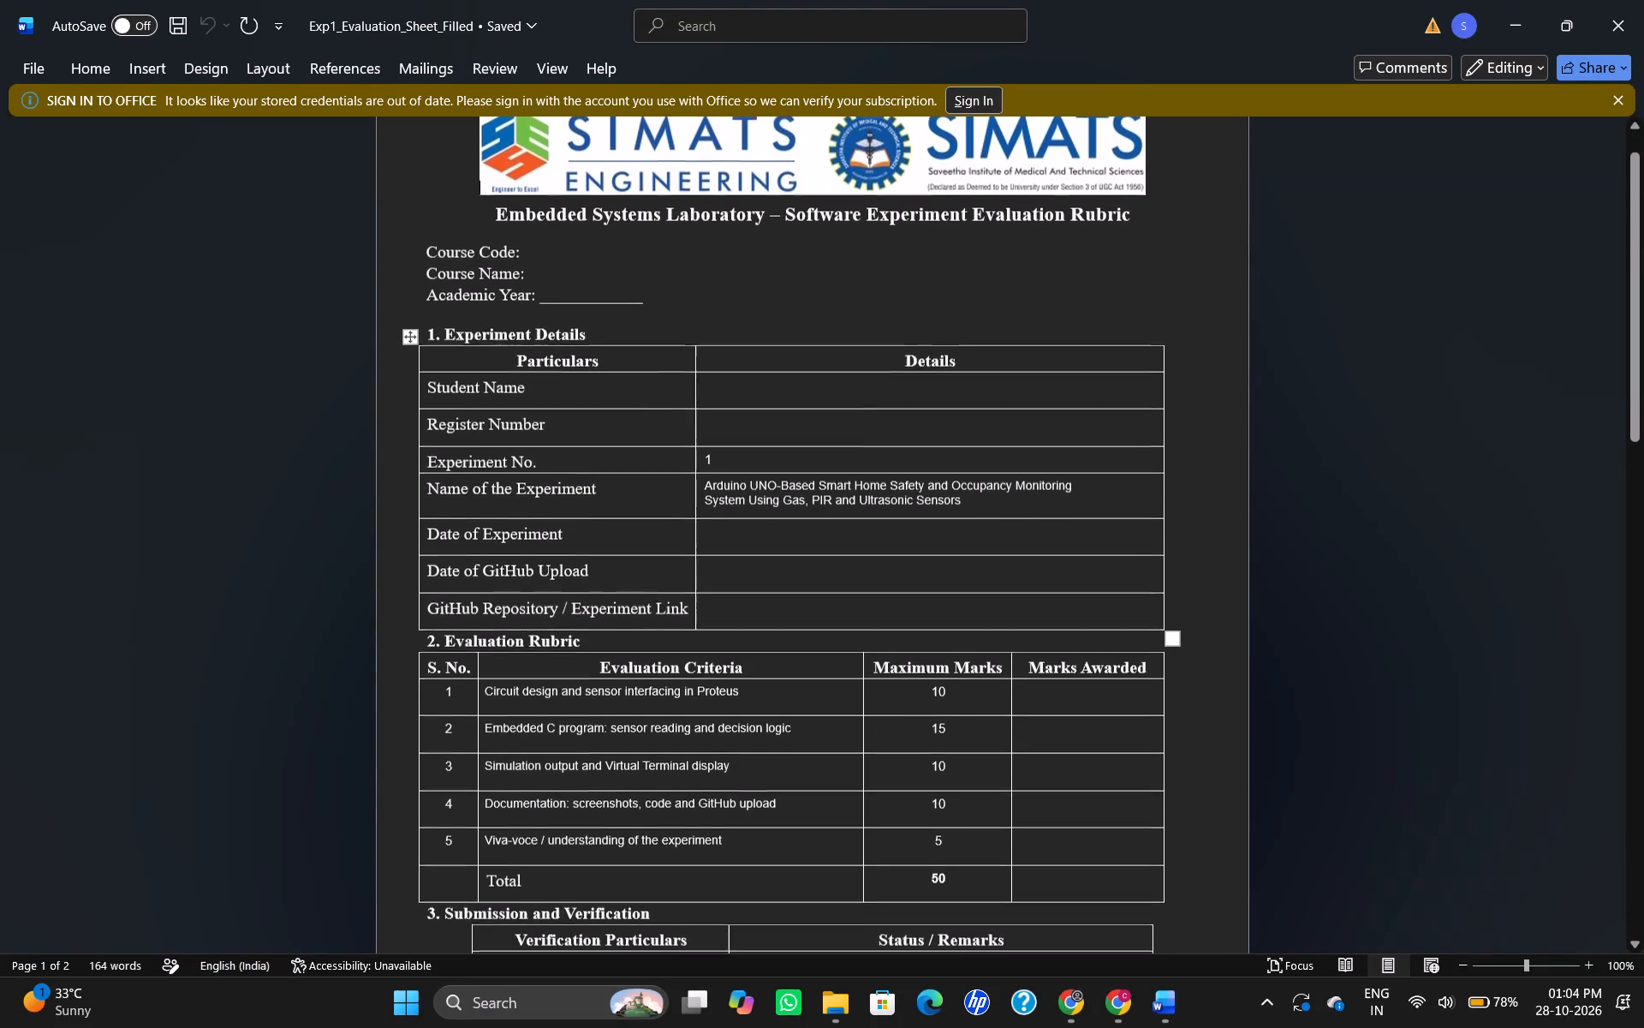
pyautogui.scroll(-1, 750, 560)
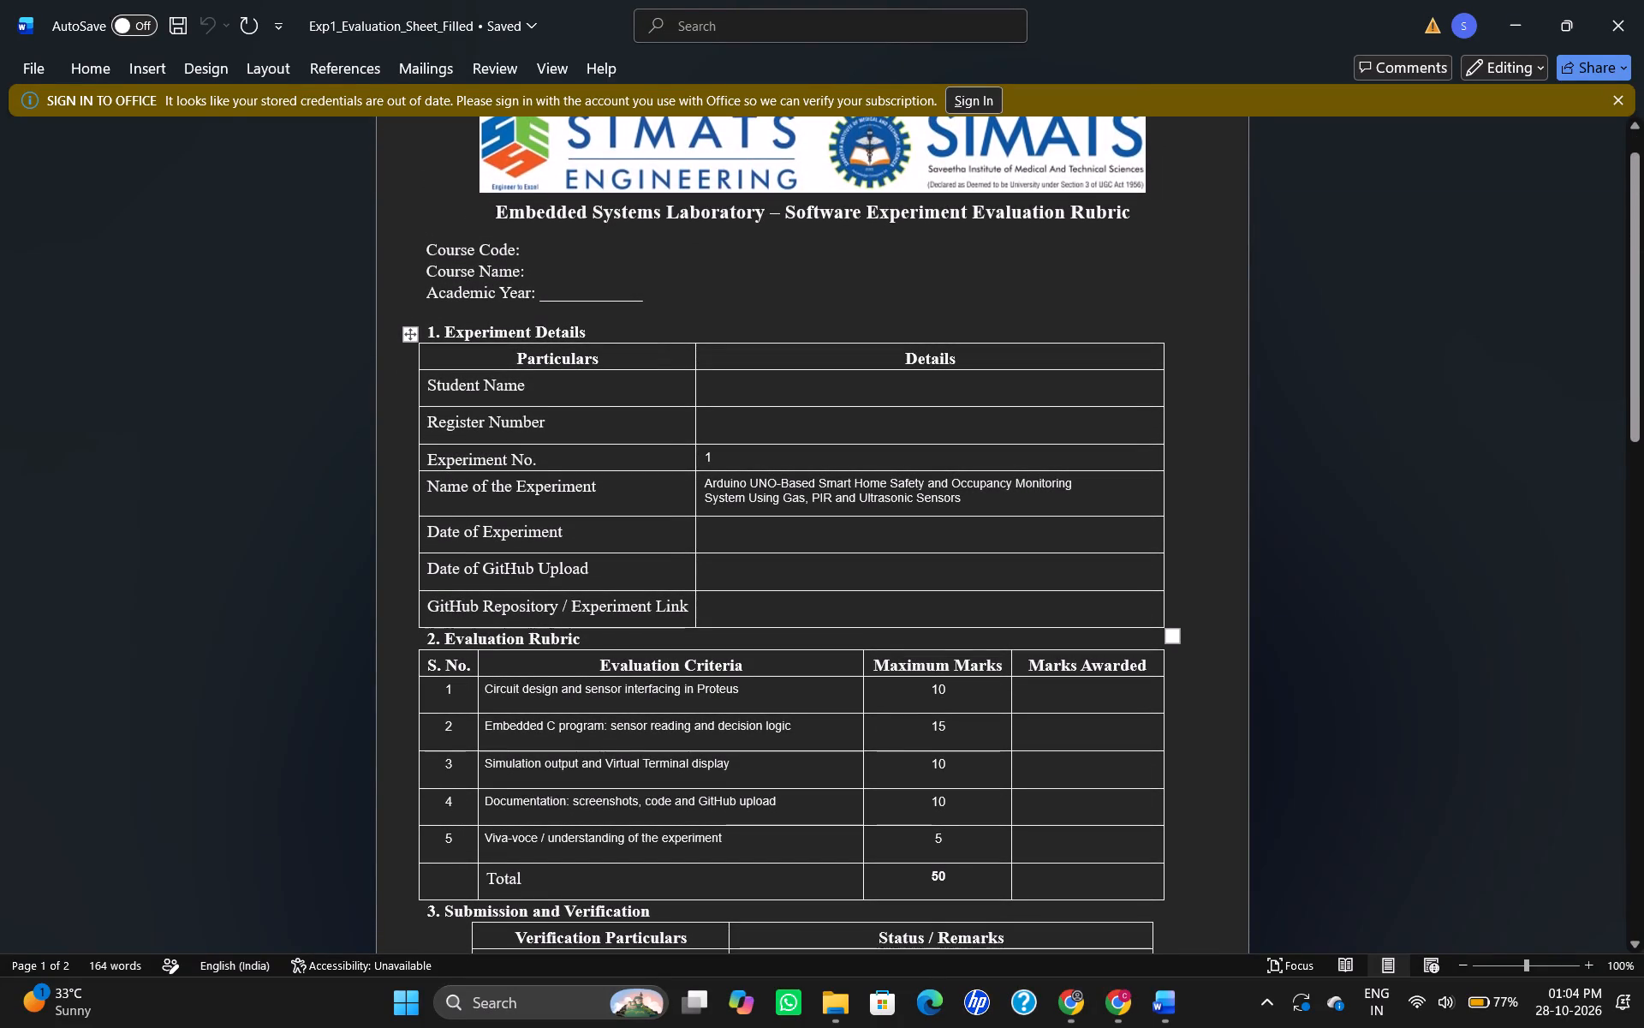
pyautogui.click(724, 393)
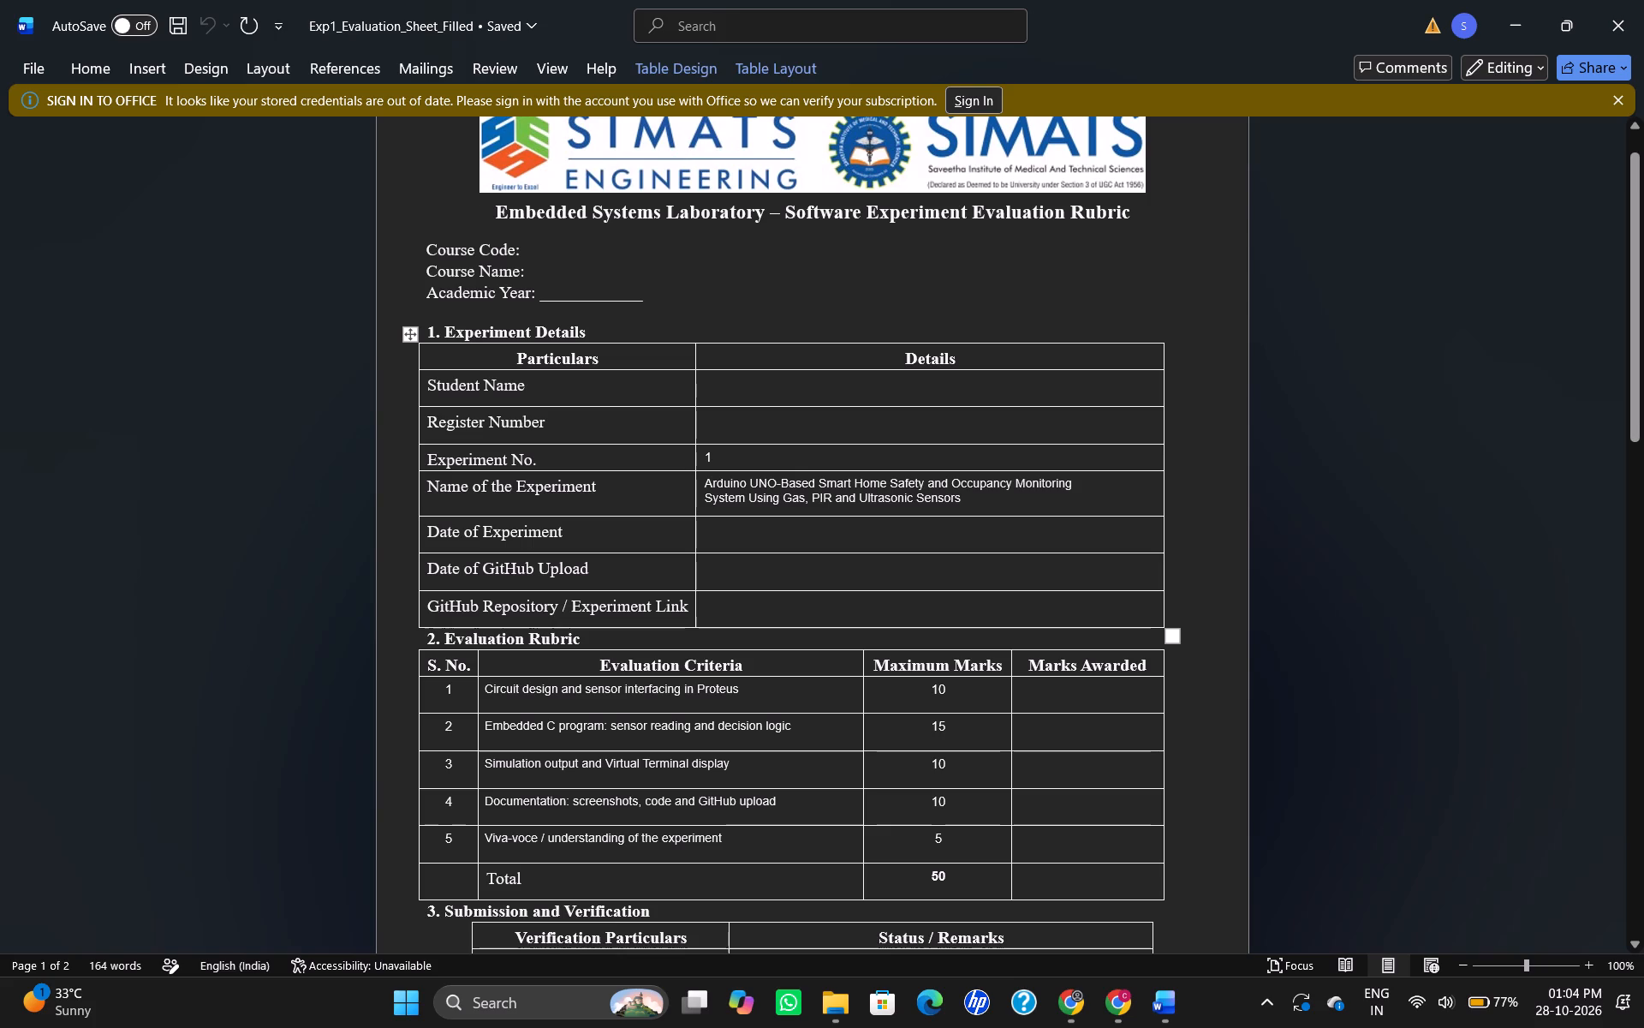
pyautogui.click(548, 237)
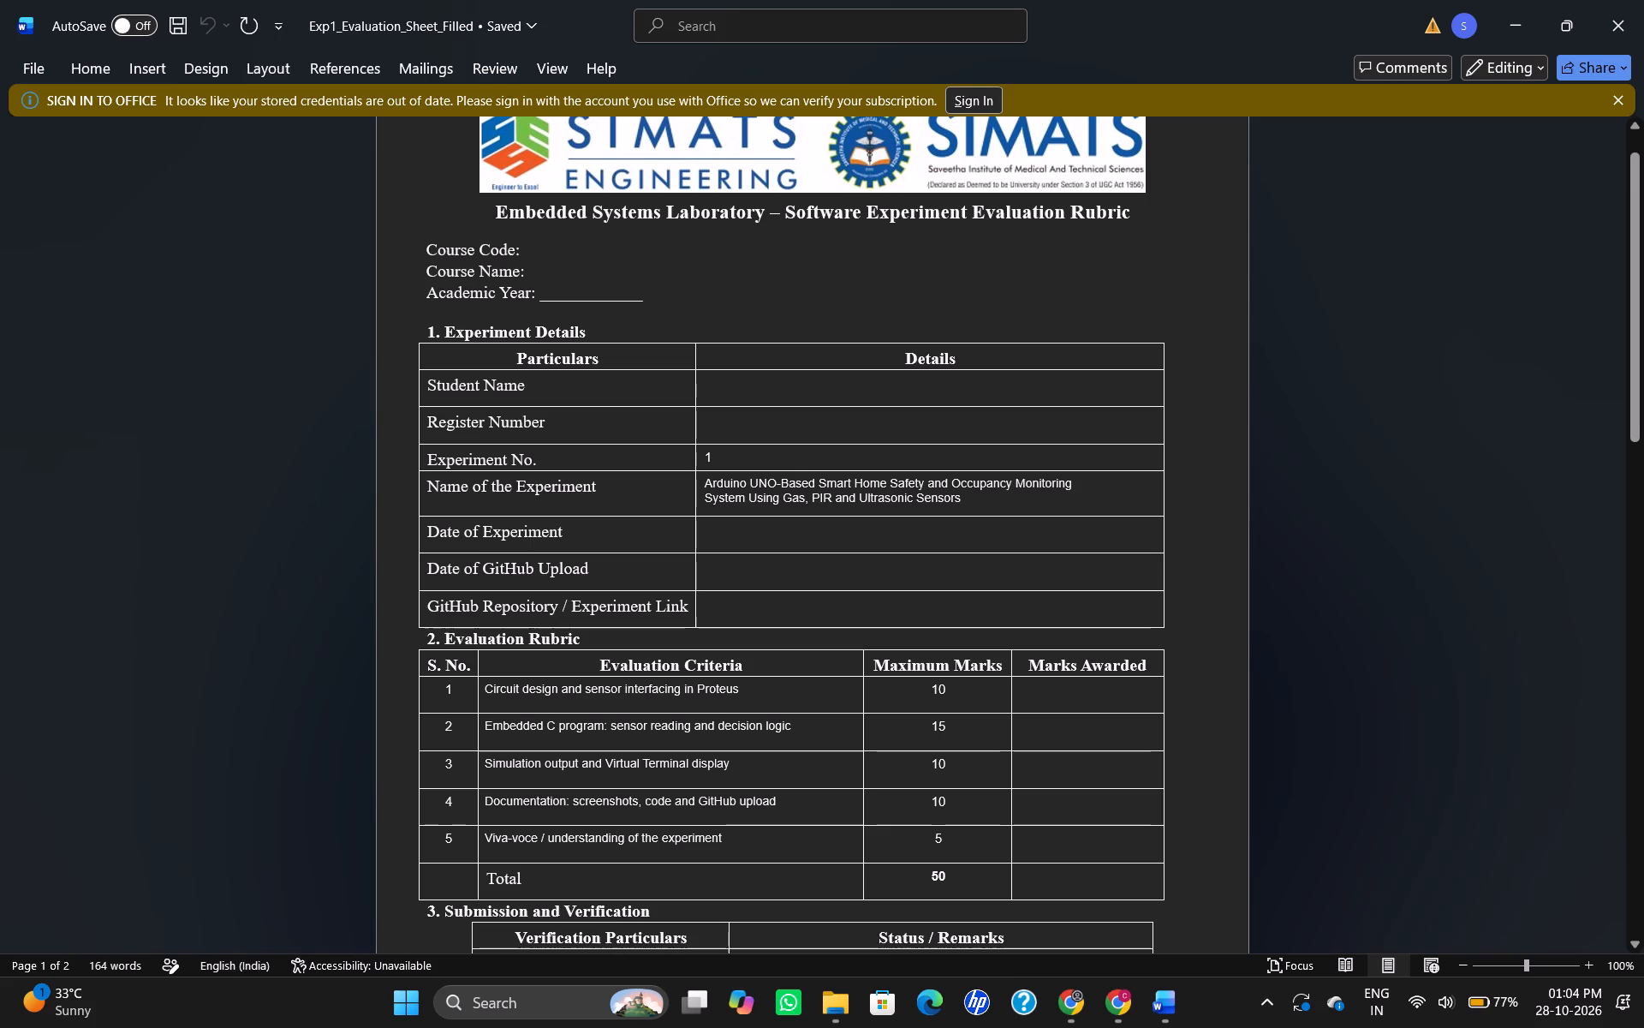
pyautogui.click(538, 248)
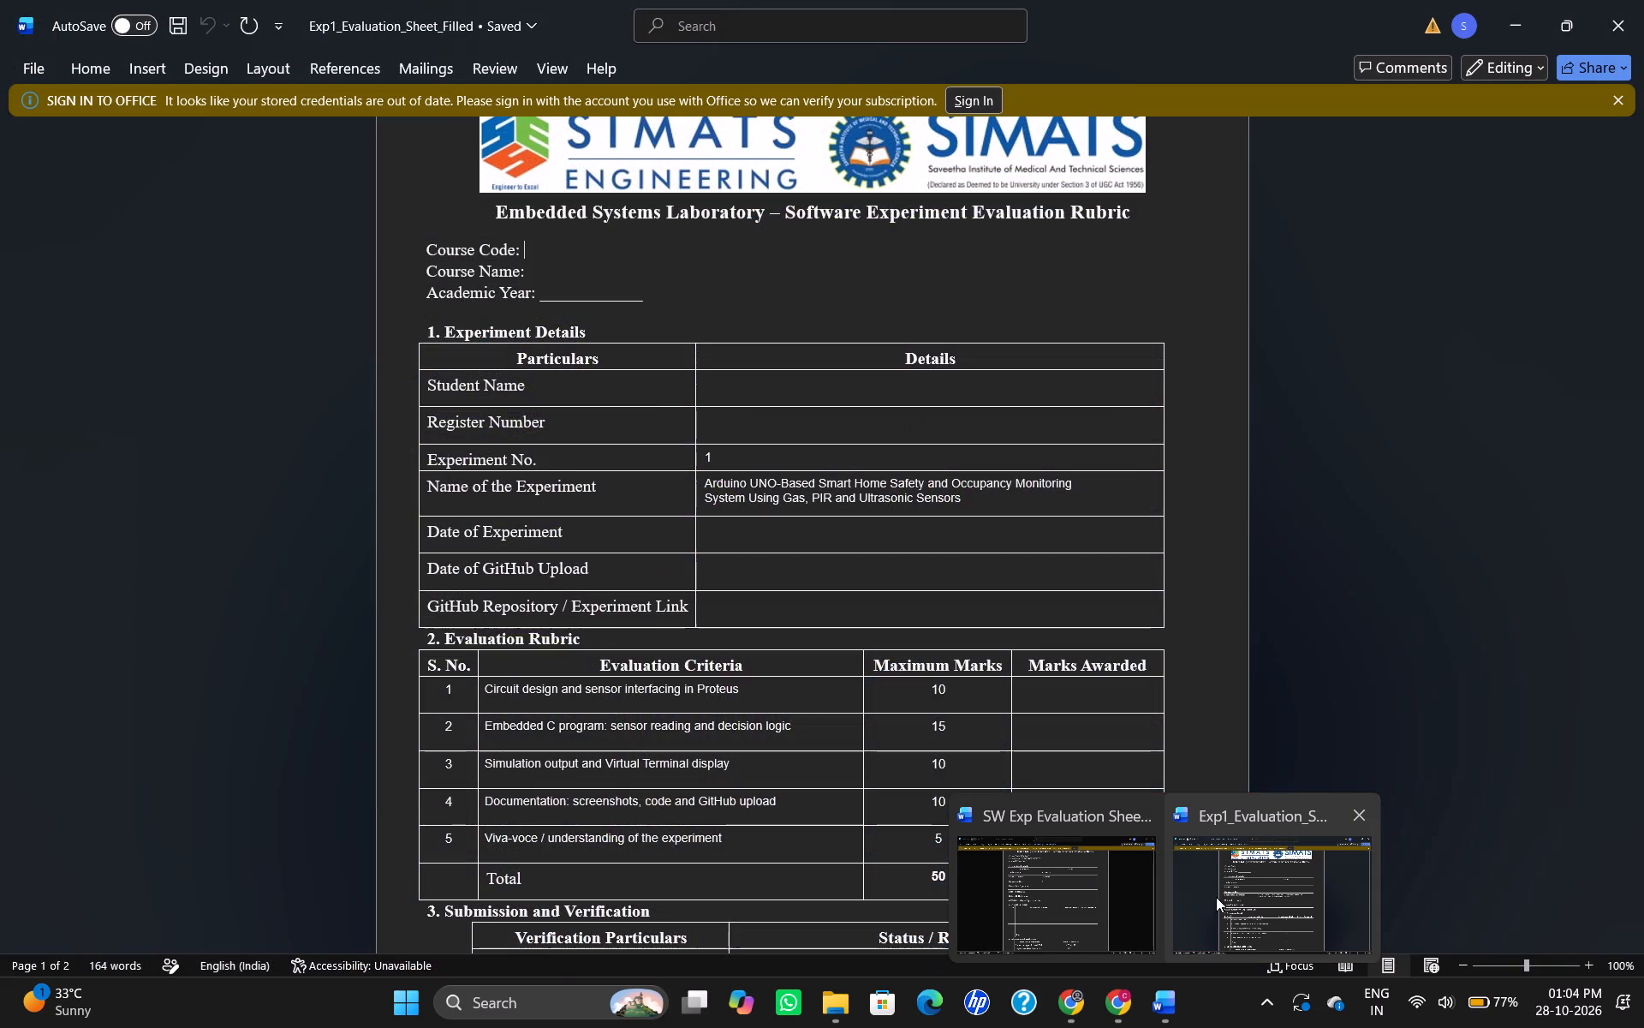
# Switch to the SW Exp Evaluation Sheet document and copy its course code ECA1407.
pyautogui.click(1216, 897)
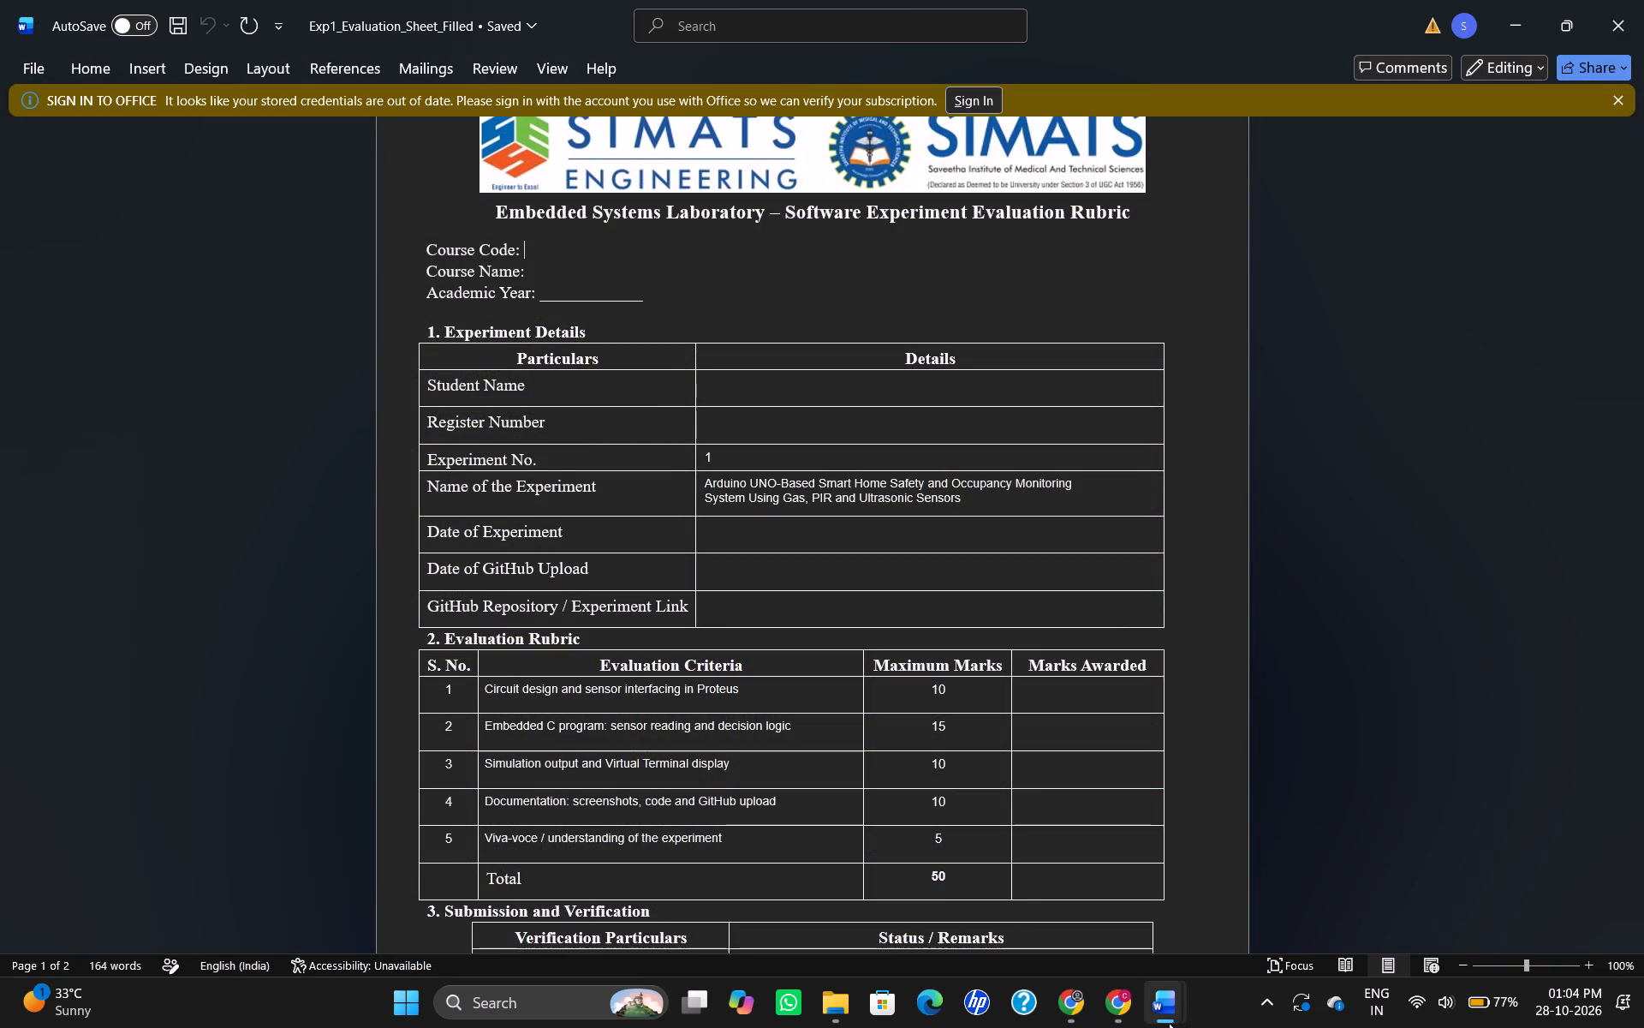
pyautogui.click(1085, 908)
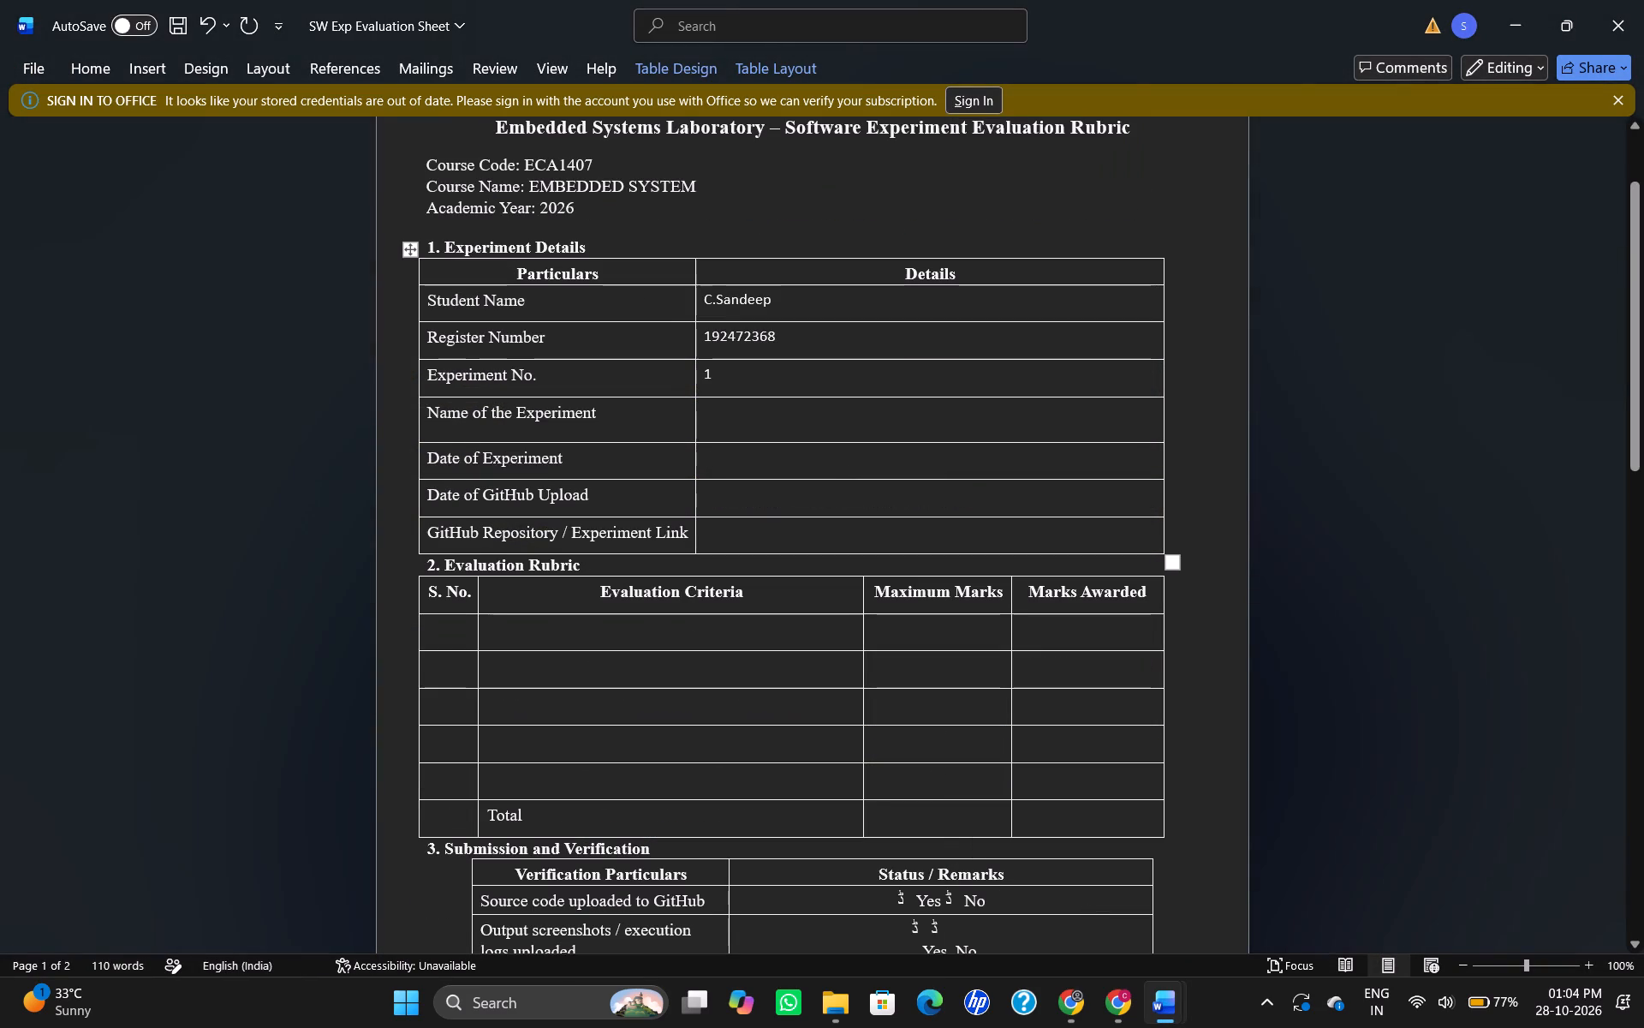
pyautogui.moveTo(523, 159); pyautogui.dragTo(527, 164)
pyautogui.moveTo(527, 164); pyautogui.dragTo(610, 158)
pyautogui.hotkey('ctrl', 'c')
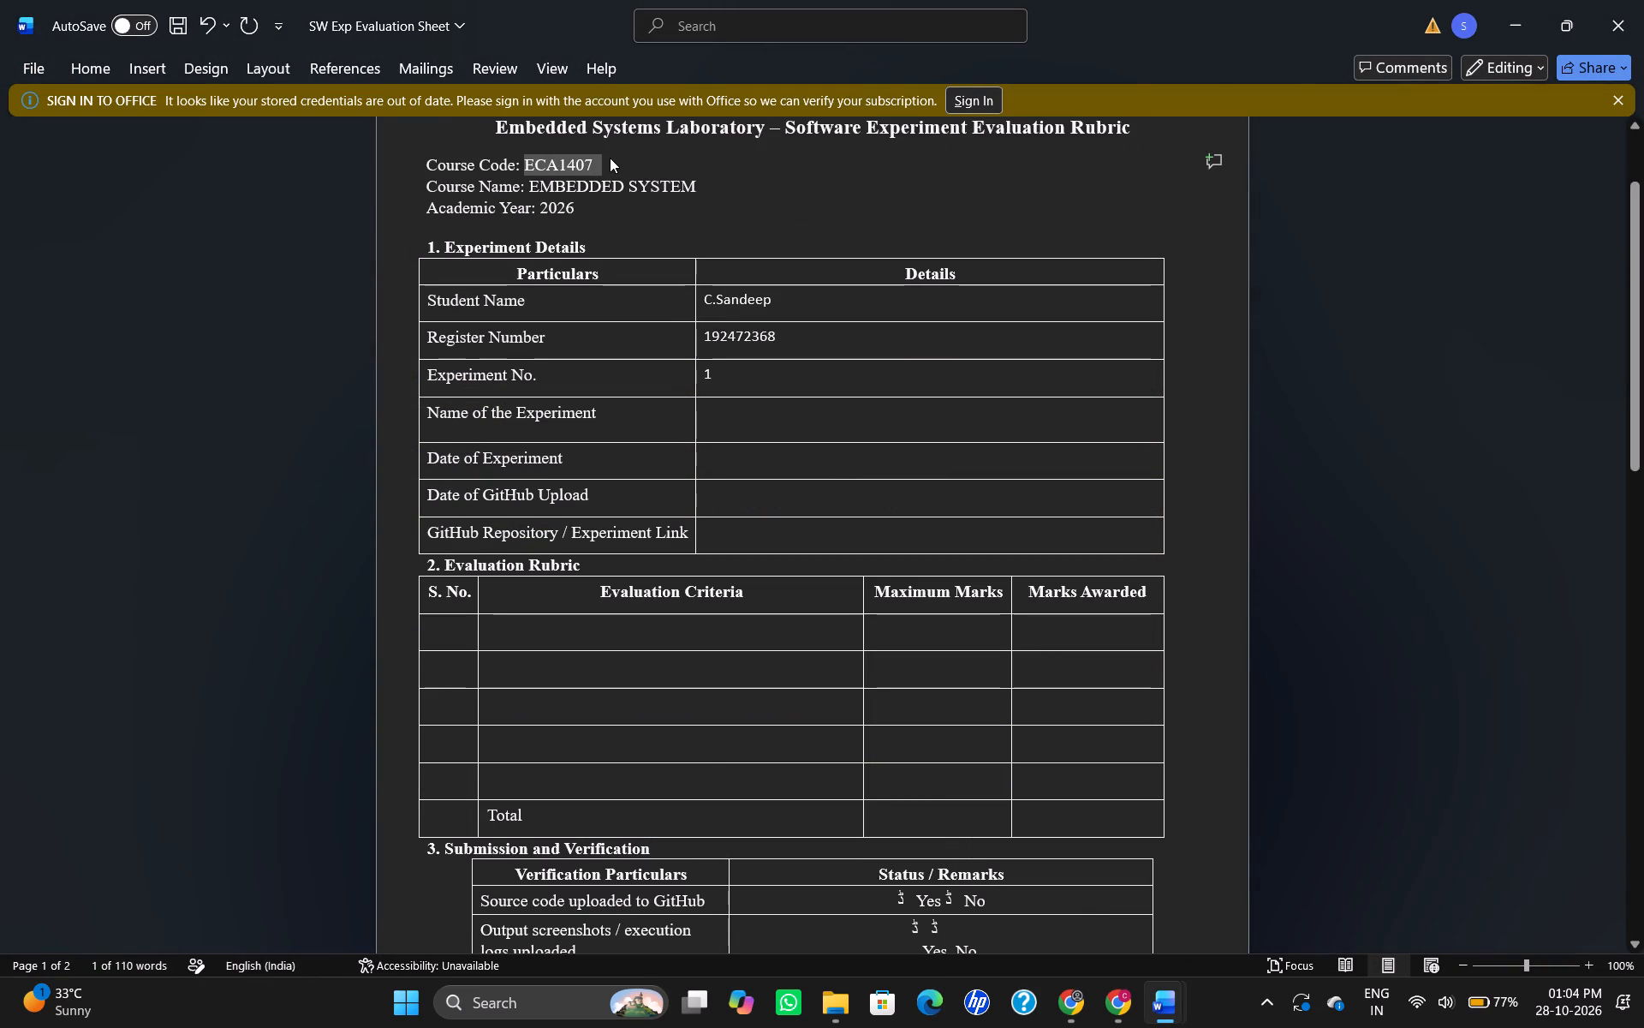
# Copy the course name EMBEDDED SYSTEM and the academic year 2026 as separate clipboard entries.
pyautogui.moveTo(527, 193); pyautogui.dragTo(545, 188)
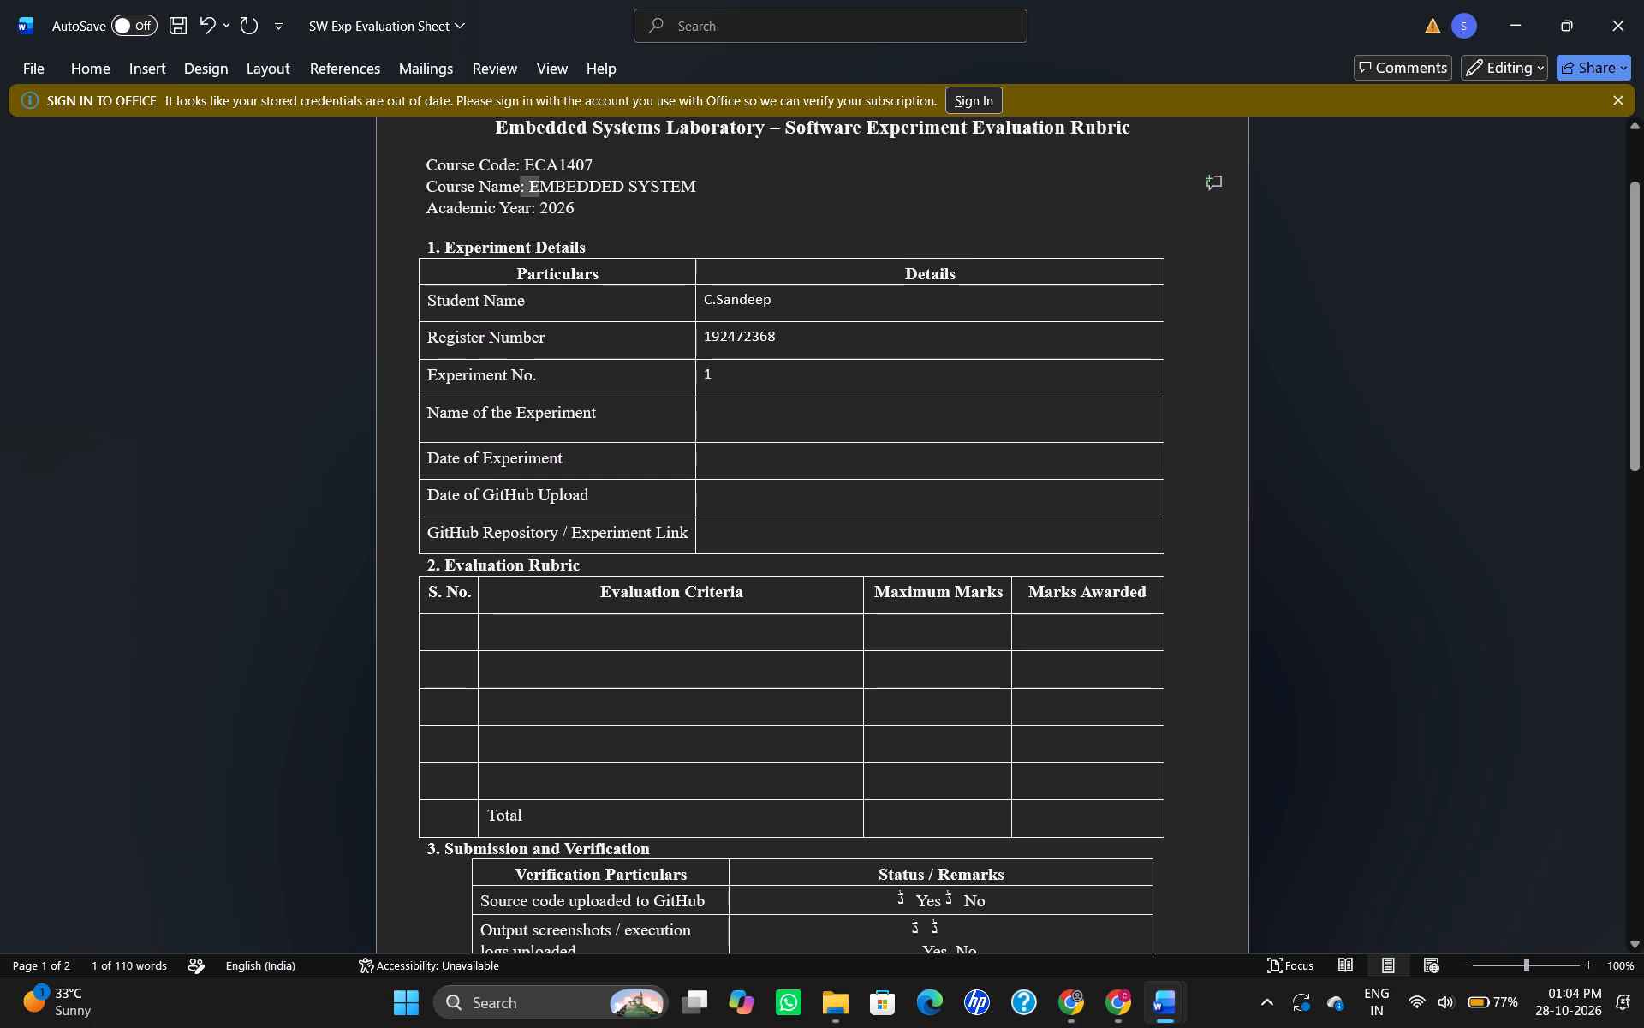
pyautogui.moveTo(545, 188); pyautogui.dragTo(674, 182)
pyautogui.click(674, 182)
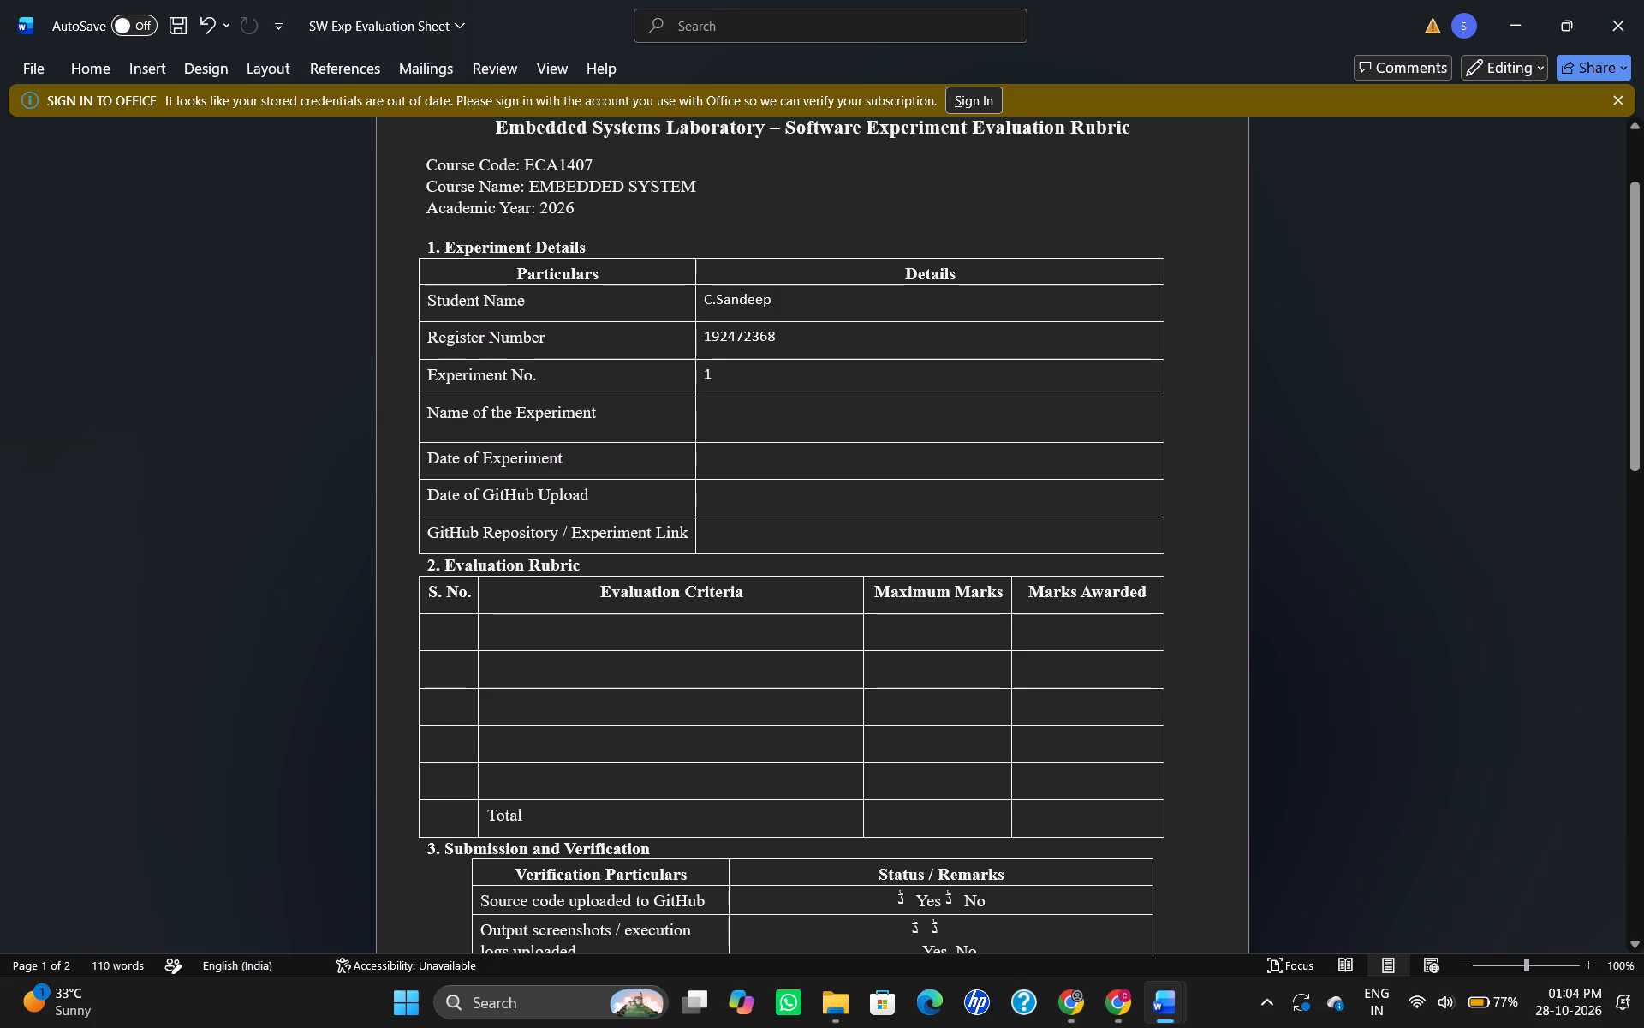
pyautogui.moveTo(527, 183); pyautogui.dragTo(716, 187)
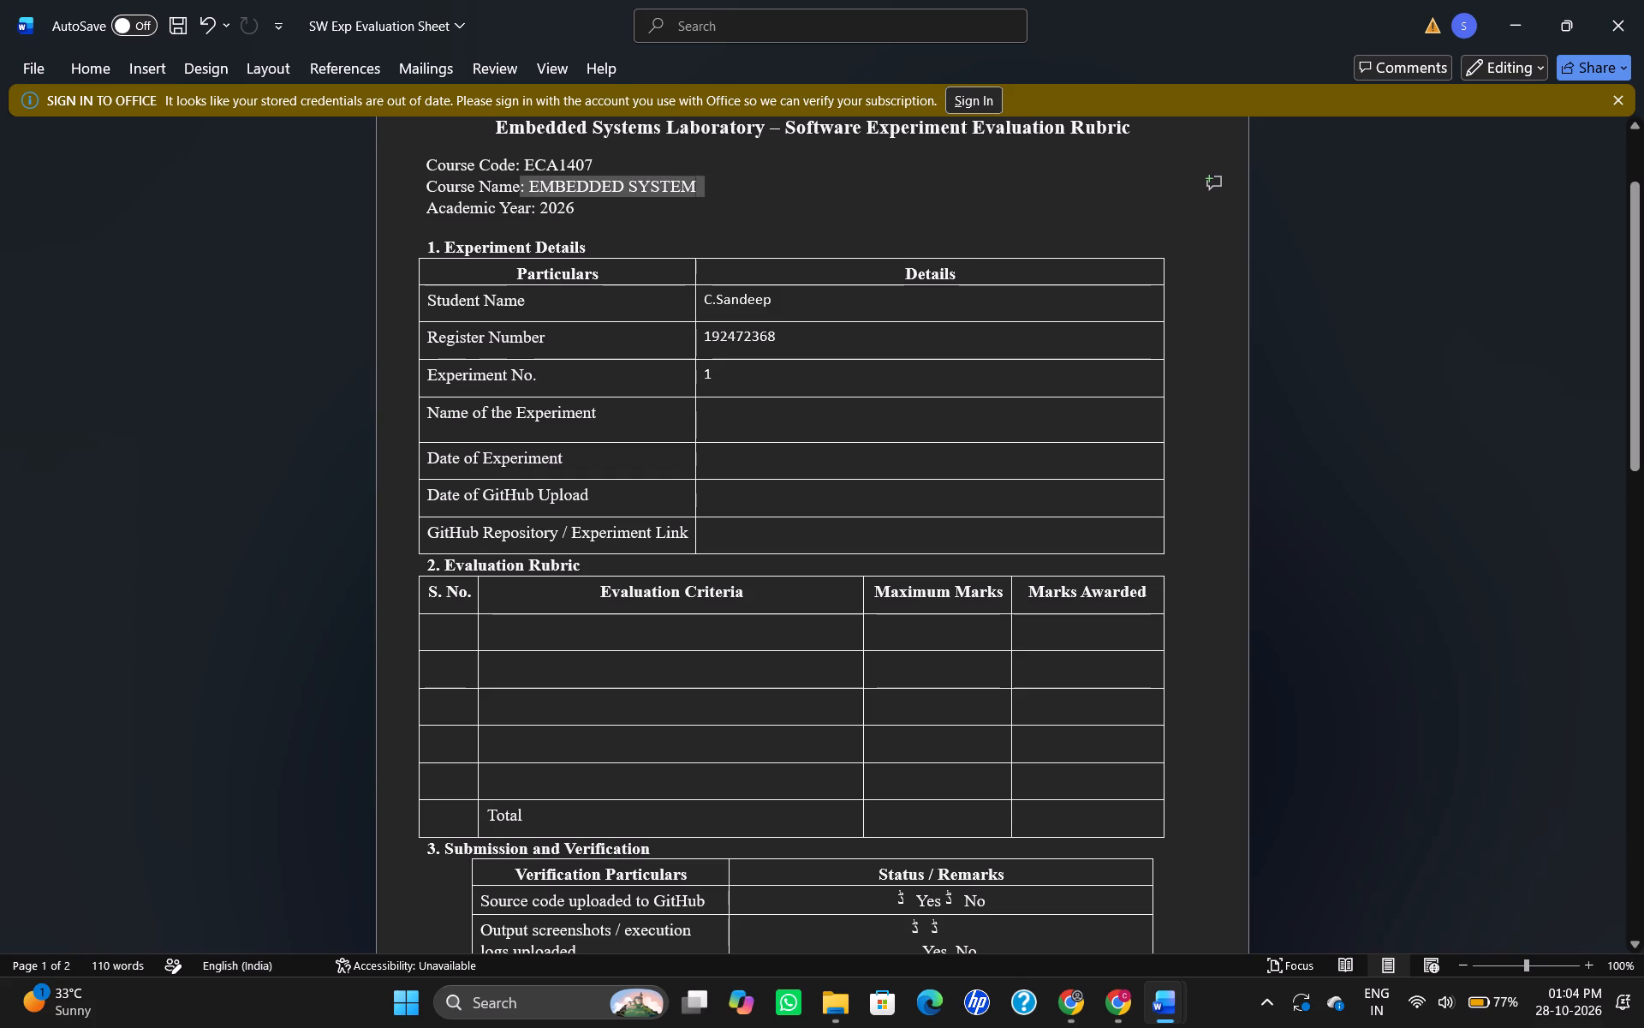
pyautogui.moveTo(716, 187); pyautogui.dragTo(688, 185)
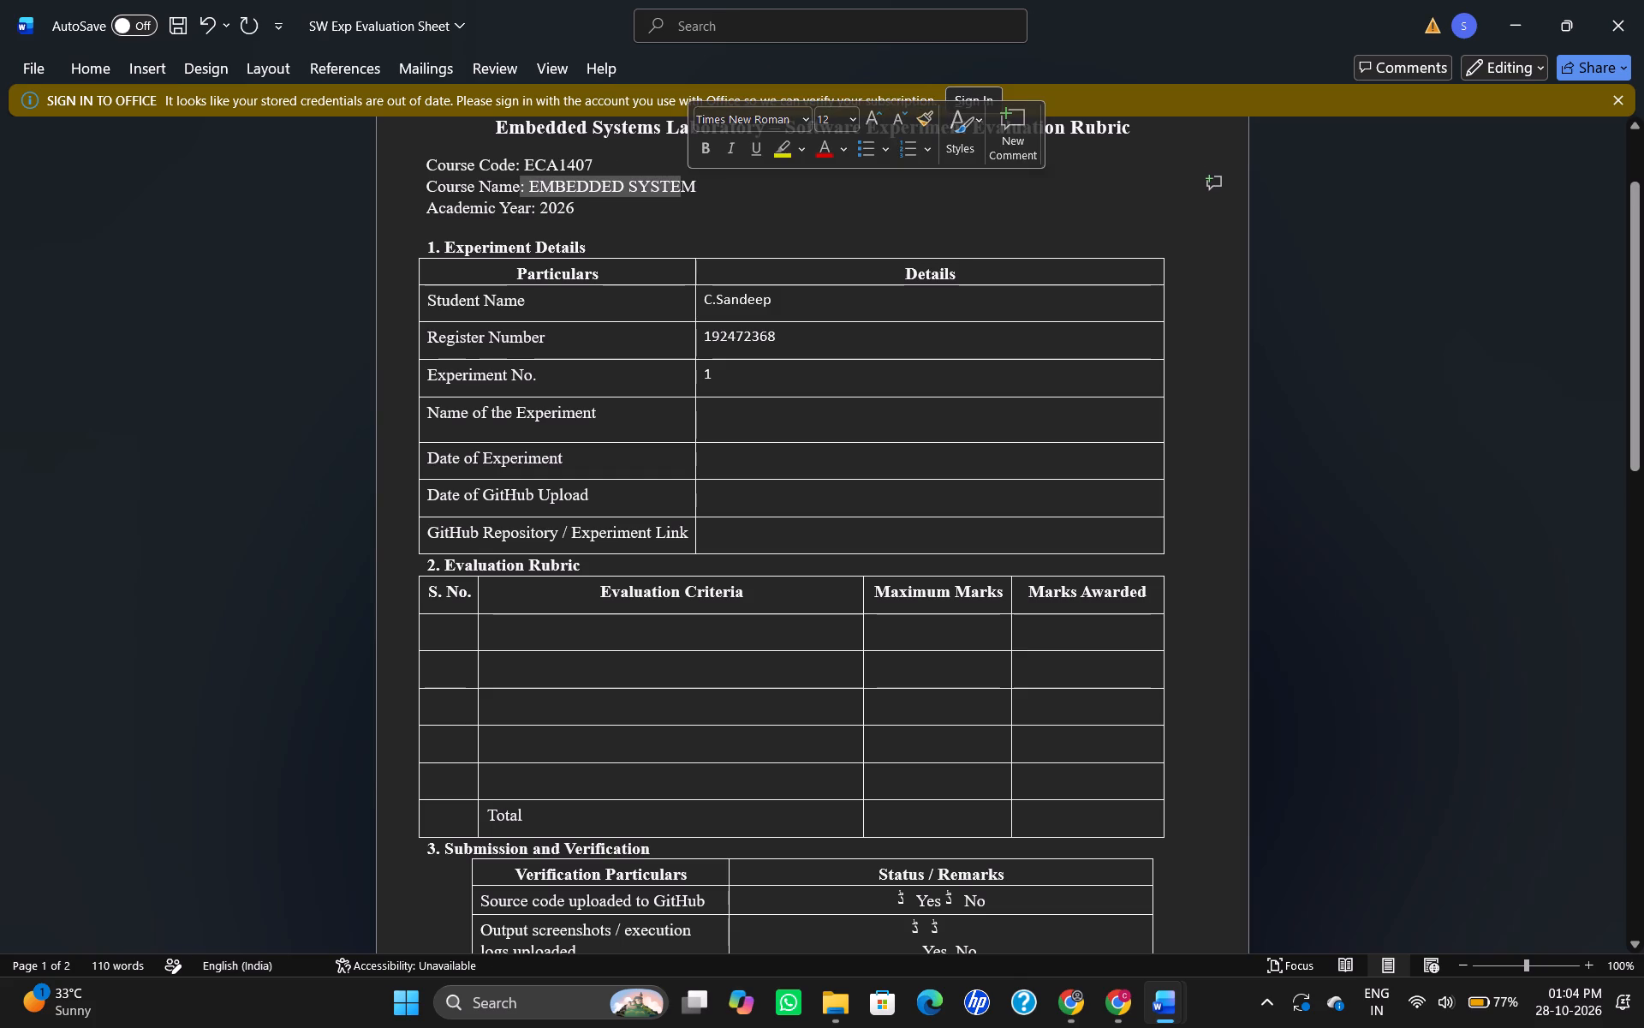
pyautogui.click(720, 200)
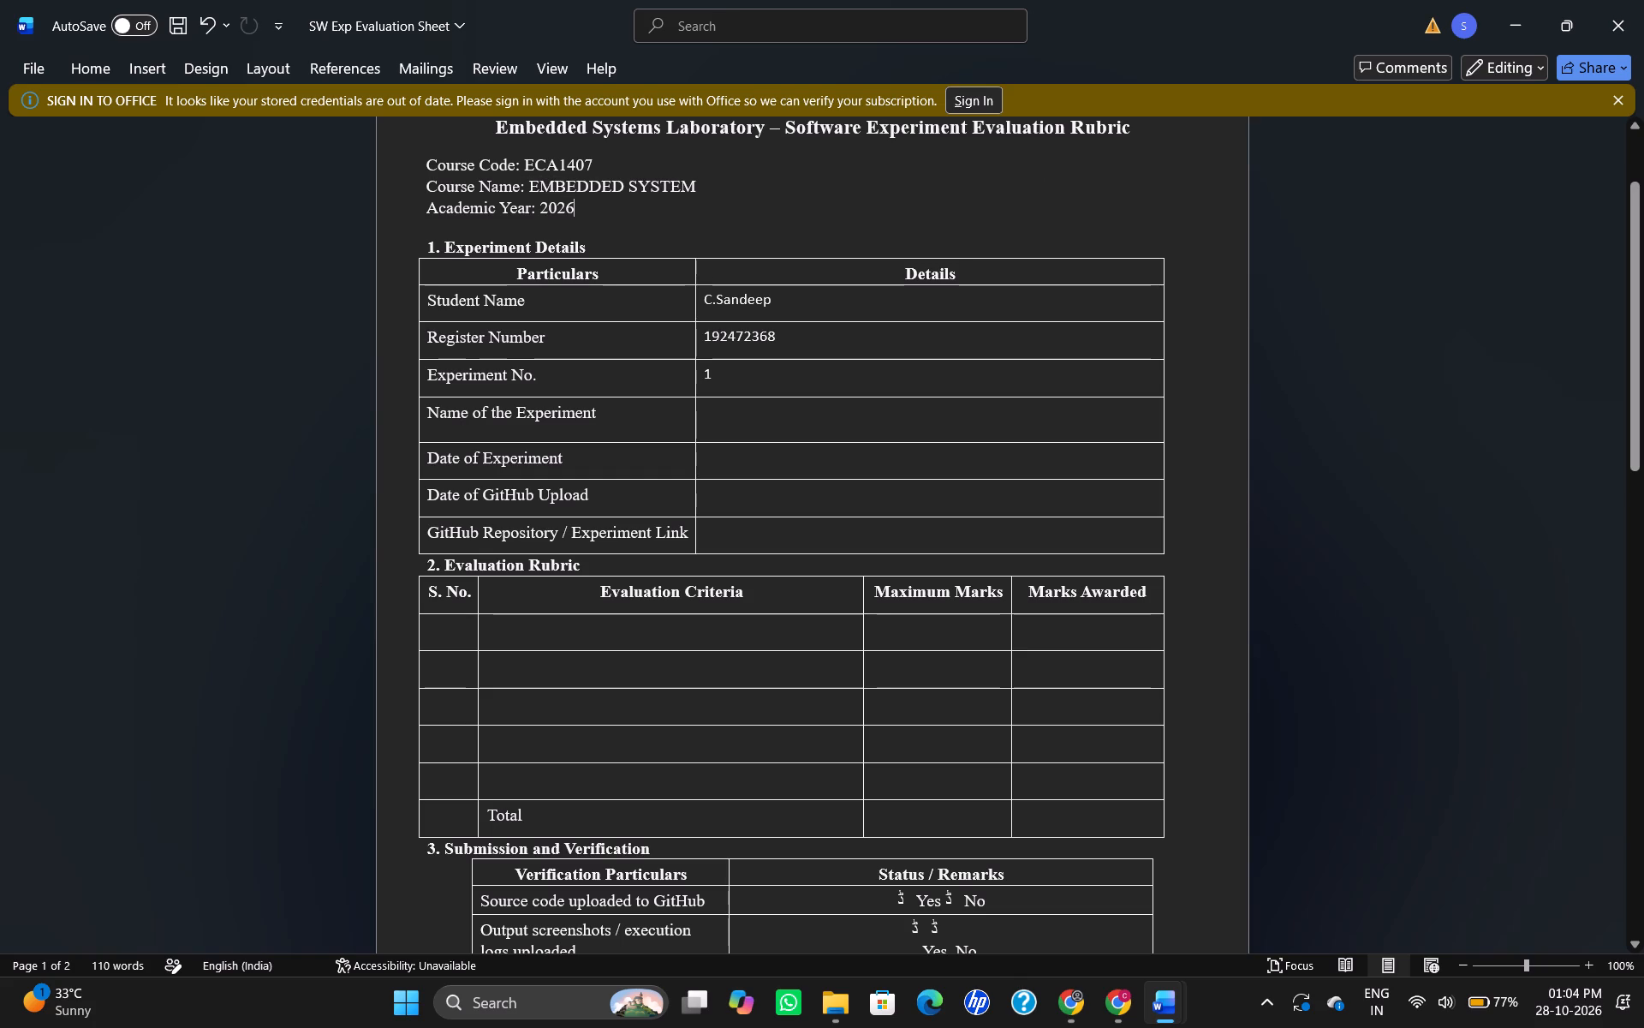
pyautogui.moveTo(528, 185); pyautogui.dragTo(694, 185)
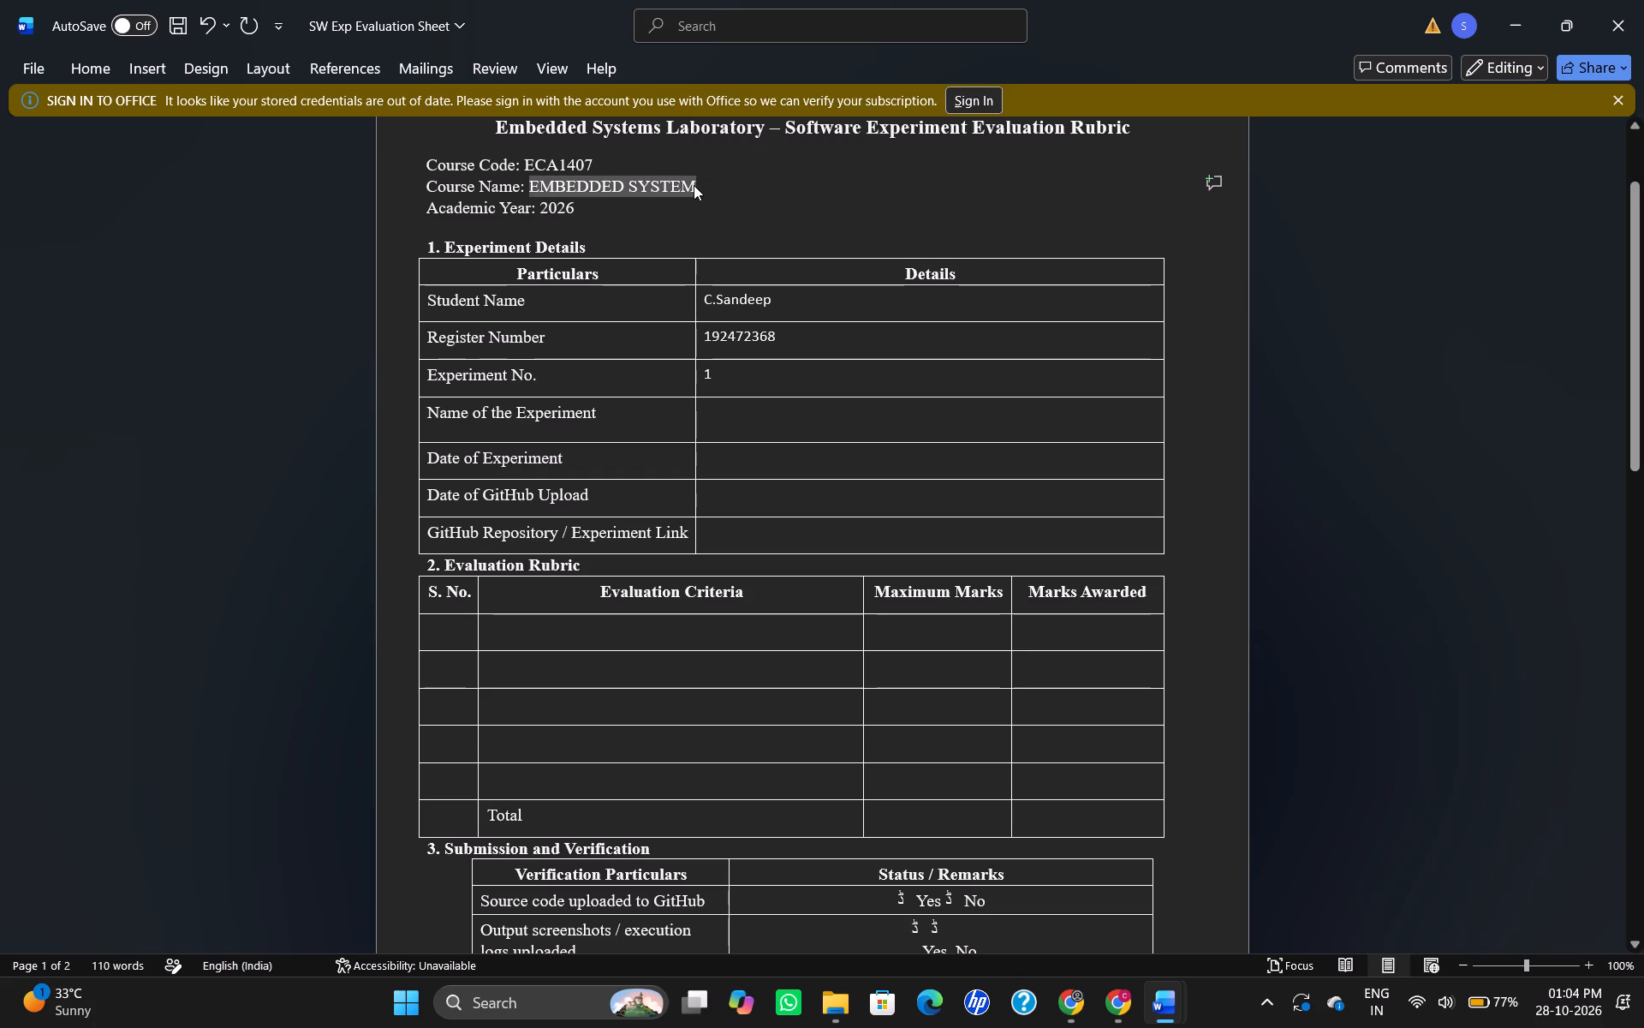
pyautogui.hotkey('ctrl', 'c')
pyautogui.moveTo(541, 212); pyautogui.dragTo(604, 209)
pyautogui.hotkey('ctrl', 'c')
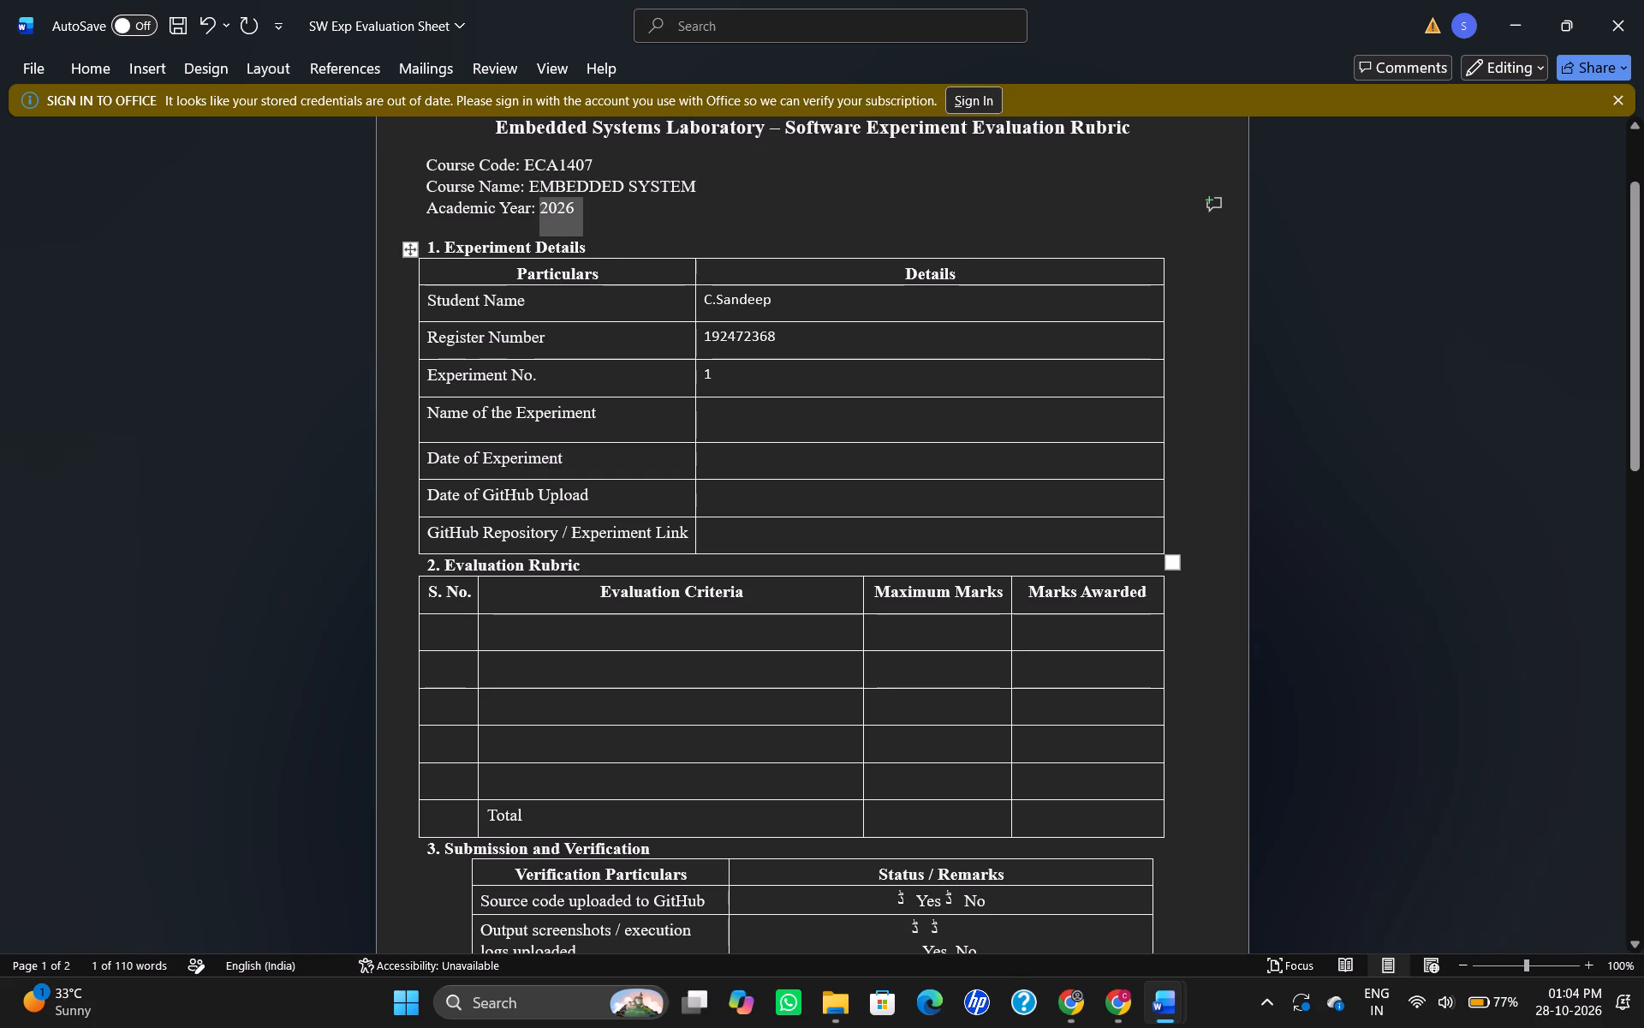
# Copy the student name and the register number from the Experiment Details table as separate clipboard entries.
pyautogui.moveTo(706, 296); pyautogui.dragTo(786, 302)
pyautogui.hotkey('ctrl', 'c')
pyautogui.moveTo(710, 339); pyautogui.dragTo(811, 341)
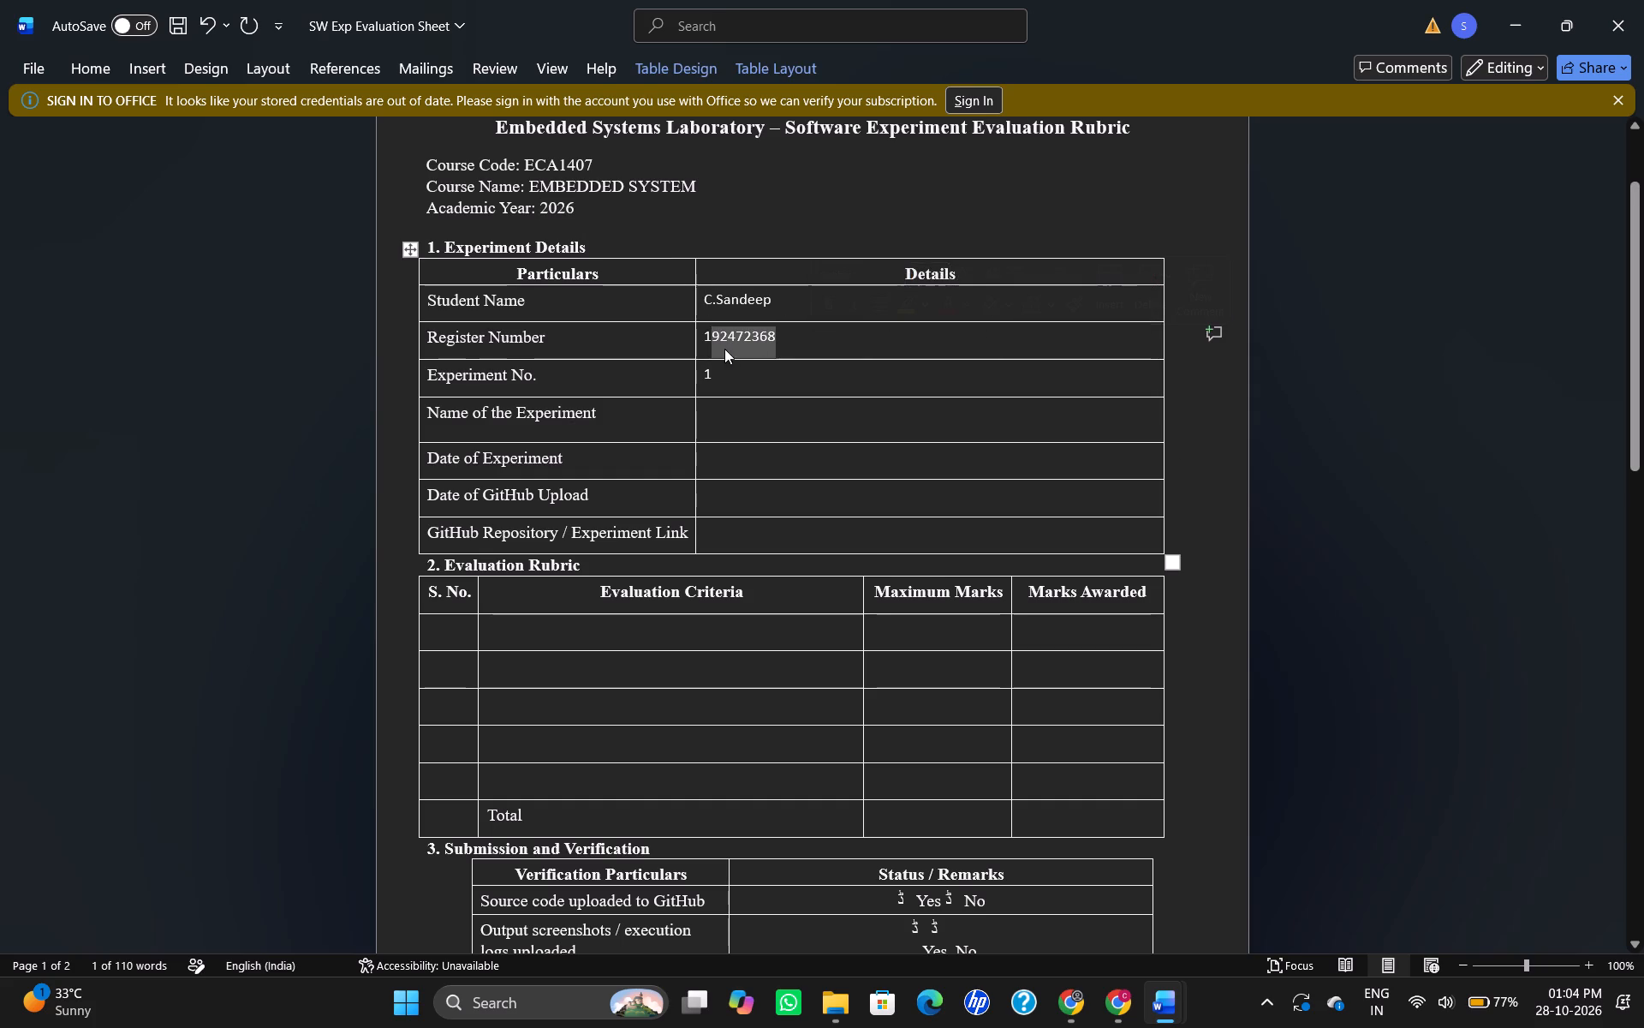
pyautogui.moveTo(706, 338); pyautogui.dragTo(797, 338)
pyautogui.hotkey('ctrl', 'c')
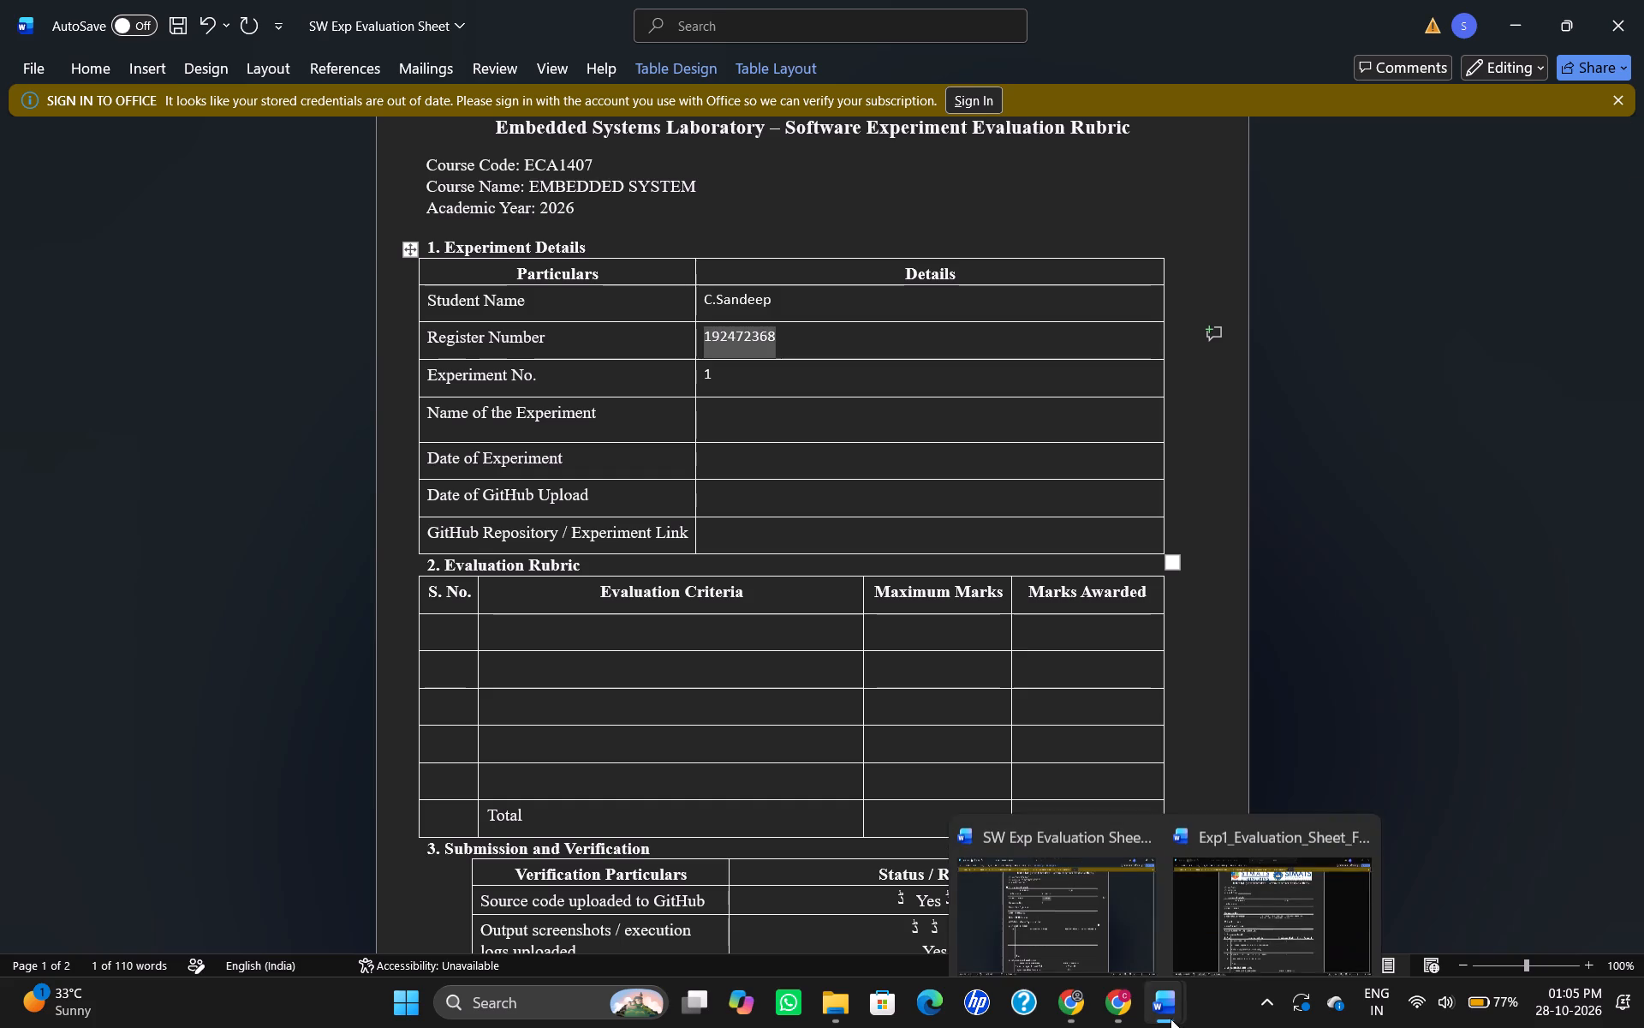
# Return to the Exp1_Evaluation_Sheet_Filled document and paste ECA1407 from the clipboard history after the Course Code label.
pyautogui.click(1254, 912)
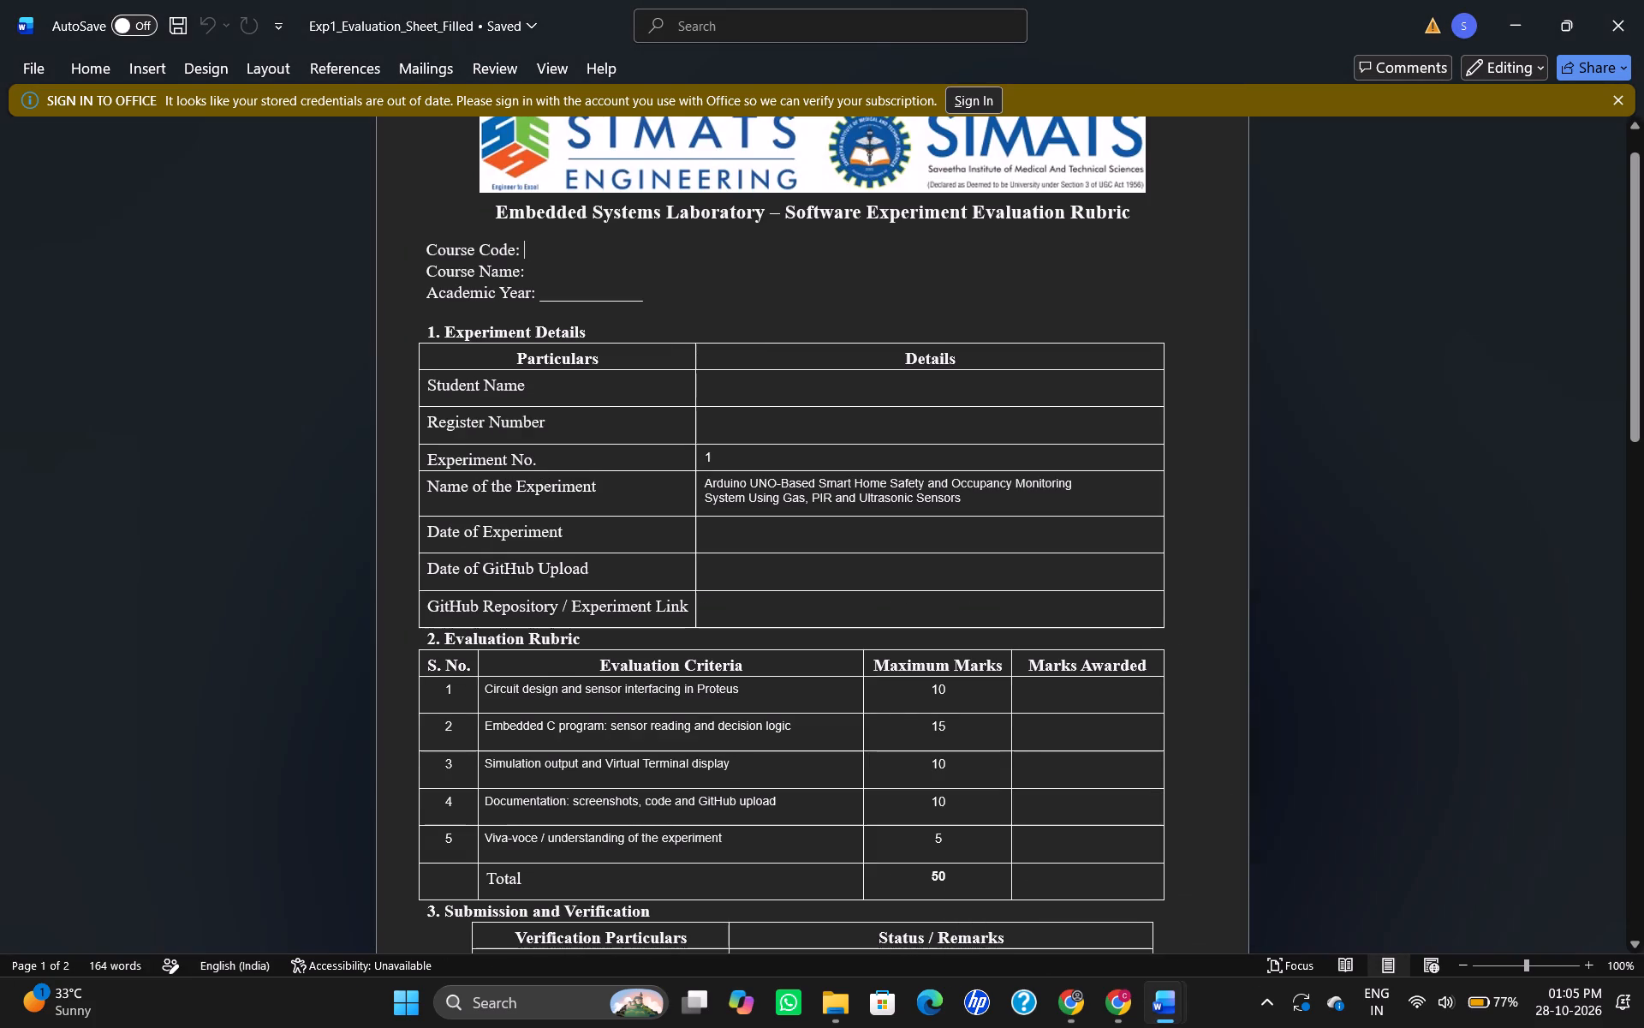
pyautogui.press('super+v')
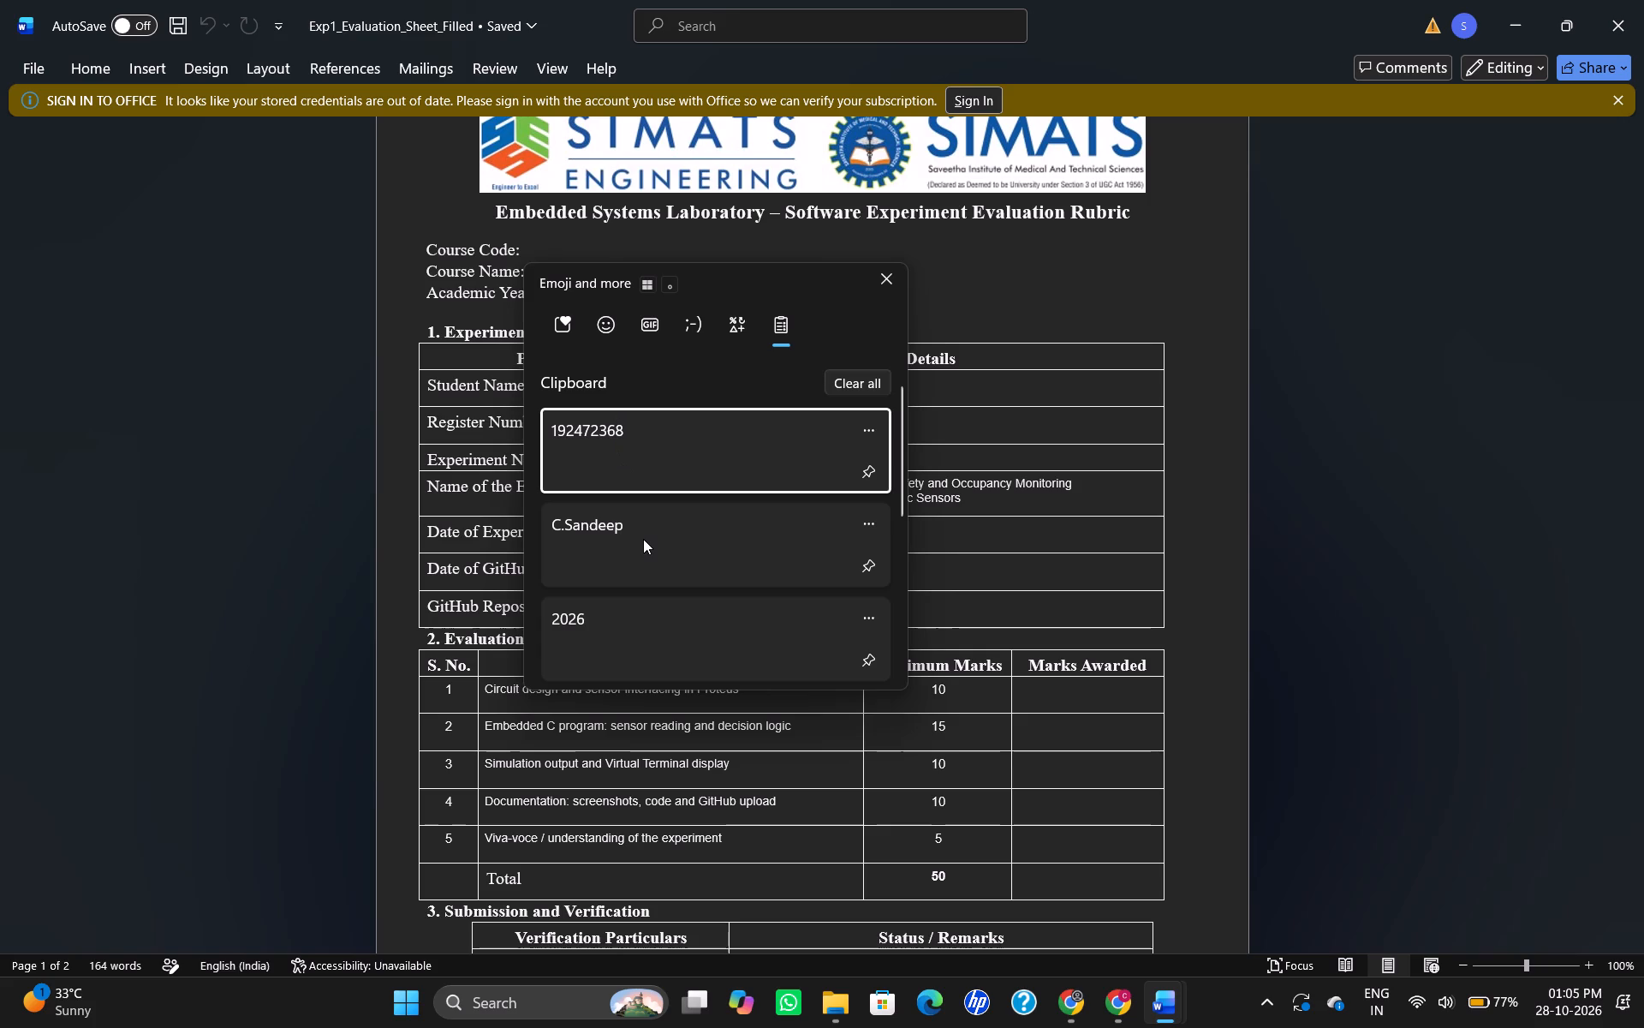
pyautogui.scroll(-2, 664, 597)
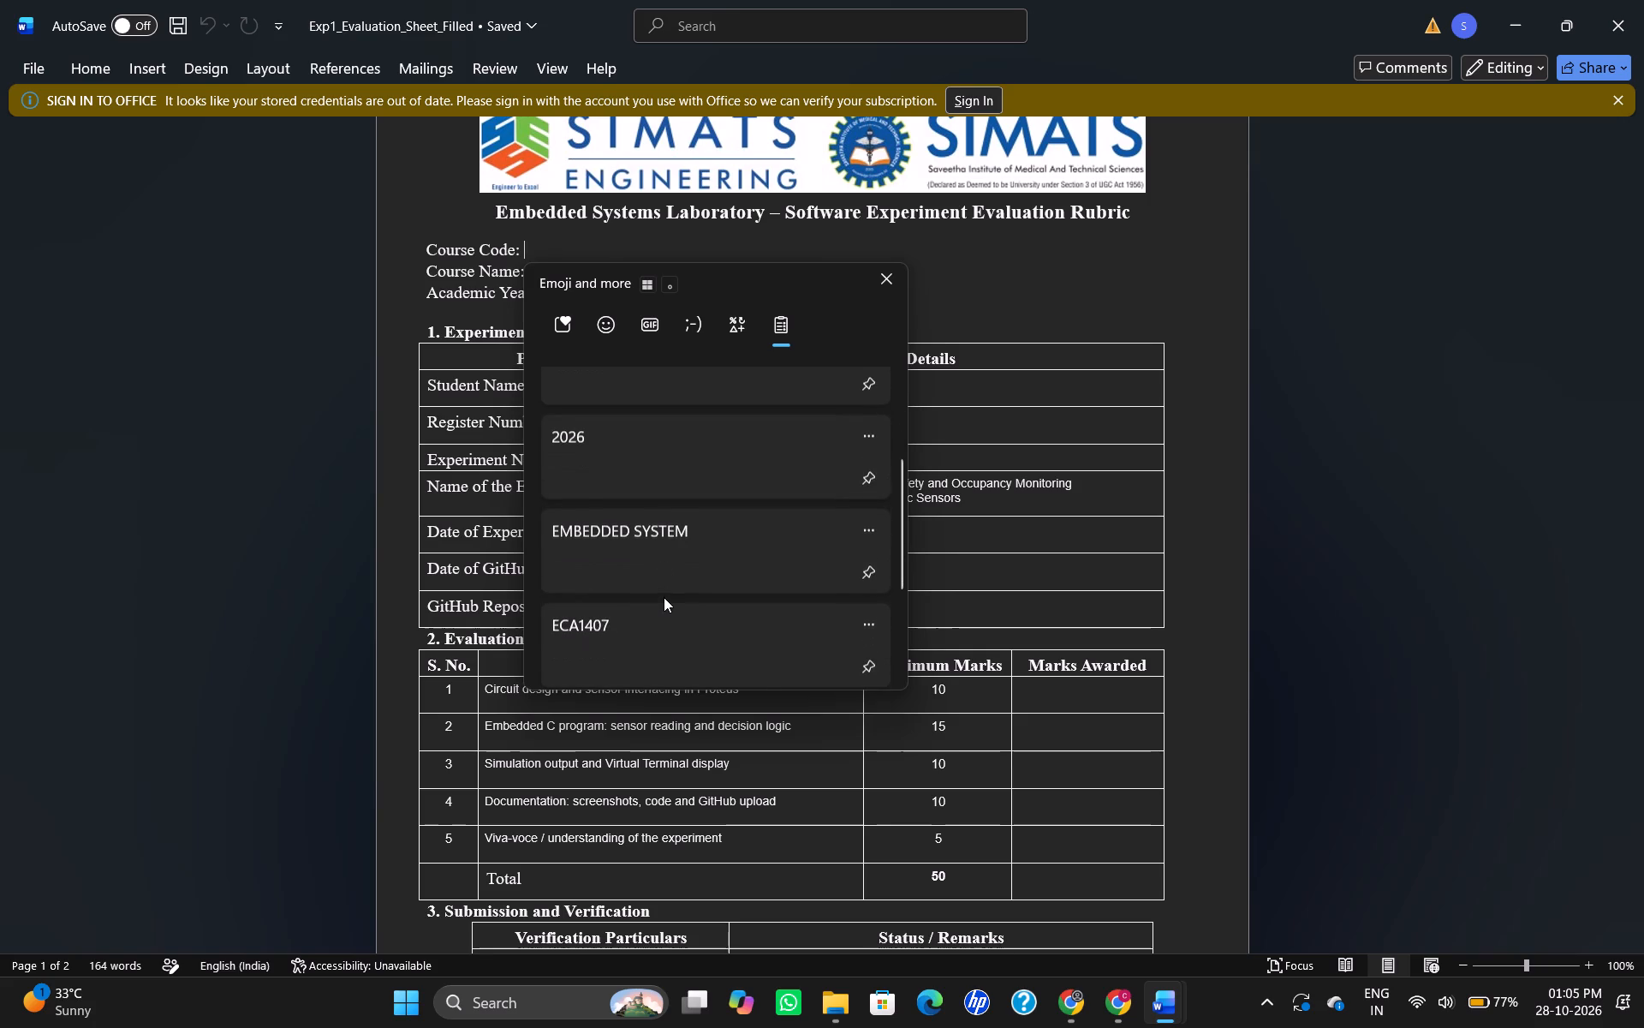
pyautogui.click(610, 639)
pyautogui.hotkey('ctrl', 'v')
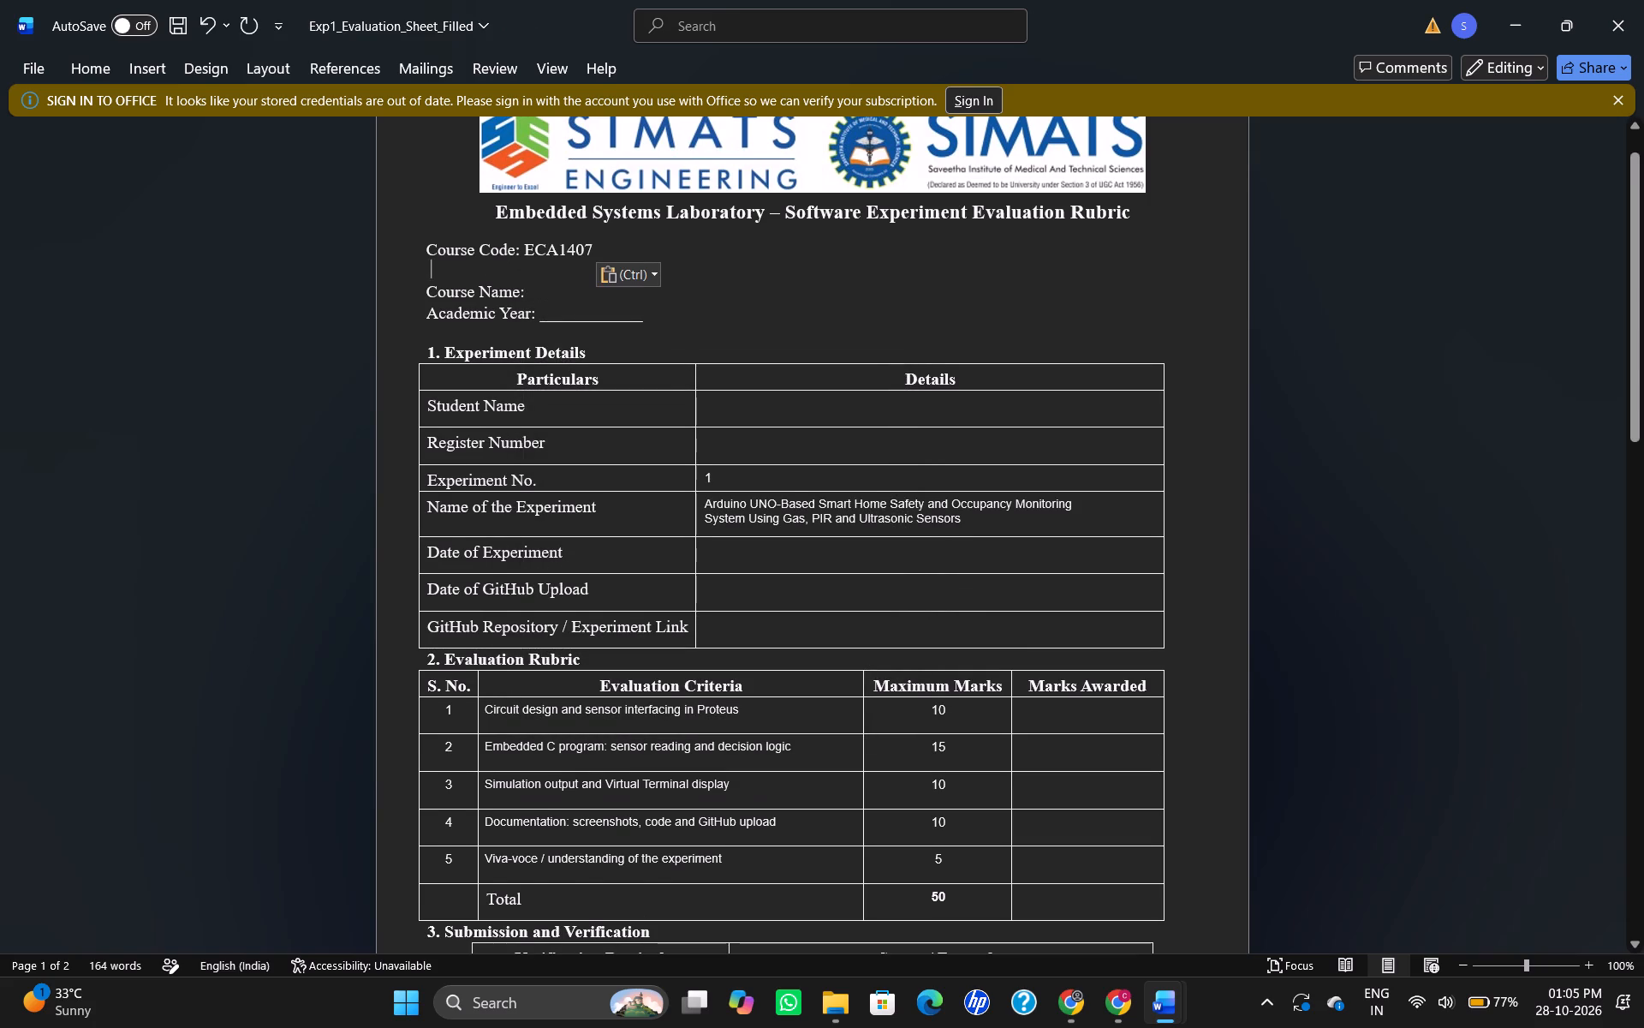
# Paste the copied course name from the clipboard history after the Course Name label.
pyautogui.click(551, 287)
pyautogui.press('super+v')
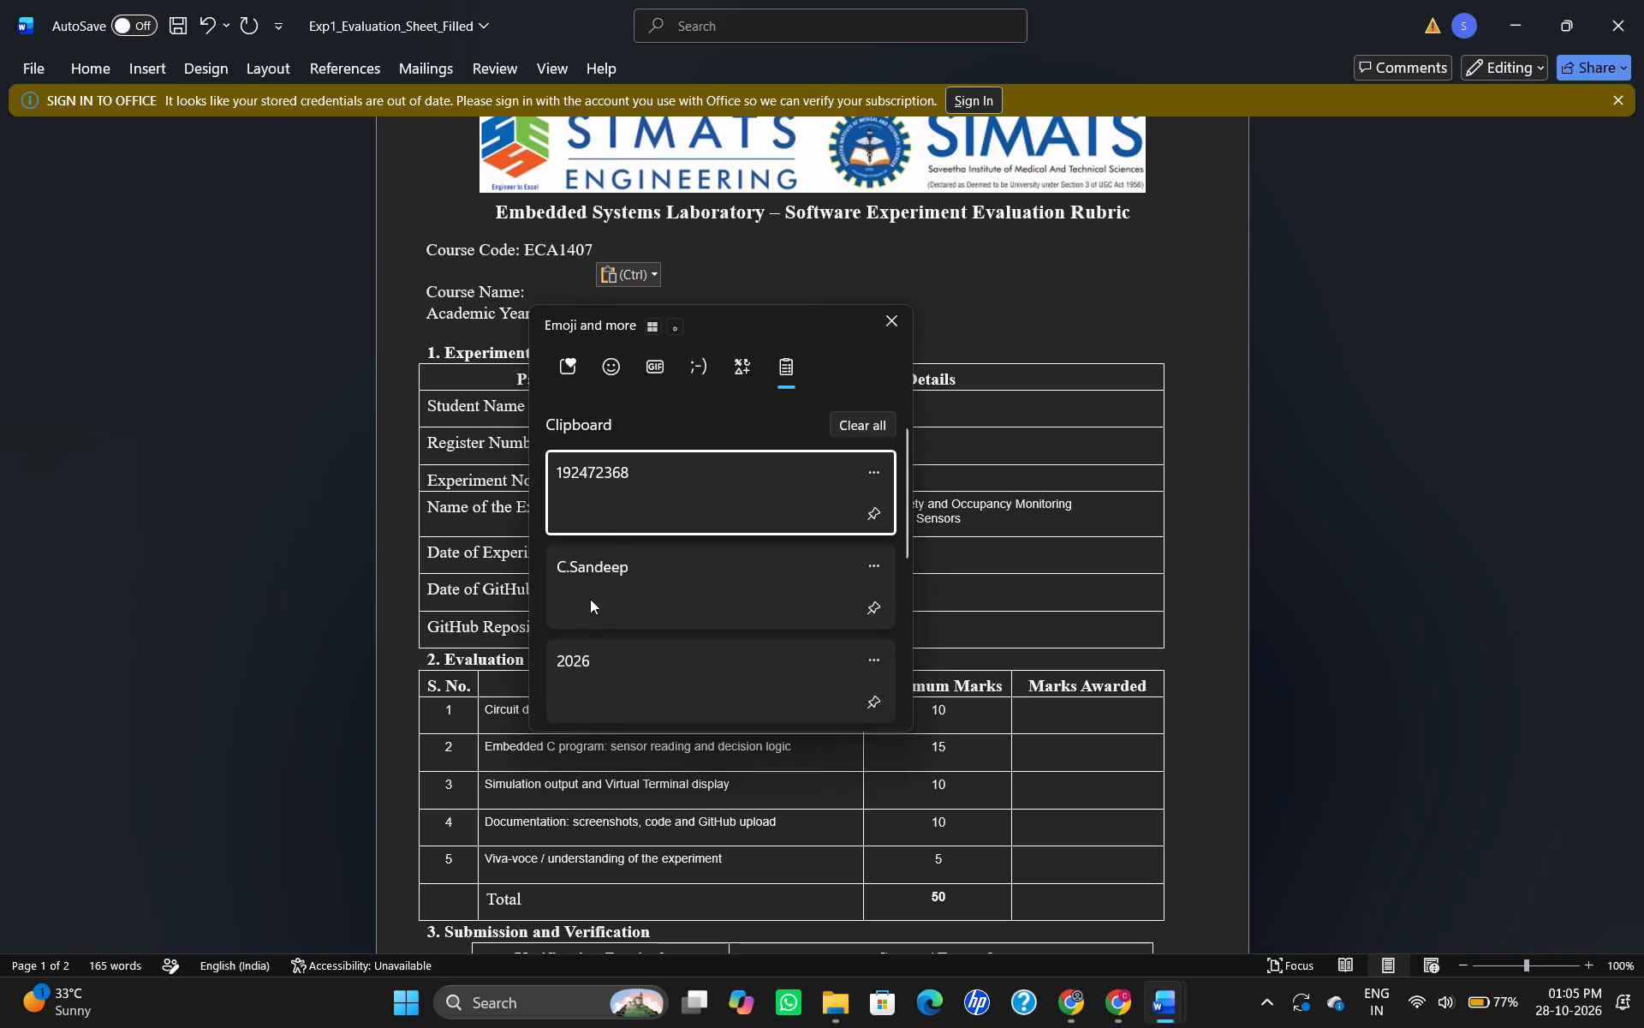
pyautogui.scroll(-3, 651, 587)
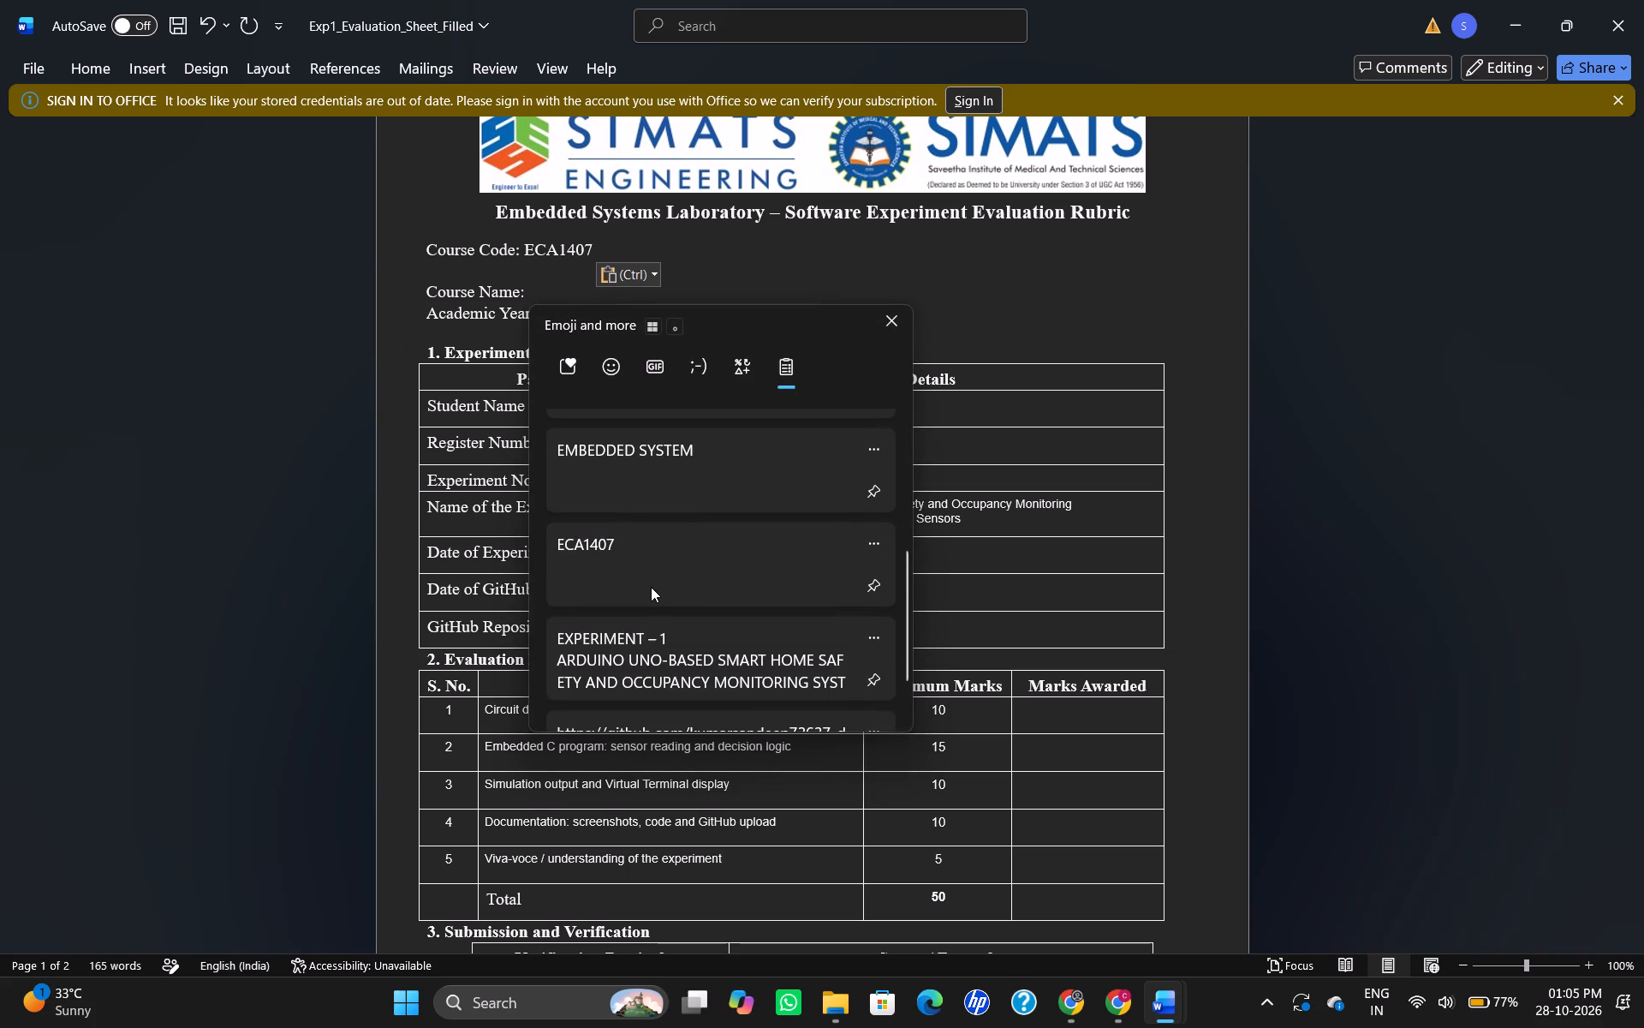
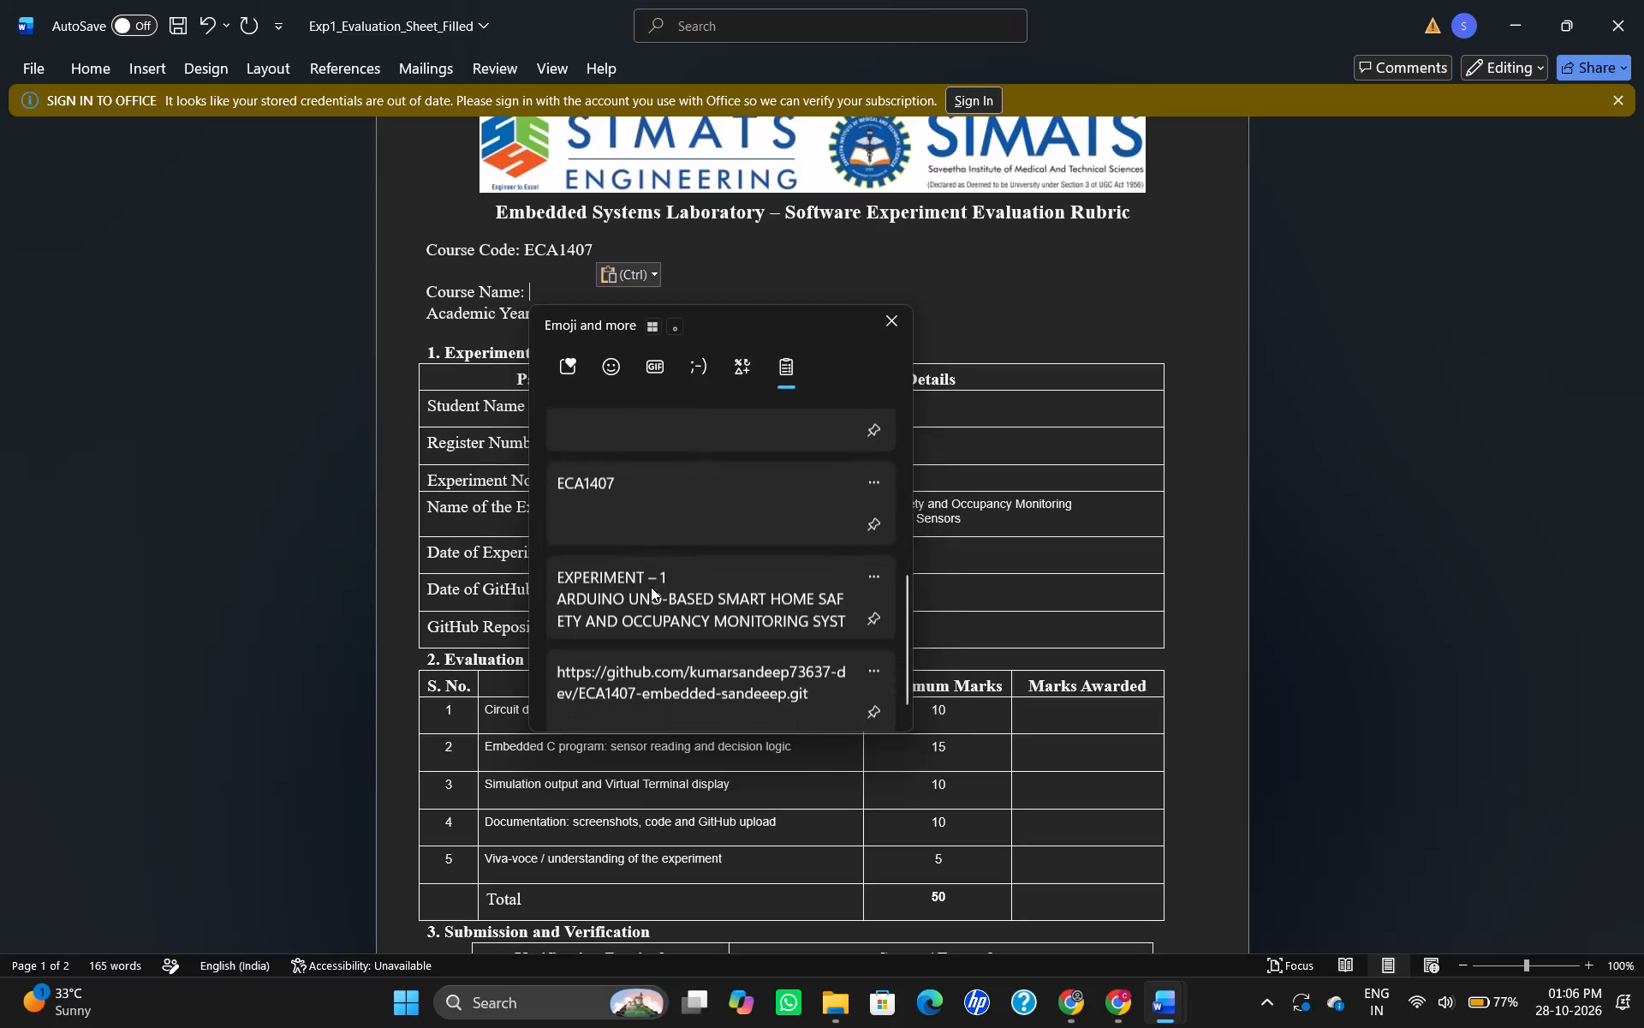
# Paste EMBEDDED SYSTEM from the clipboard history after the Course Name label.
pyautogui.click(657, 524)
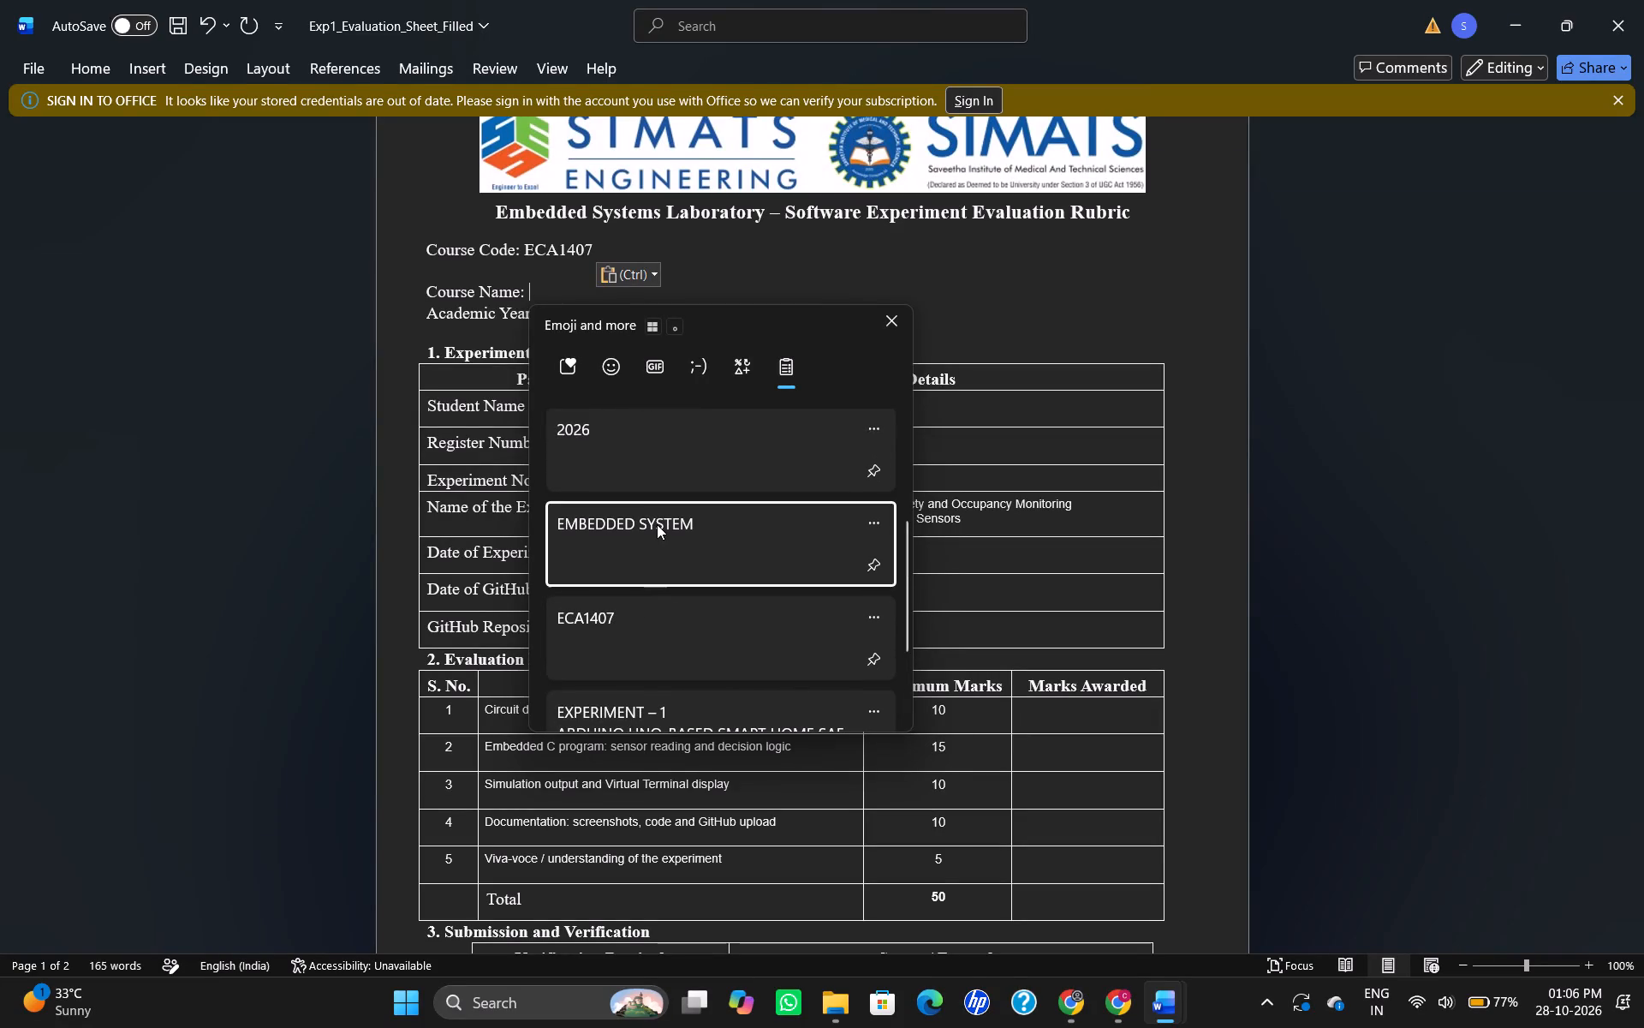
pyautogui.hotkey('ctrl', 'v')
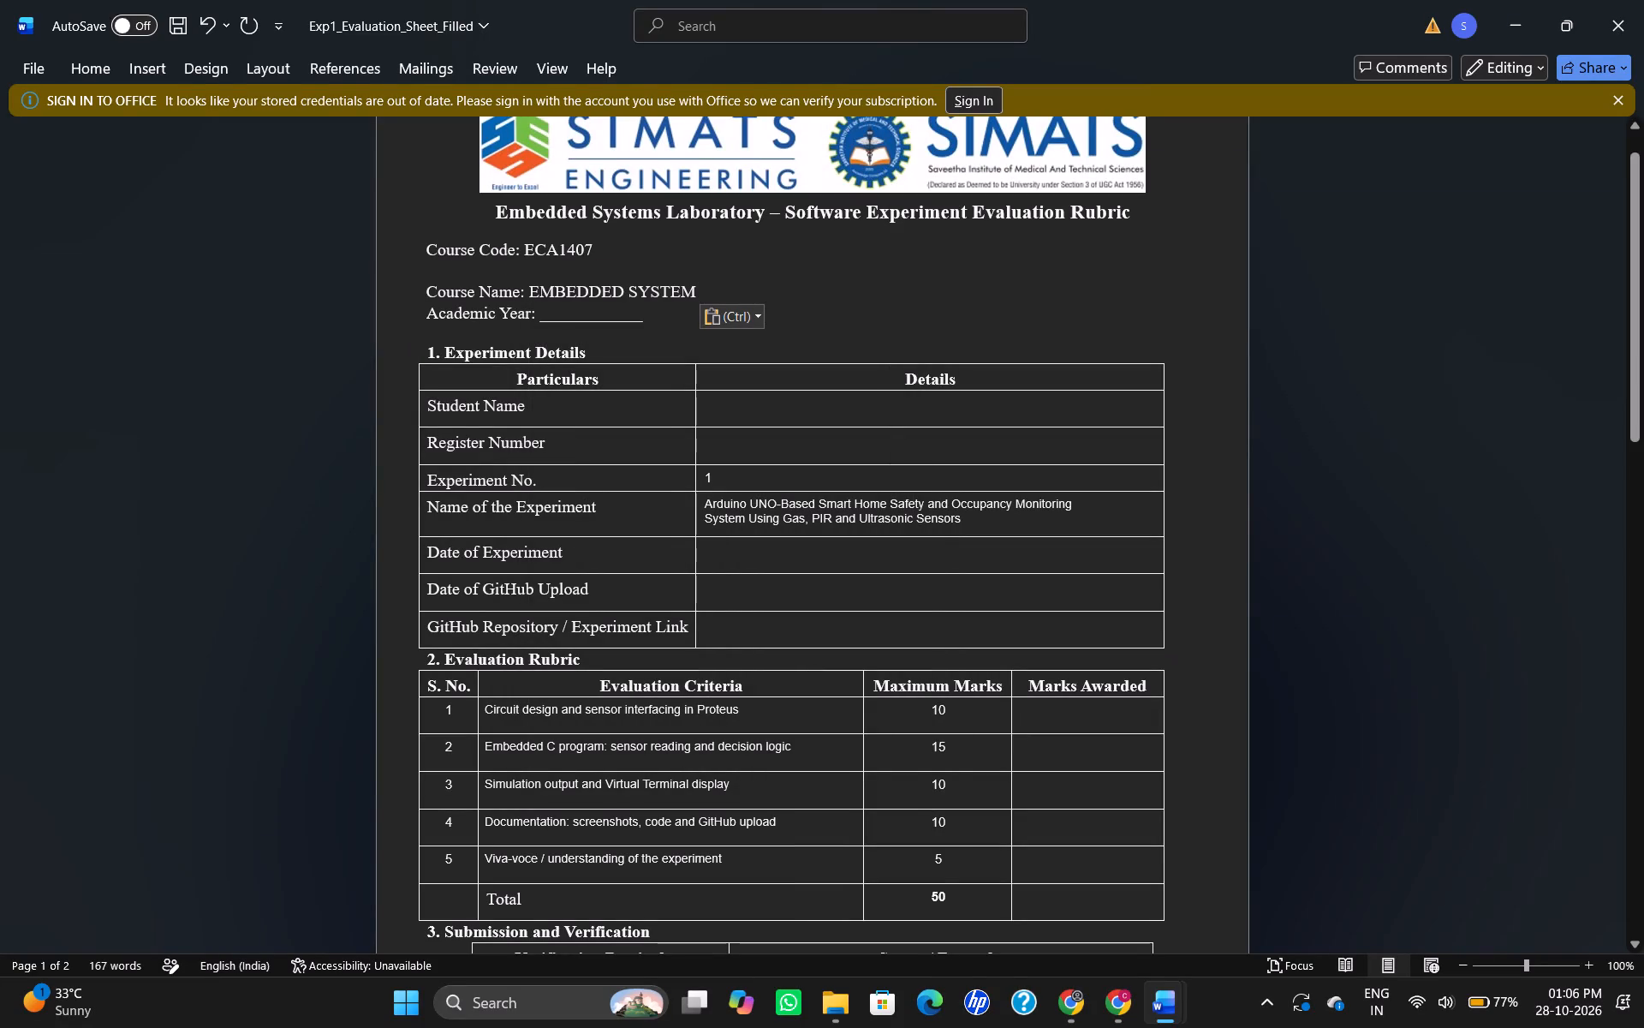
# Remove the blank line between the Course Code and Course Name lines.
pyautogui.click(562, 274)
pyautogui.press('BackSpace')
pyautogui.press('BackSpace')
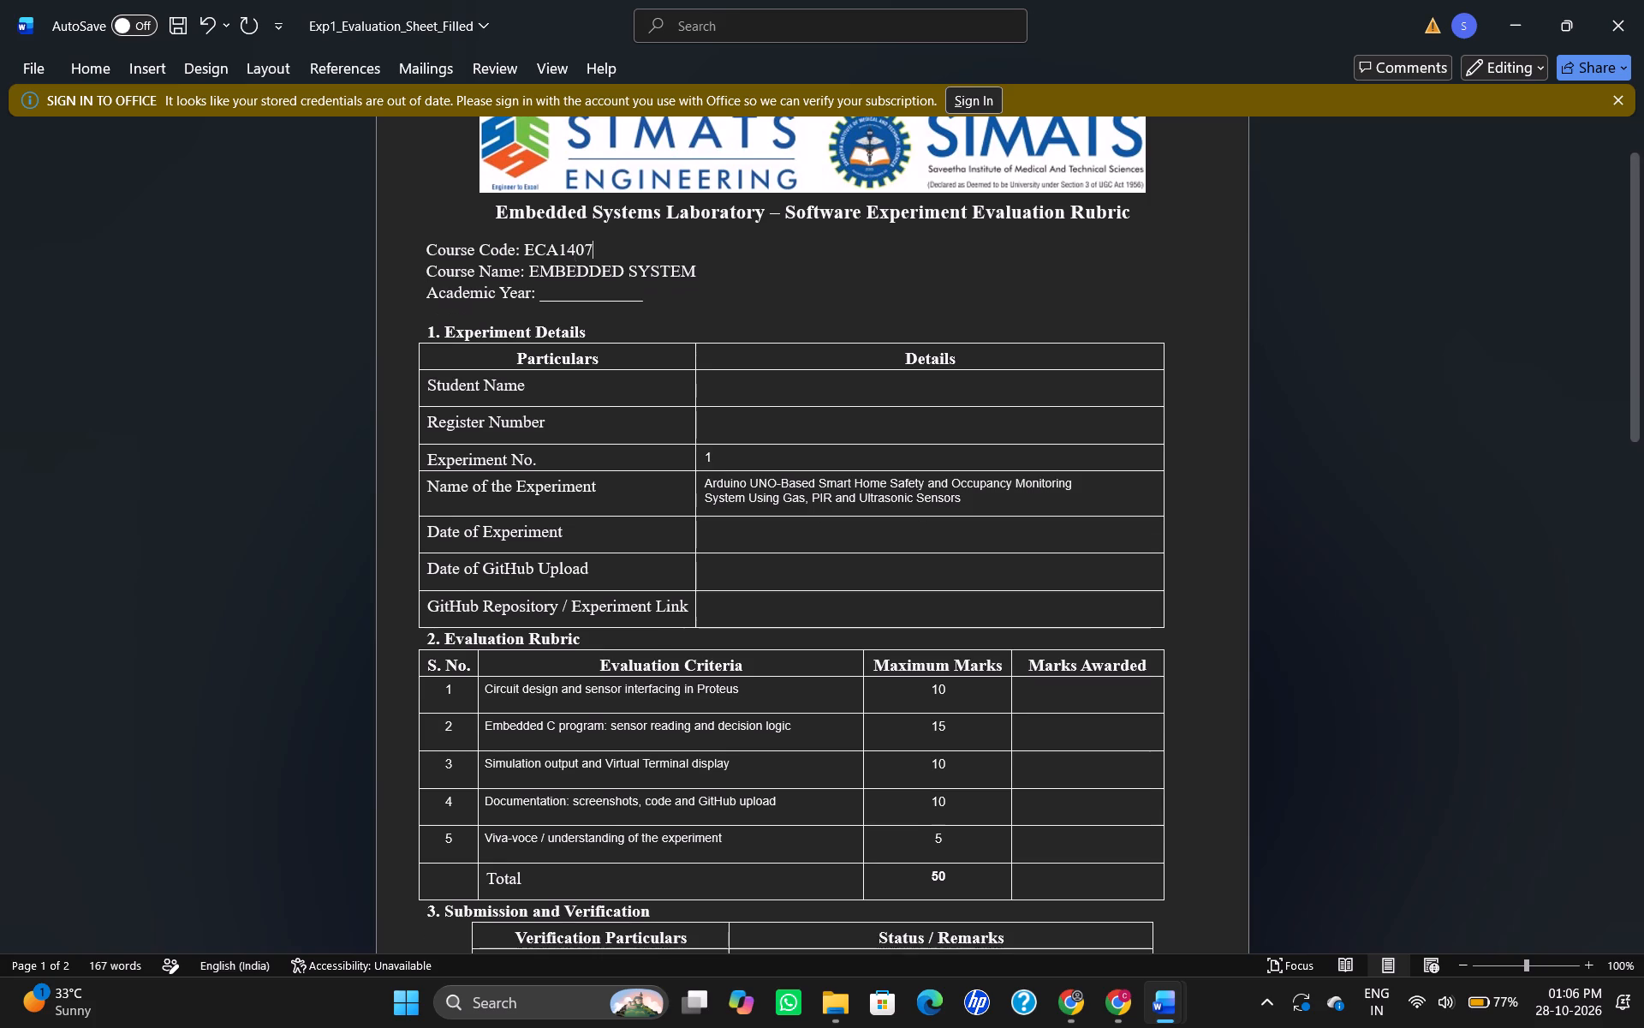
# Replace the underscore blank after the Academic Year label with 2026.
pyautogui.click(653, 298)
pyautogui.press('BackSpace')
pyautogui.press('BackSpace')
pyautogui.press('BackSpace')
pyautogui.press('BackSpace')
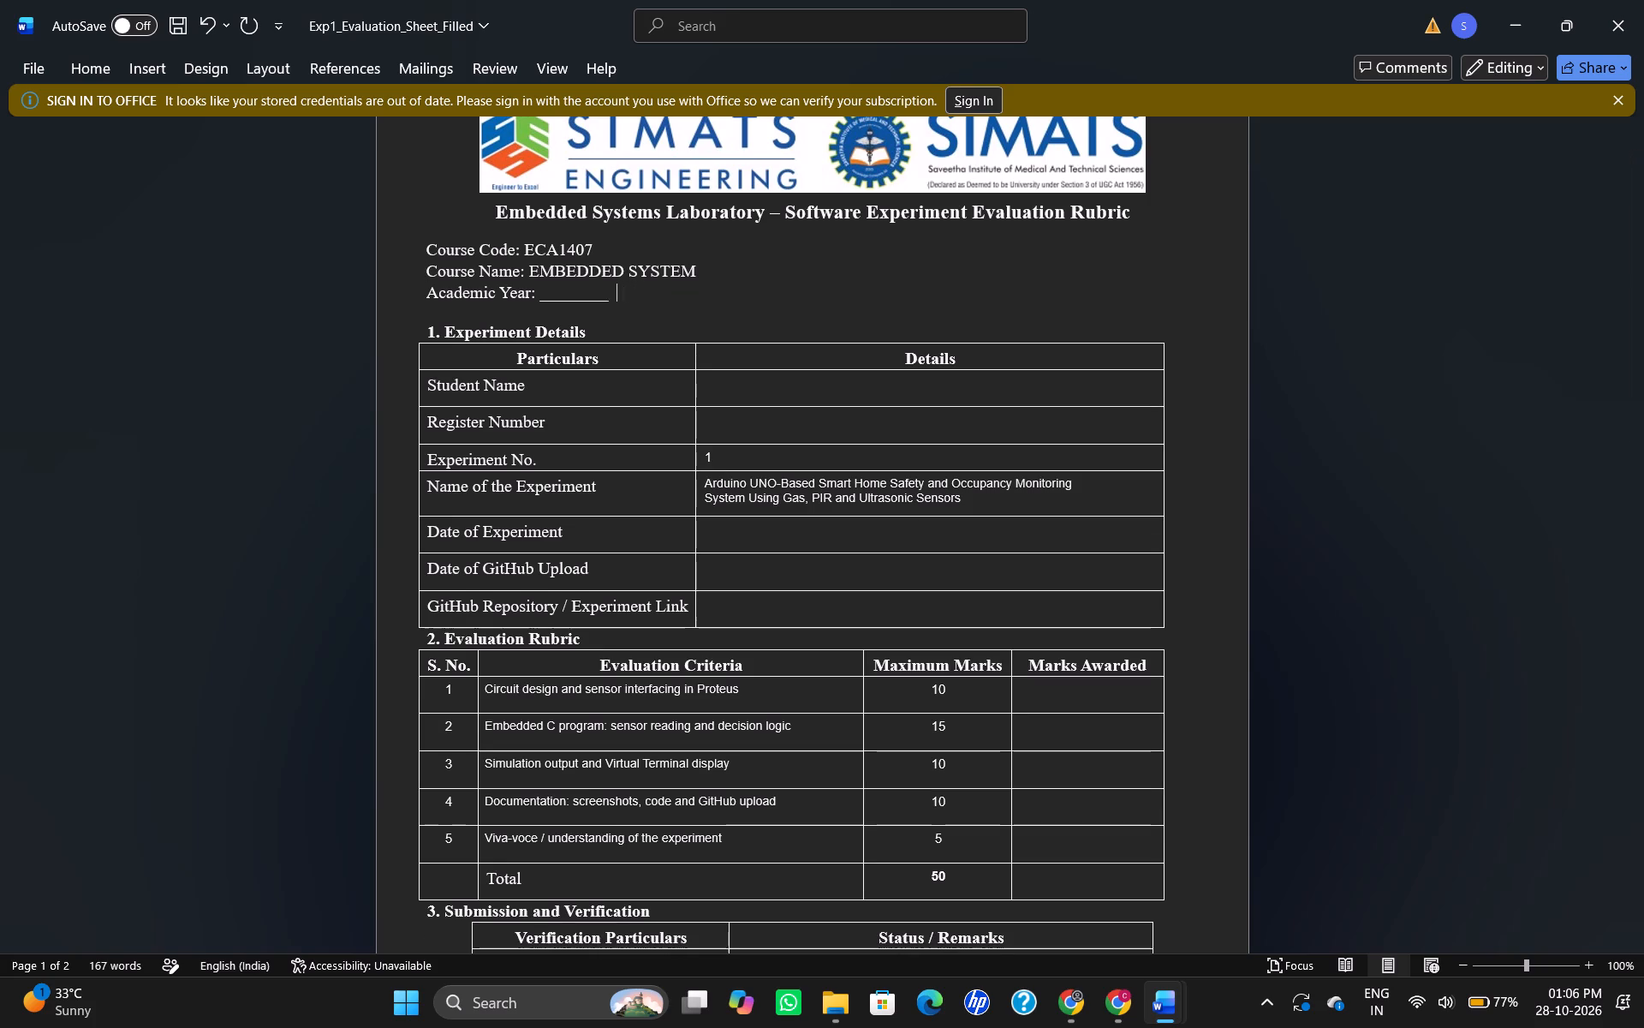
pyautogui.press('BackSpace')
pyautogui.press('BackSpace')
pyautogui.press('BackSpace')
pyautogui.press('BackSpace')
pyautogui.press('BackSpace')
pyautogui.press('BackSpace')
pyautogui.press('BackSpace')
pyautogui.press('BackSpace')
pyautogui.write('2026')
# Enter the student's name in the Student Name row of the Experiment Details table.
pyautogui.click(764, 384)
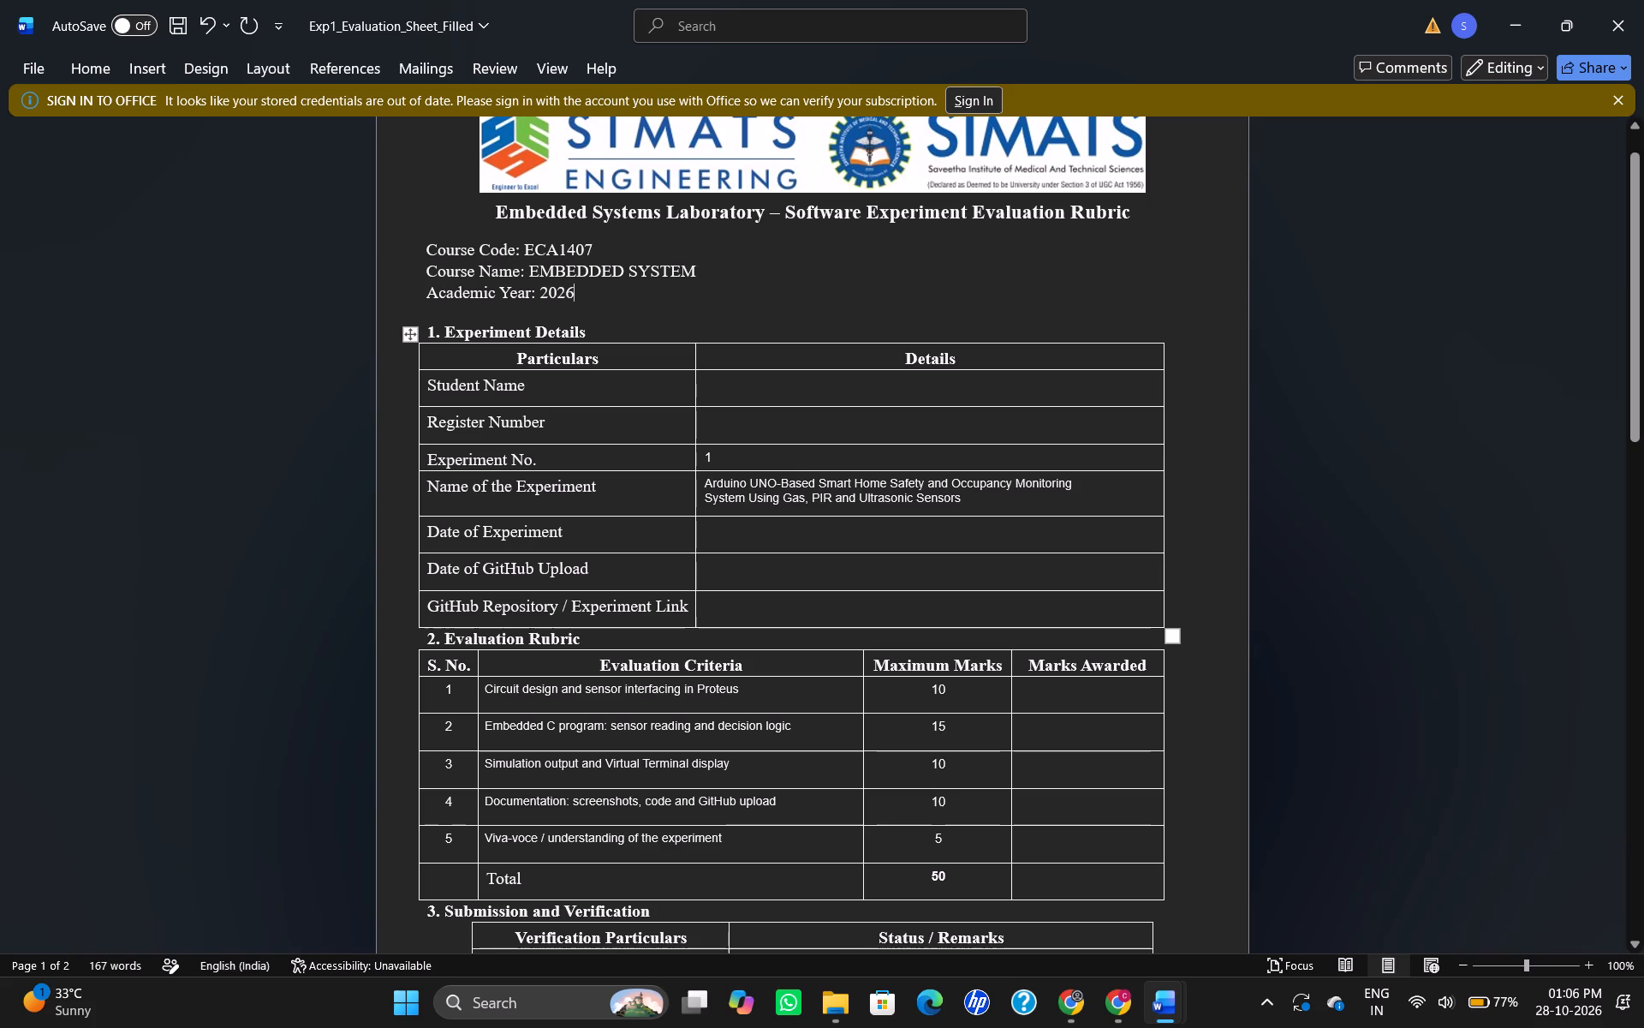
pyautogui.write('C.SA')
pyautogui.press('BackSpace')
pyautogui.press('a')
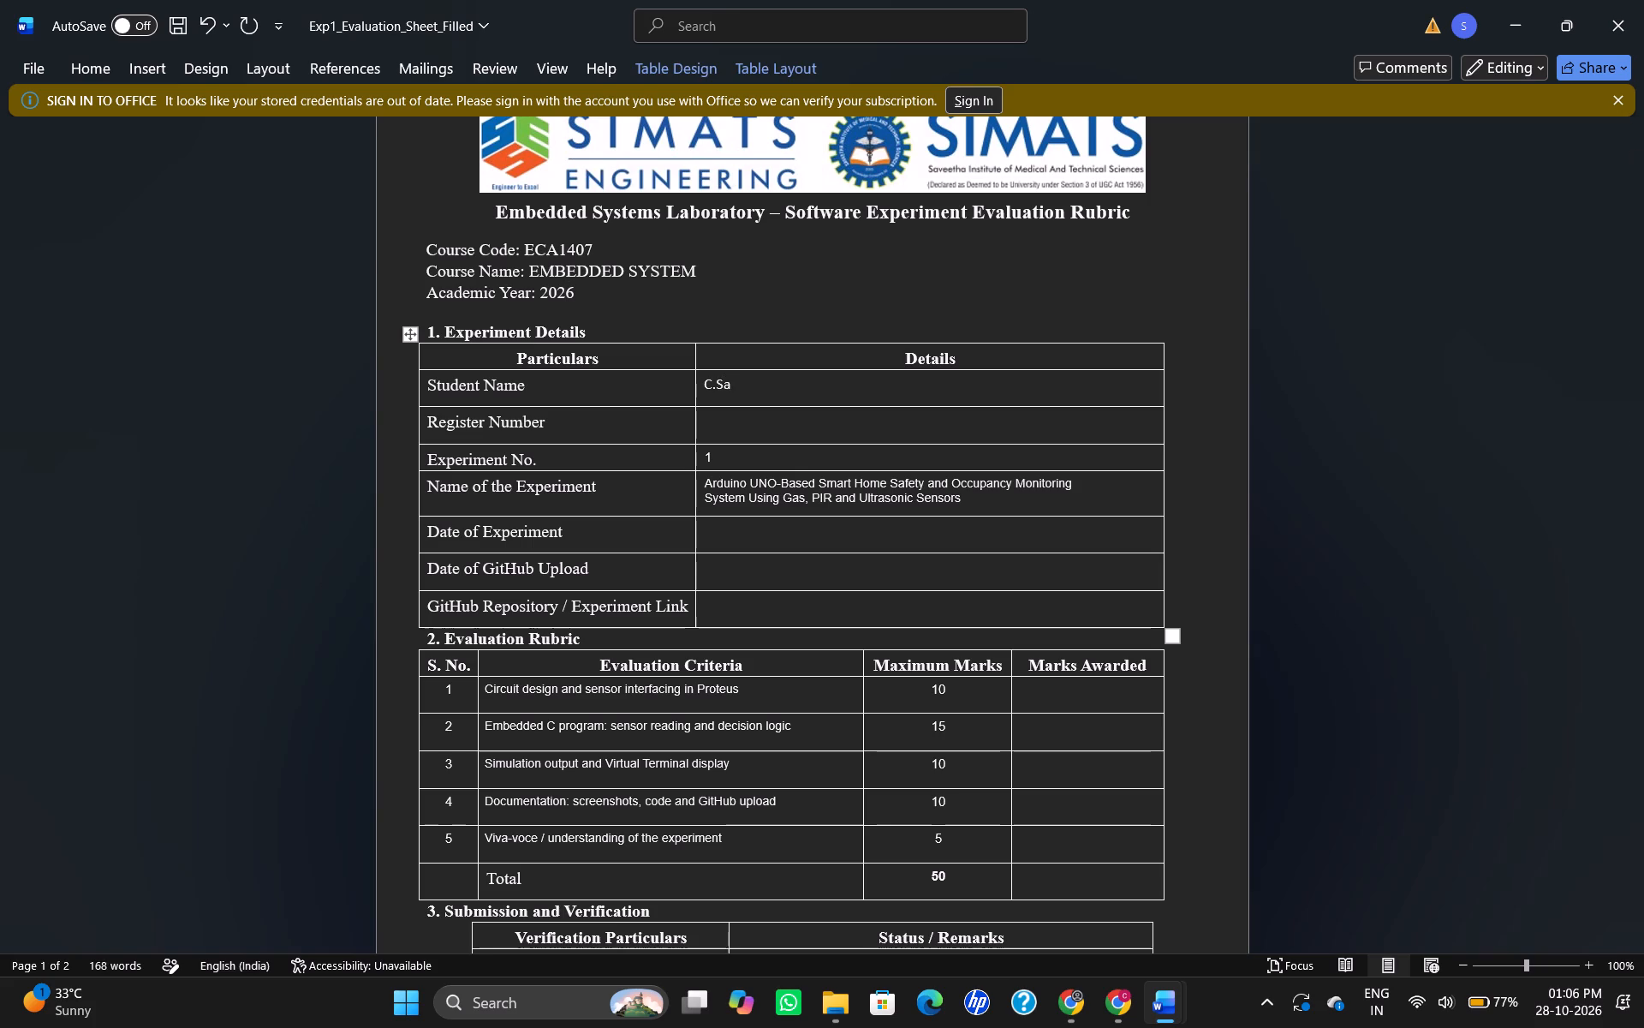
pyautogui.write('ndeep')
# Enter the student's register number in the Register Number row of the Experiment Details table.
pyautogui.doubleClick(788, 410)
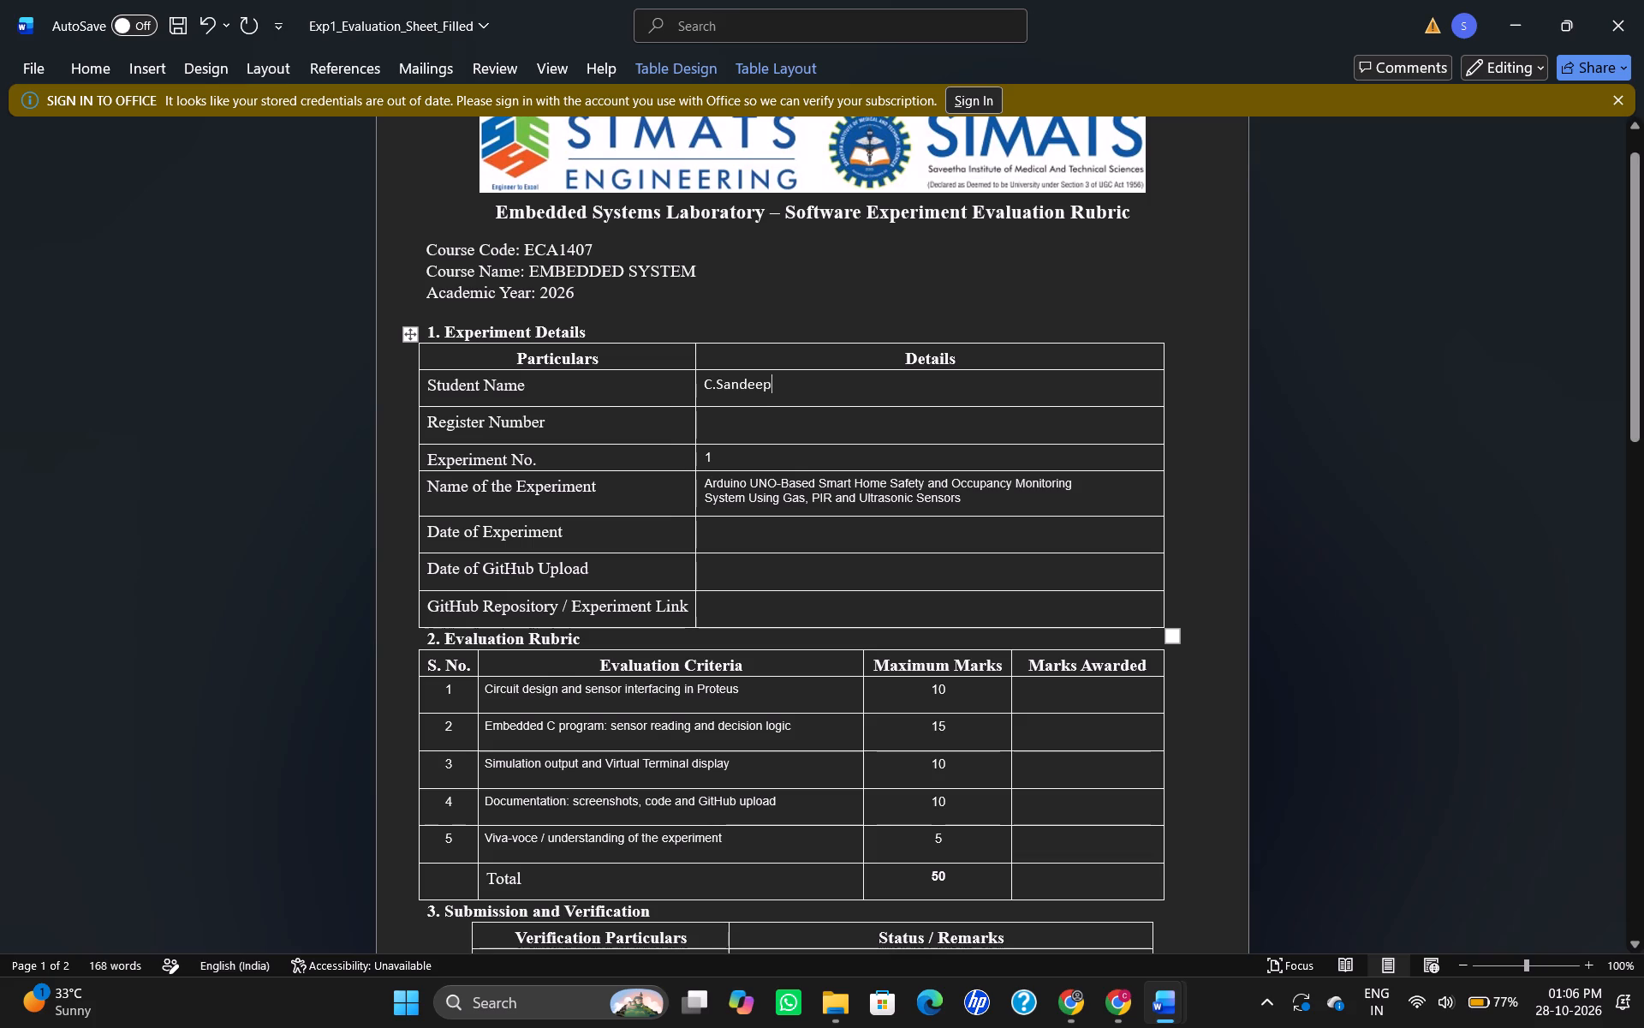
pyautogui.click(773, 431)
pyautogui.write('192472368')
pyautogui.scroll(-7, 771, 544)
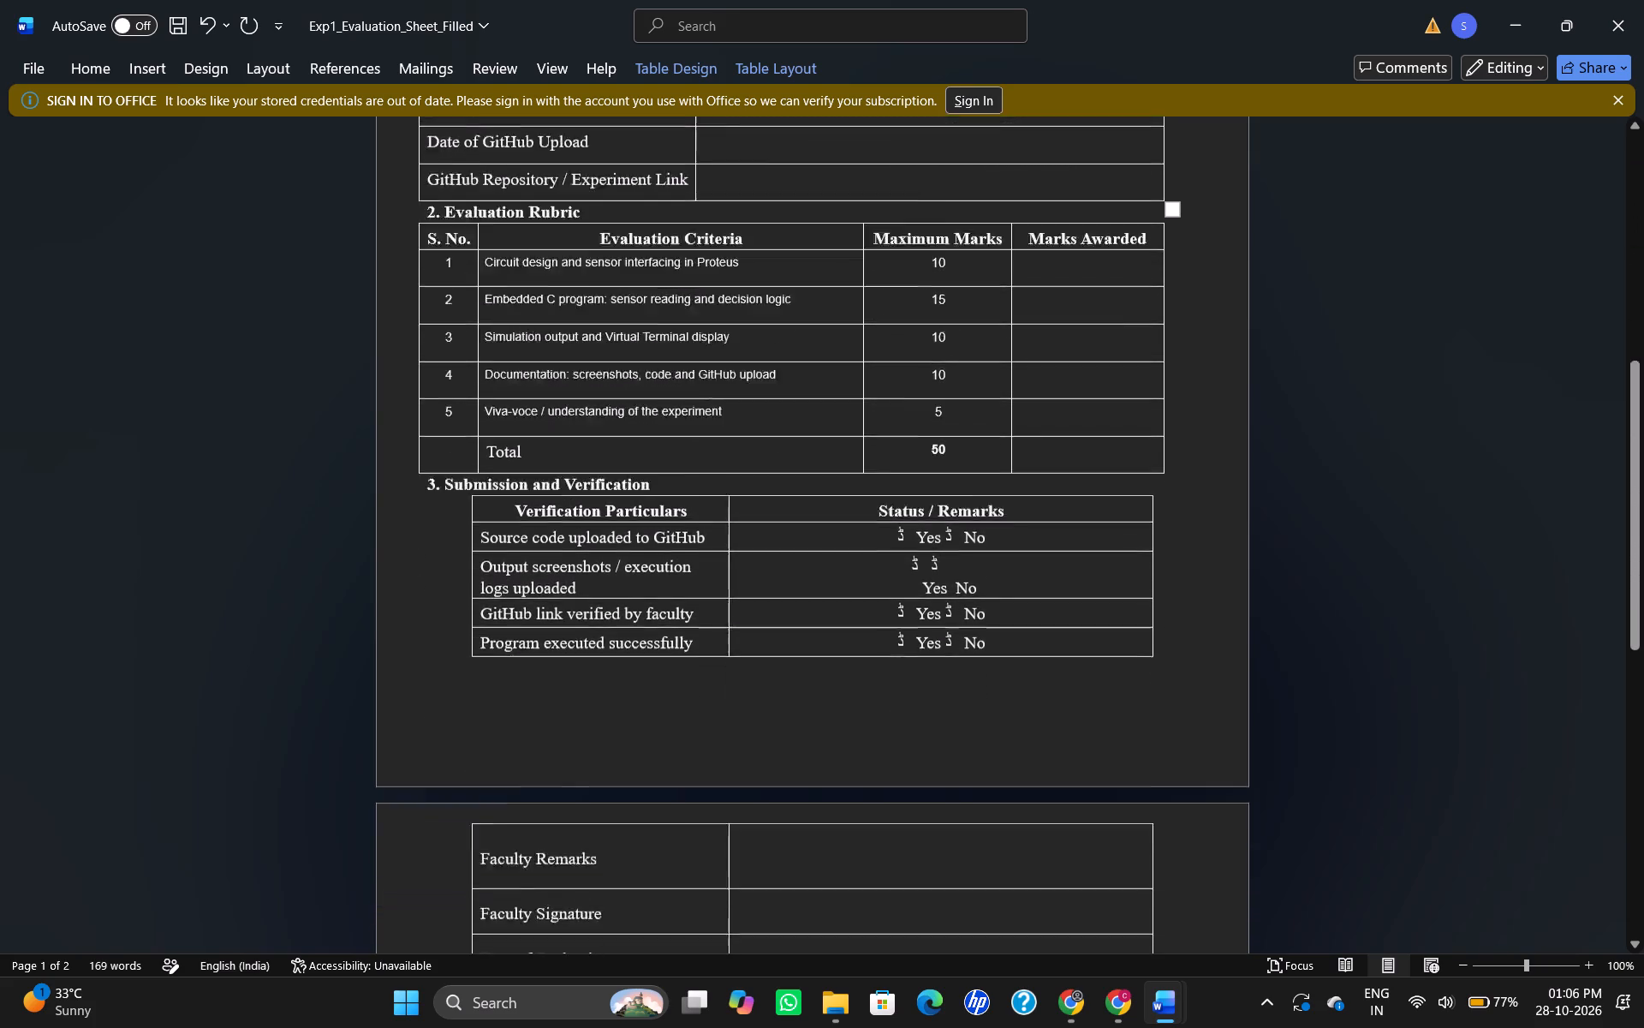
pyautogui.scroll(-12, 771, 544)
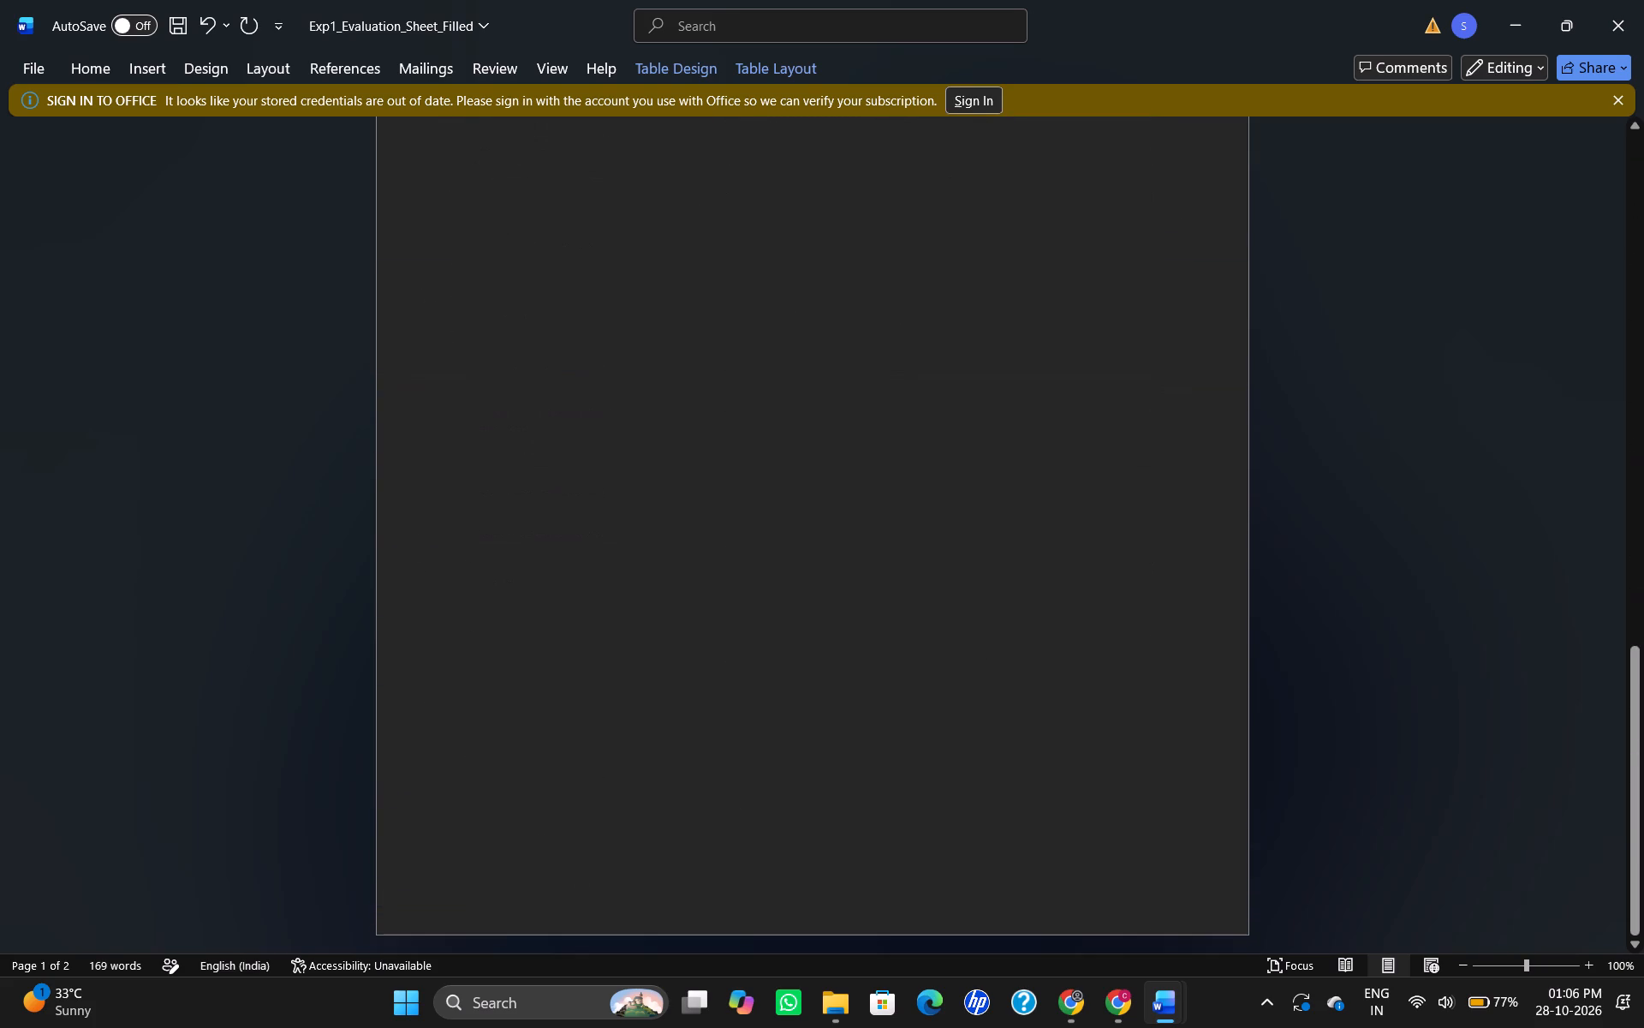
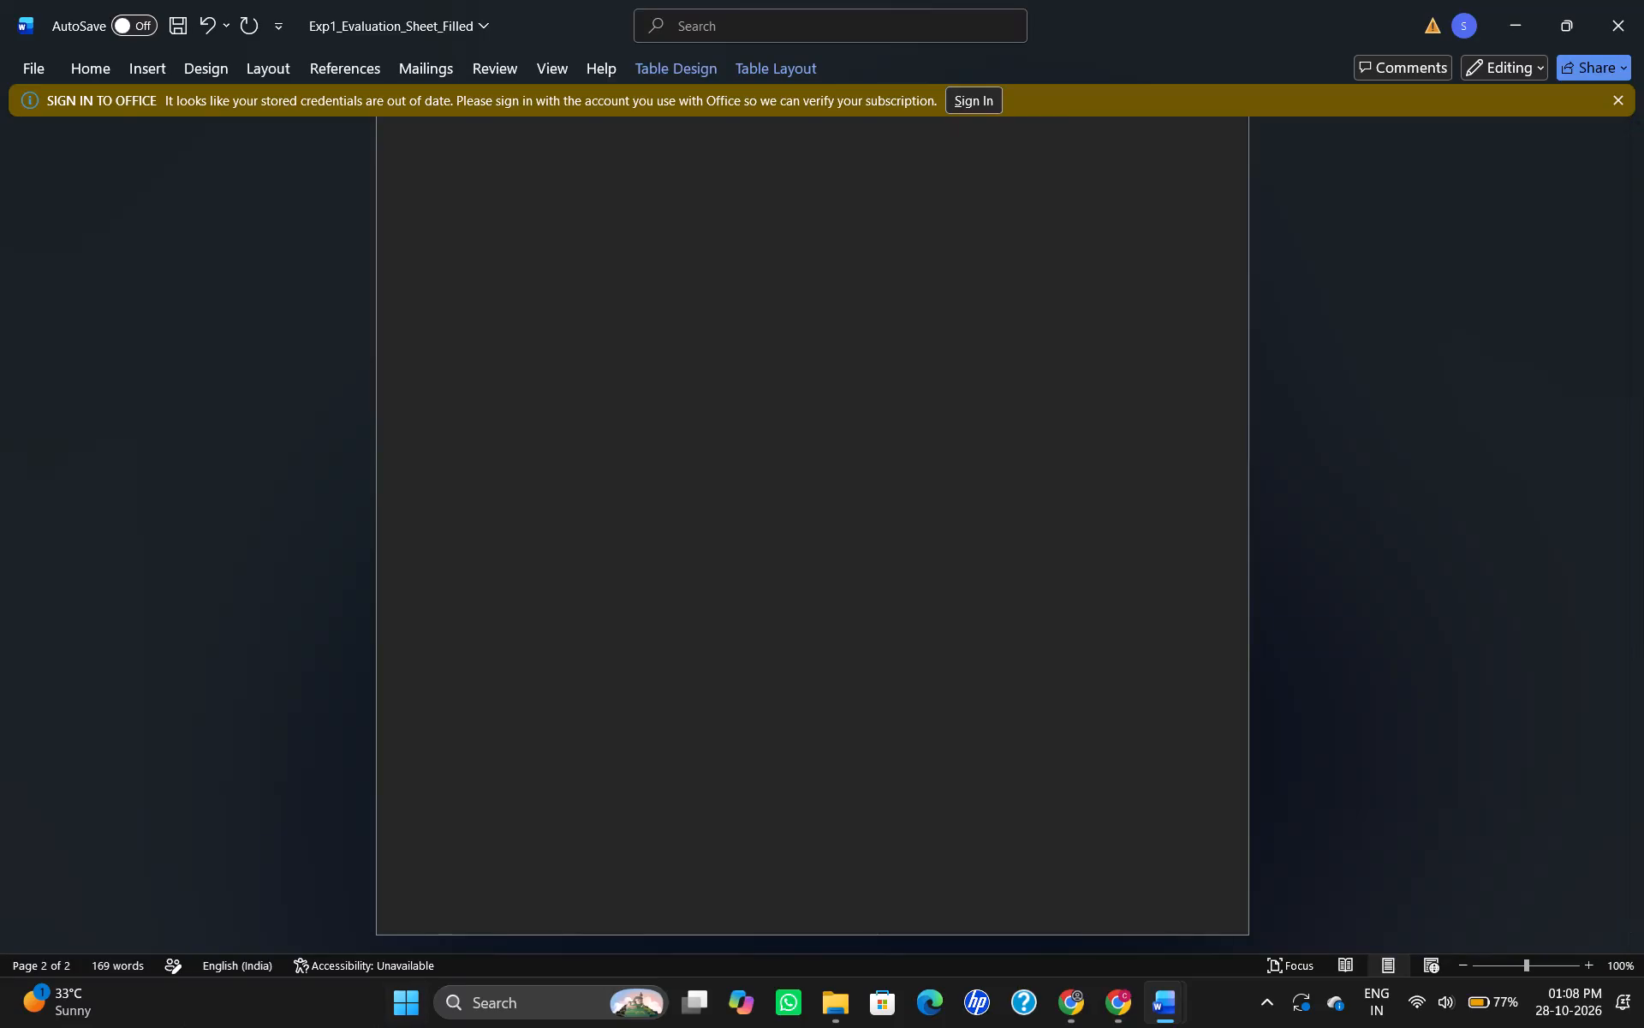
# Launch the Kuro app from the recent items in Windows search.
pyautogui.click(493, 1004)
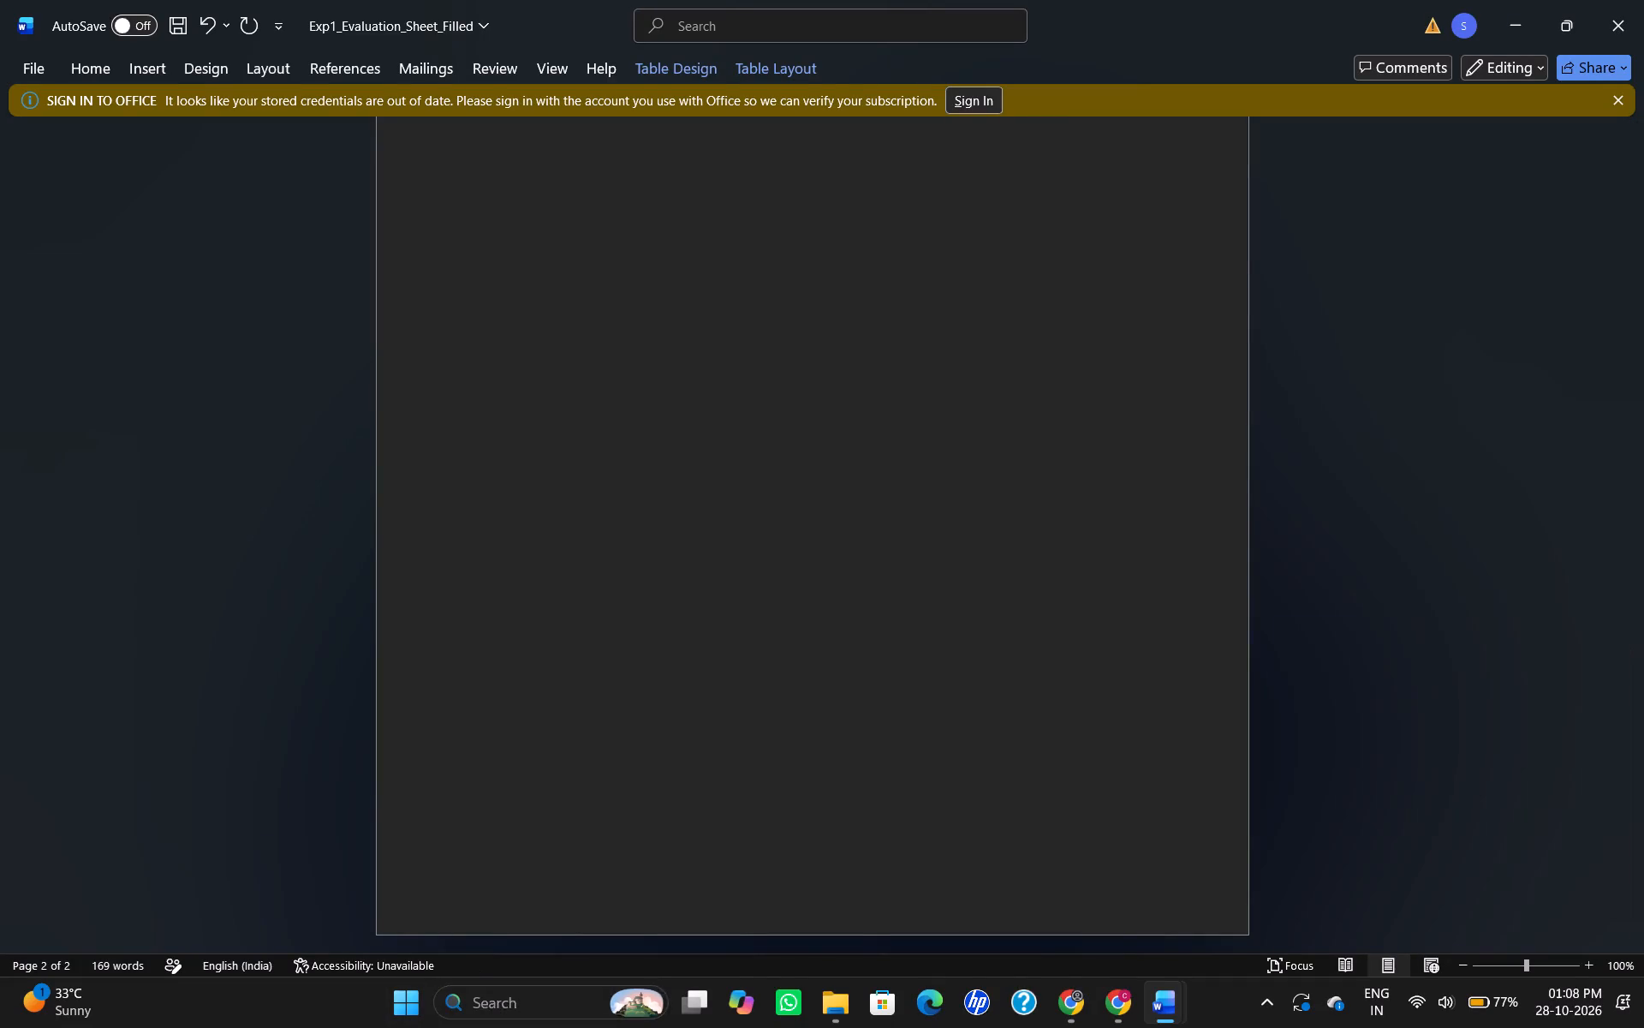